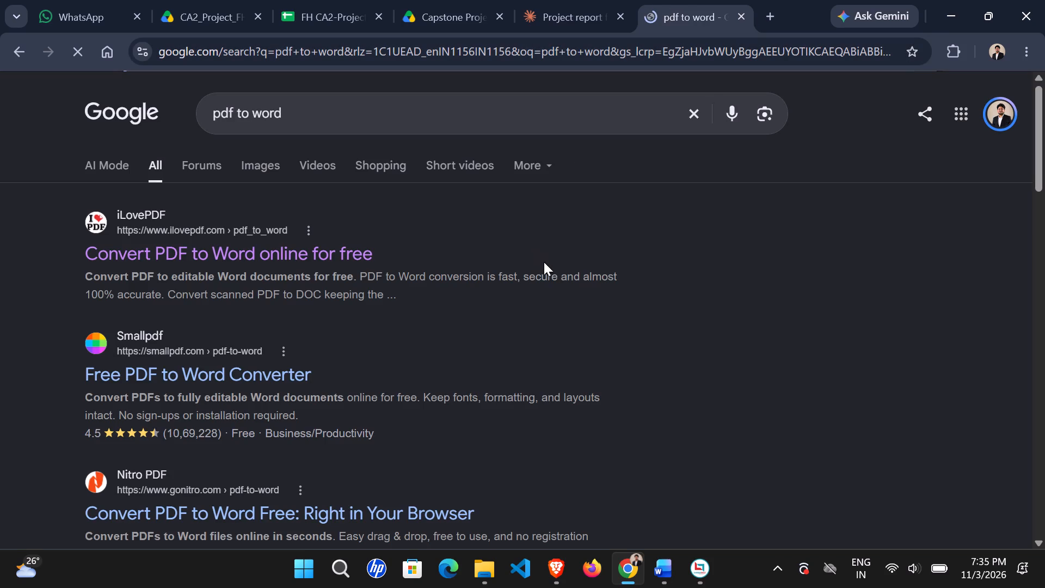
pyautogui.click(279, 266)
pyautogui.click(284, 261)
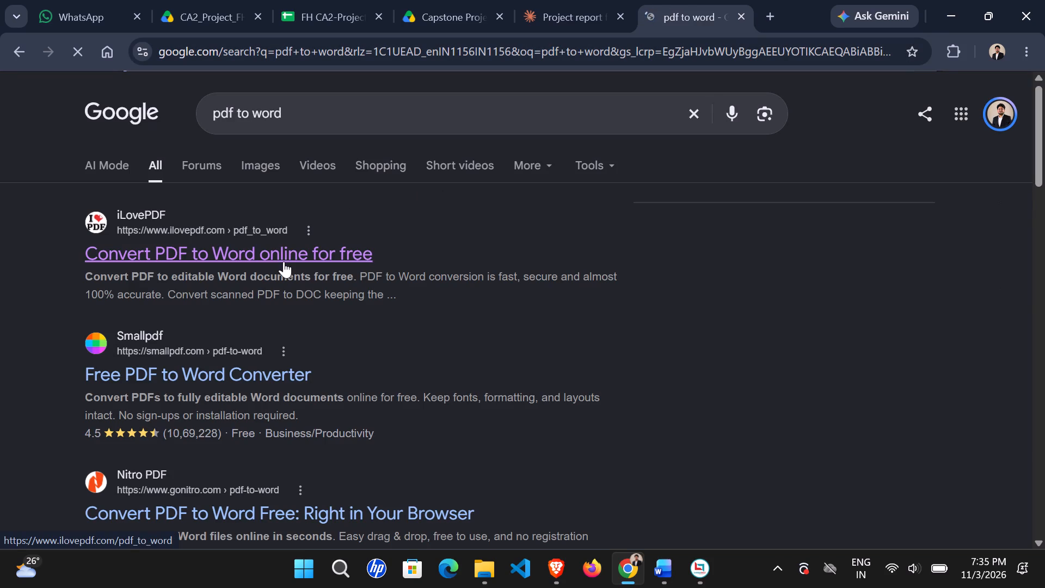
# Upload IoT_Smart_Home_Analytics_Report from Downloads and convert it to Word with the No OCR option.
pyautogui.click(463, 322)
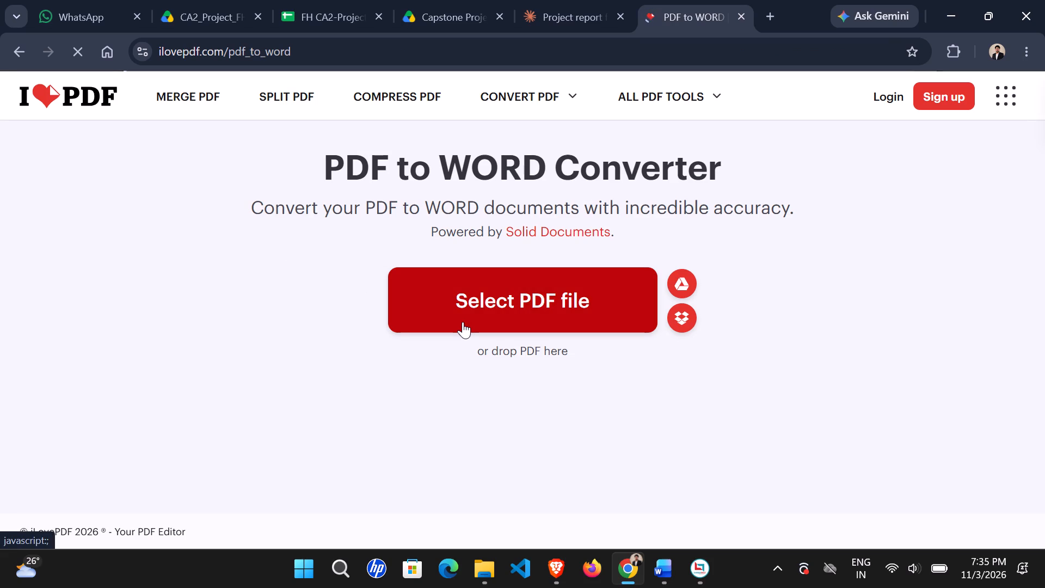
pyautogui.click(489, 318)
pyautogui.click(258, 121)
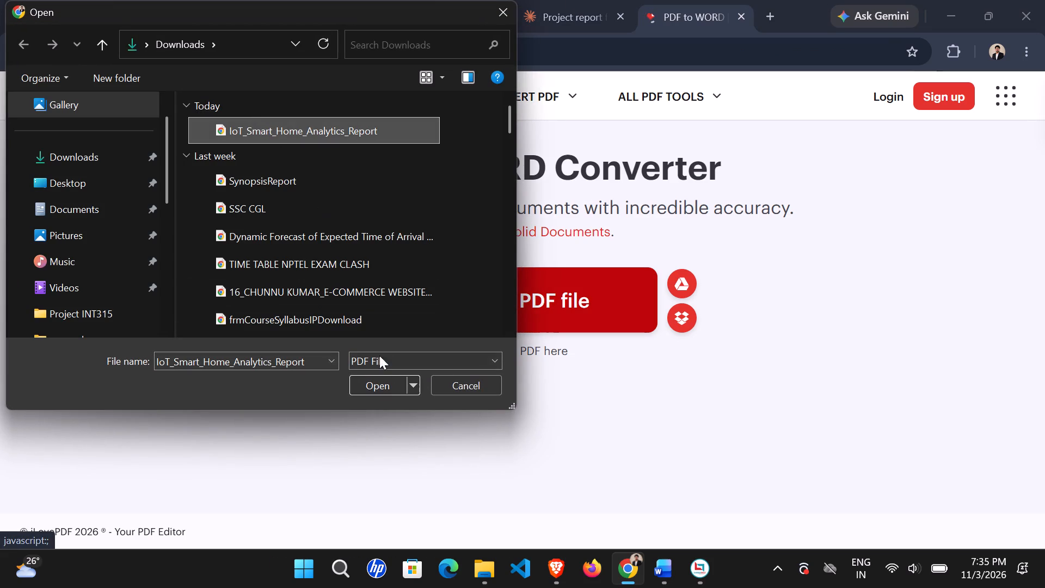
pyautogui.click(385, 385)
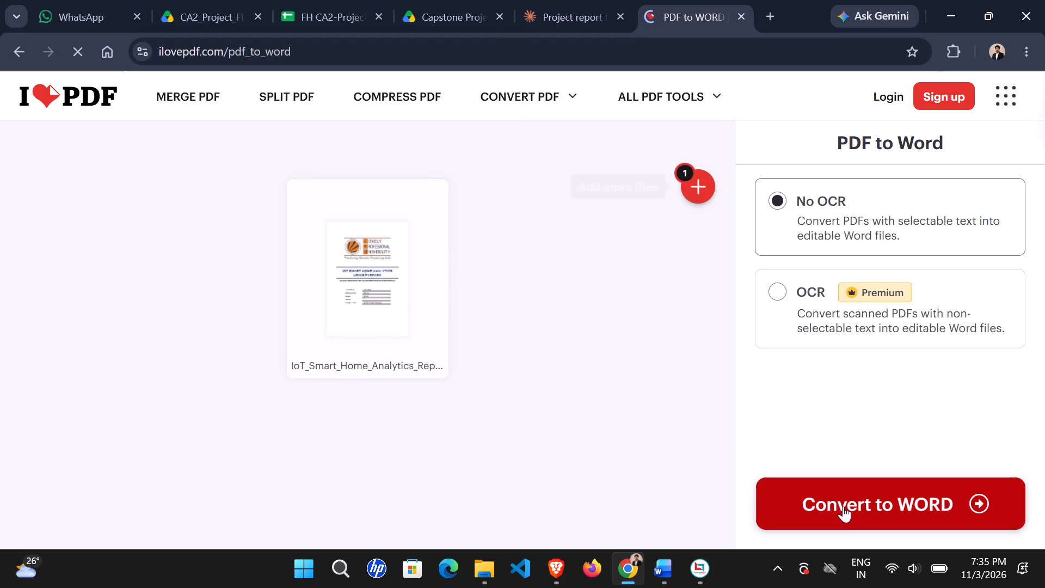
pyautogui.click(844, 507)
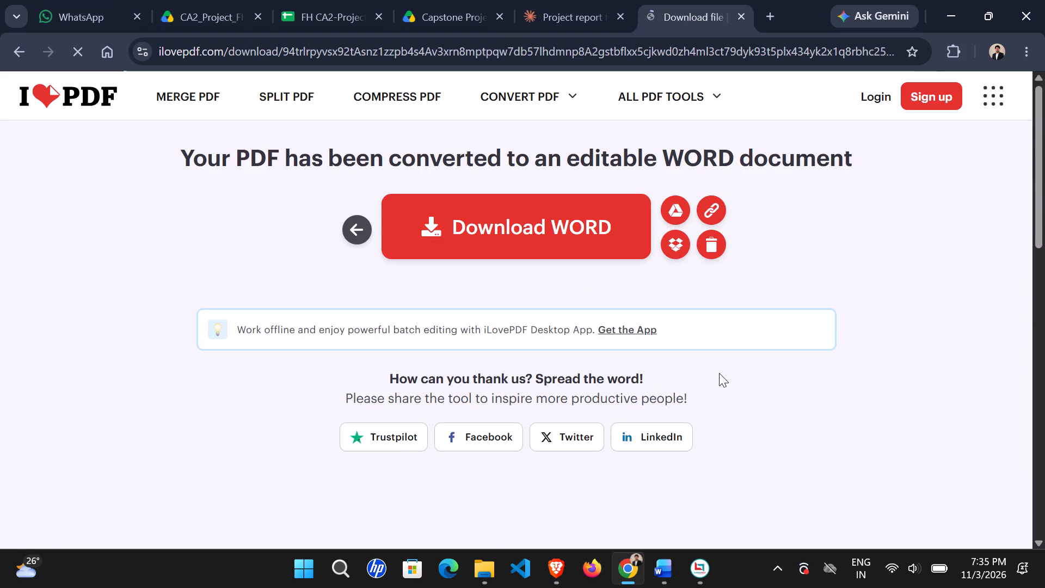
# Download the converted Word document and open it in Microsoft Word.
pyautogui.click(564, 217)
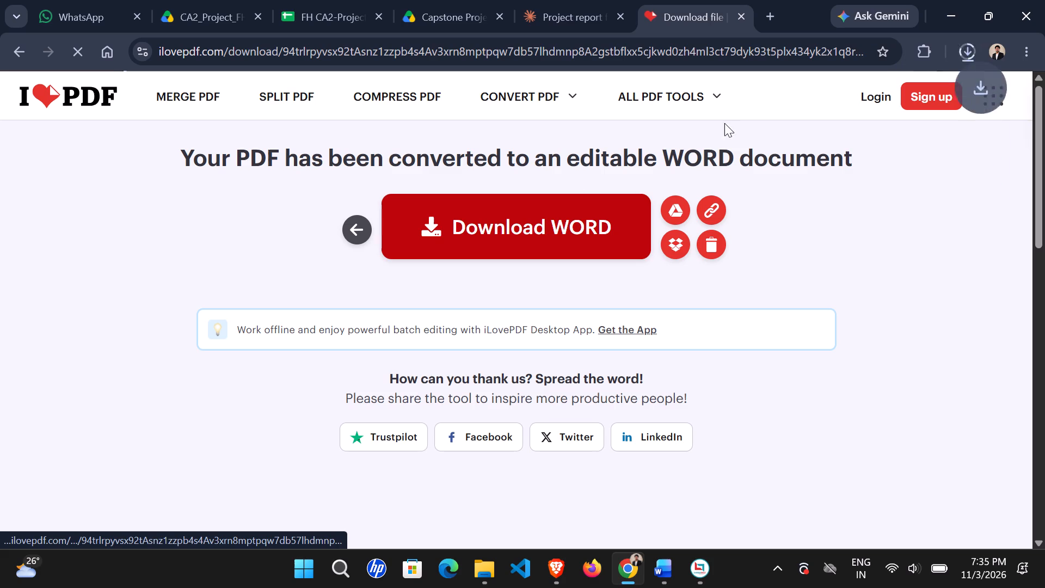
pyautogui.click(972, 41)
pyautogui.click(855, 112)
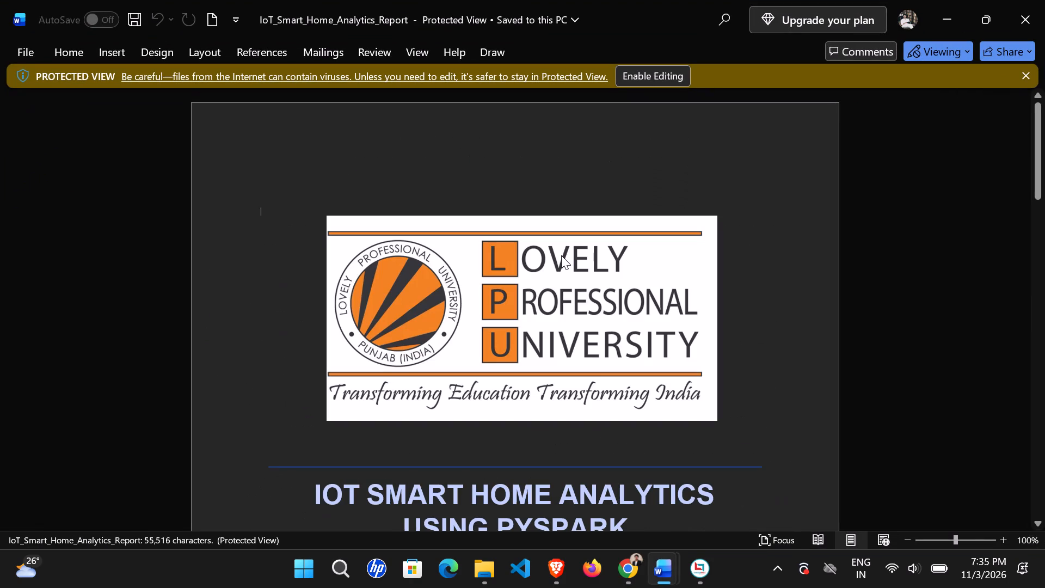
# Skim the converted report, try to clear the submitter name placeholder, and enable editing to leave Protected View.
pyautogui.scroll(-2, 561, 255)
pyautogui.scroll(1, 577, 241)
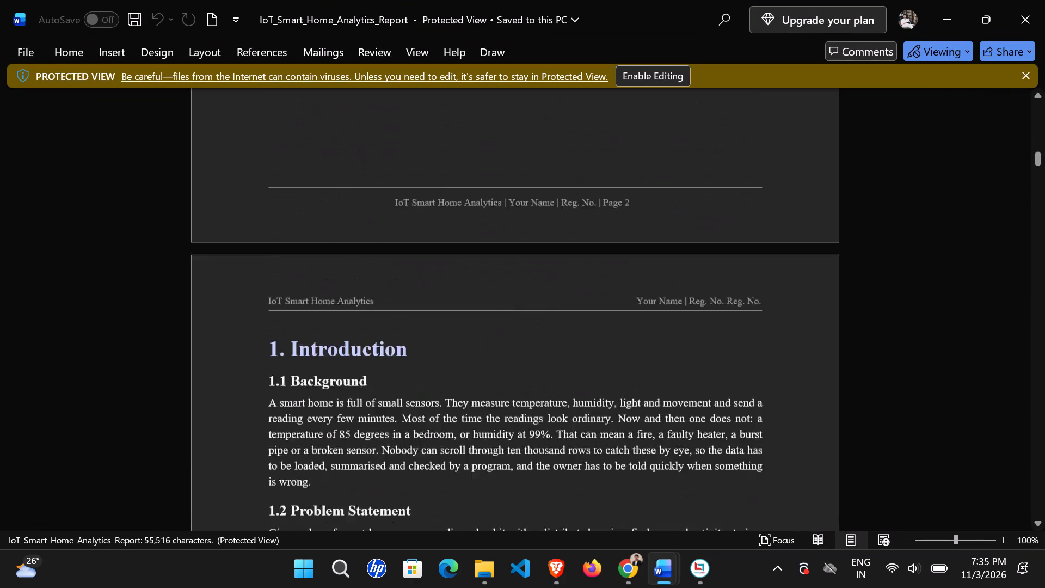
pyautogui.scroll(2, 577, 241)
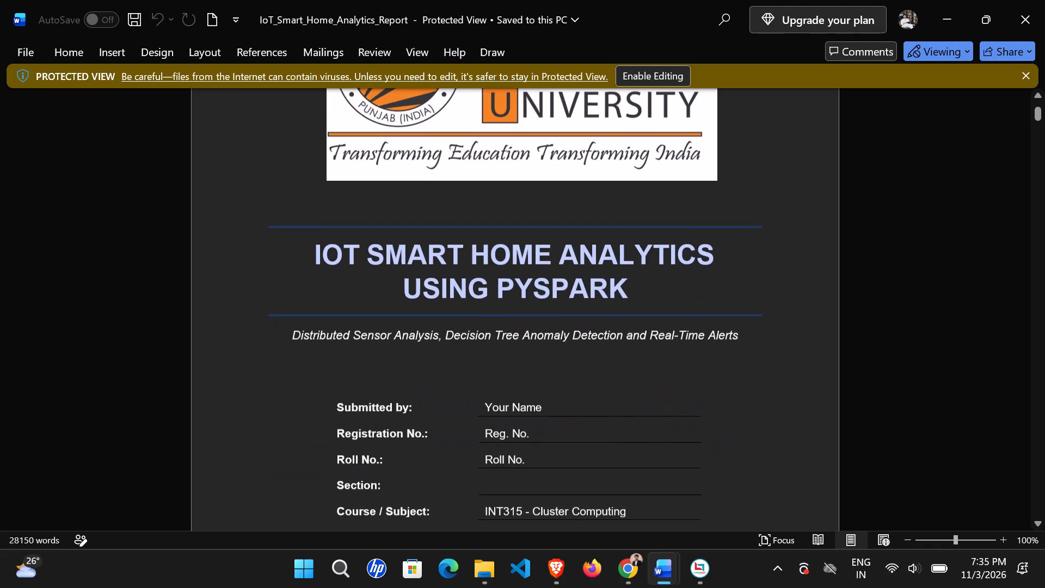
pyautogui.click(548, 134)
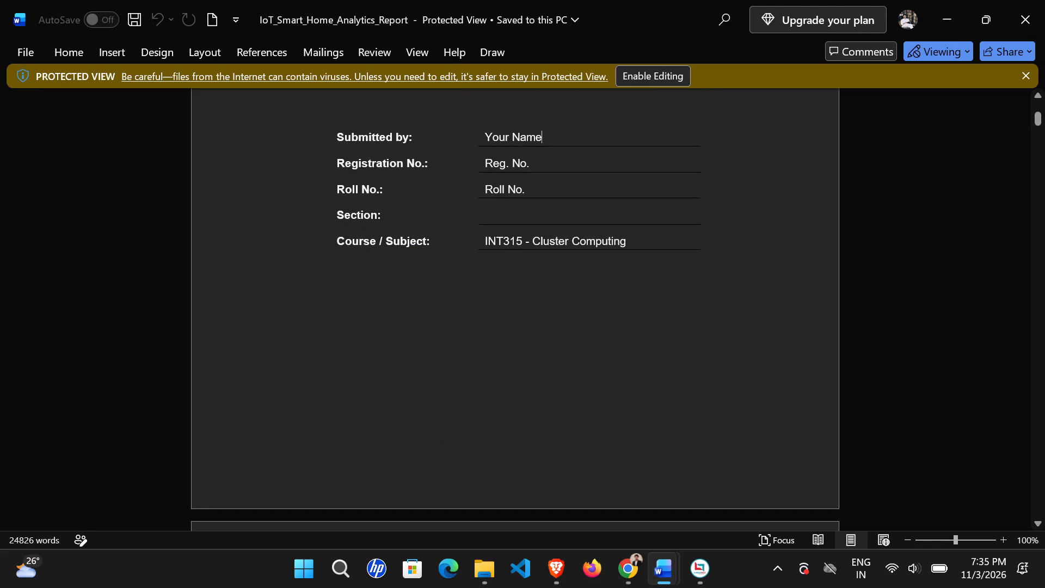
pyautogui.press('BackSpace')
pyautogui.press('BackSpace')
pyautogui.press('BackSpace')
pyautogui.press('BackSpace')
pyautogui.press('BackSpace')
pyautogui.press('BackSpace')
pyautogui.press('BackSpace')
pyautogui.click(657, 77)
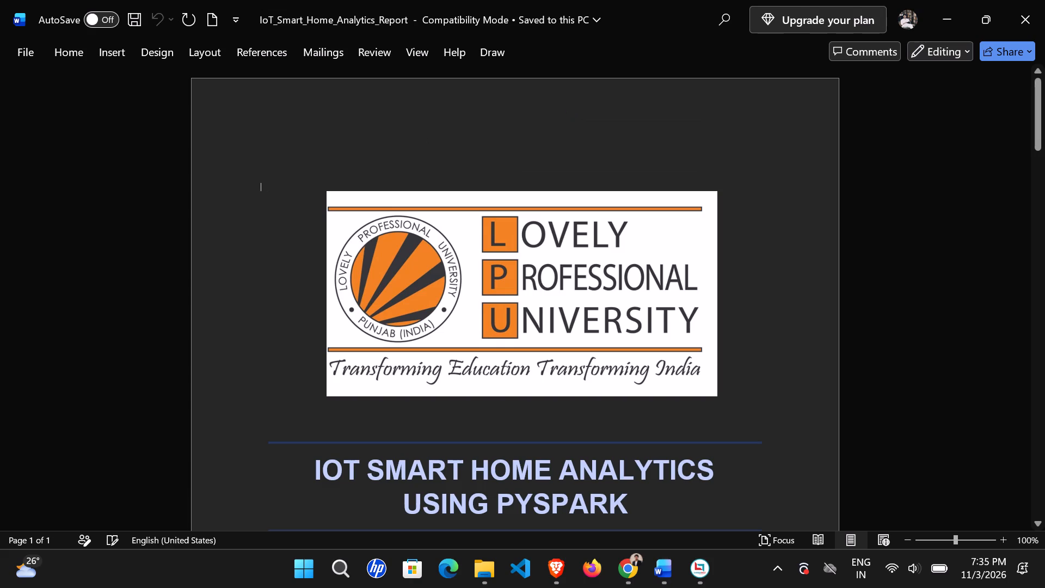
# Replace the Roll No. placeholder on the cover page with the student's roll number.
pyautogui.scroll(-1, 564, 205)
pyautogui.scroll(1, 564, 205)
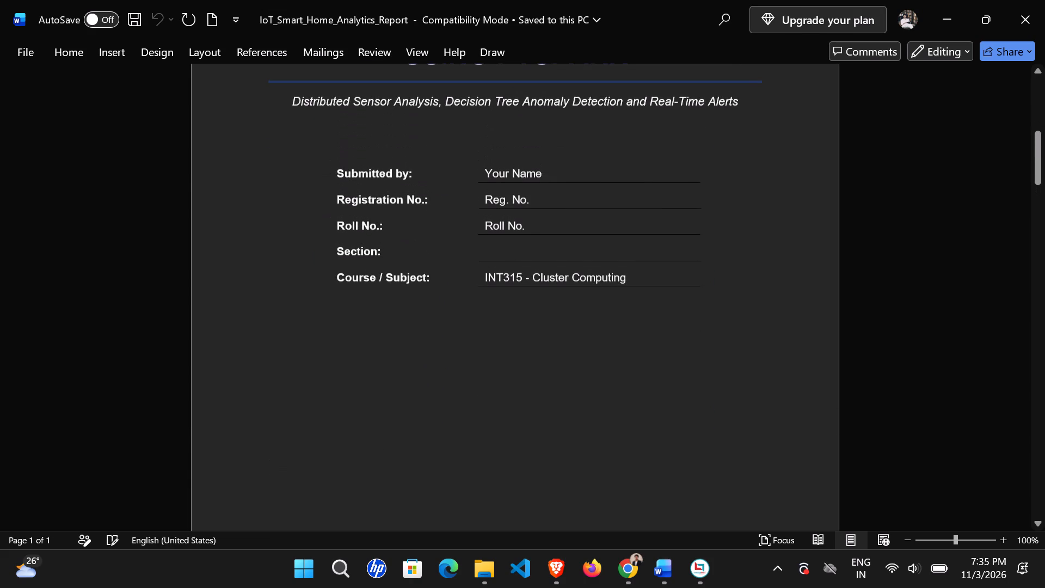
pyautogui.click(536, 222)
pyautogui.press('BackSpace')
pyautogui.press('BackSpace')
pyautogui.press('BackSpace')
pyautogui.press('BackSpace')
pyautogui.press('BackSpace')
pyautogui.press('BackSpace')
pyautogui.press('BackSpace')
pyautogui.press('BackSpace')
pyautogui.press('BackSpace')
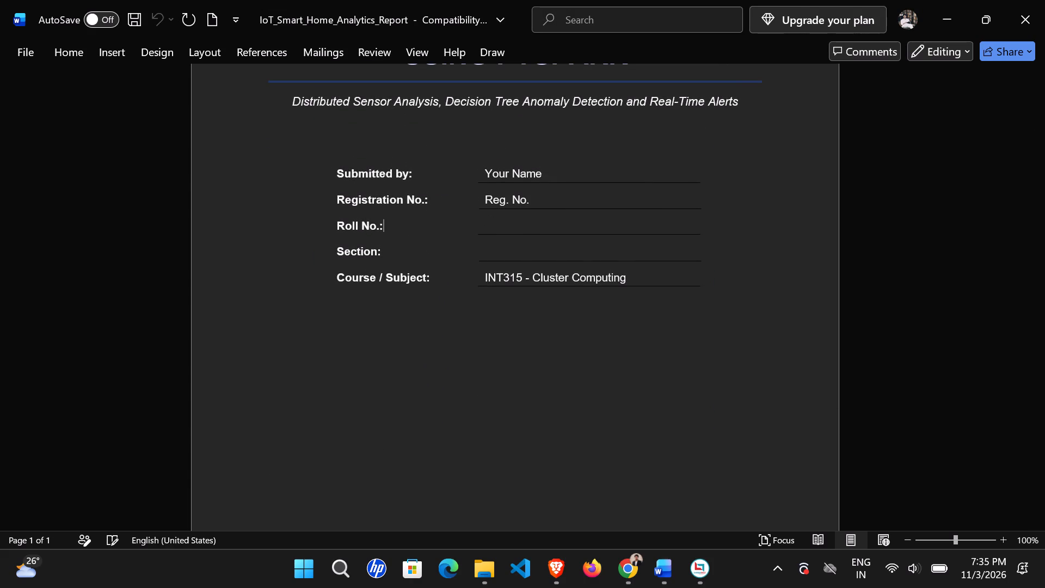
pyautogui.hotkey('ctrl', 'z')
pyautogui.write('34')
# Replace the Registration No. placeholder on the cover page with the student's registration number.
pyautogui.click(539, 201)
pyautogui.press('BackSpace')
pyautogui.press('BackSpace')
pyautogui.press('BackSpace')
pyautogui.press('BackSpace')
pyautogui.press('BackSpace')
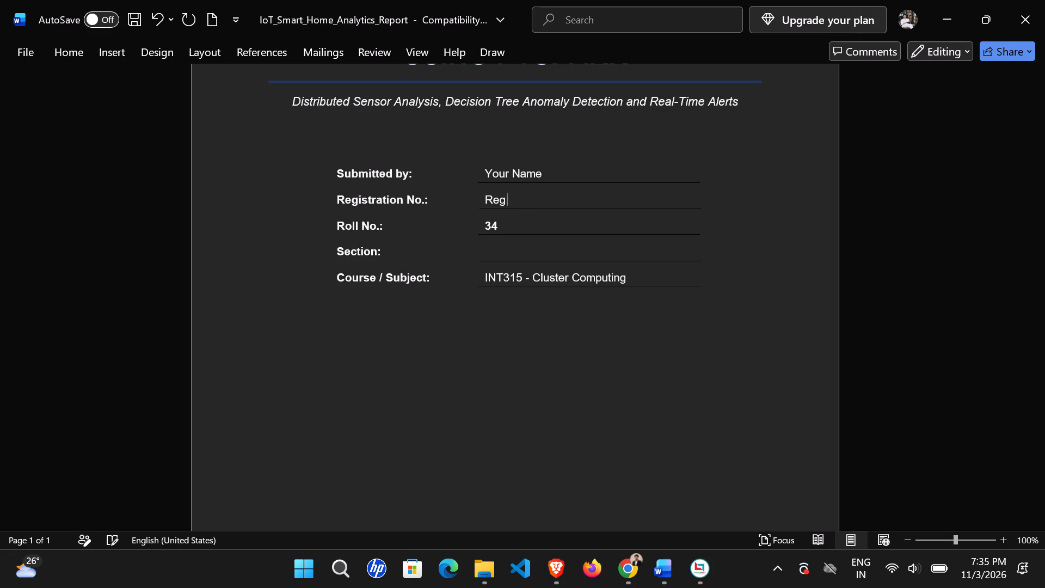
pyautogui.press('BackSpace')
pyautogui.press('BackSpace')
pyautogui.press('BackSpace')
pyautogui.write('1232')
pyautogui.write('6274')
# Replace the "Your Name" placeholder beside Submitted by on the cover page with the student's full name.
pyautogui.click(550, 178)
pyautogui.press('BackSpace')
pyautogui.press('BackSpace')
pyautogui.press('BackSpace')
pyautogui.press('BackSpace')
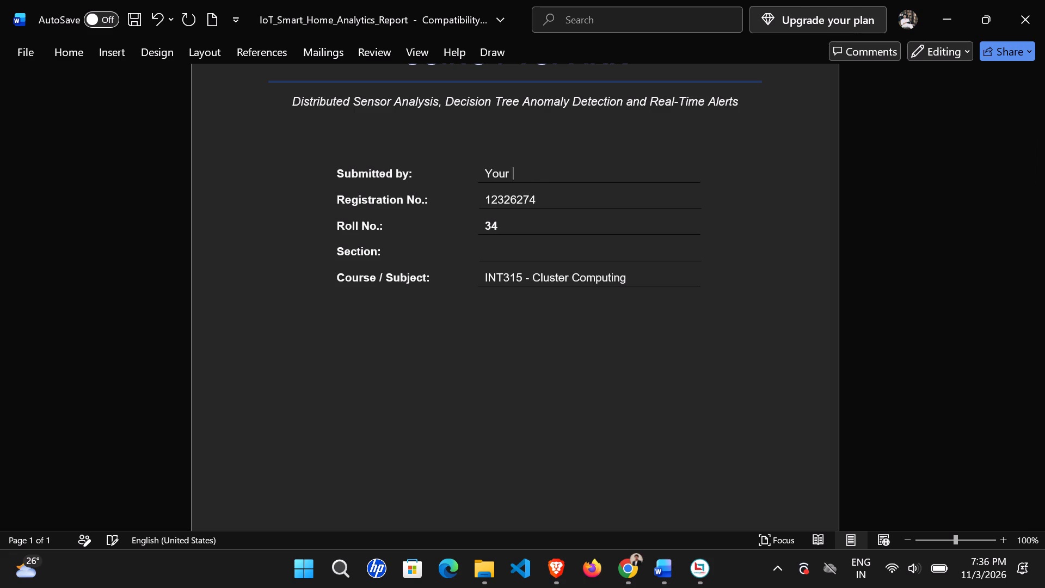
pyautogui.press('BackSpace')
pyautogui.press('BackSpace')
pyautogui.press('BackSpace')
pyautogui.press('BackSpace')
pyautogui.press('BackSpace')
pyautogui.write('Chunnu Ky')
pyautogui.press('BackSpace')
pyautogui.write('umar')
# Fill in the empty Section field on the cover page with K23Fh, aligned with the entries above it.
pyautogui.click(555, 247)
pyautogui.press('Tab')
pyautogui.press('Tab')
pyautogui.press('Tab')
pyautogui.press('BackSpace')
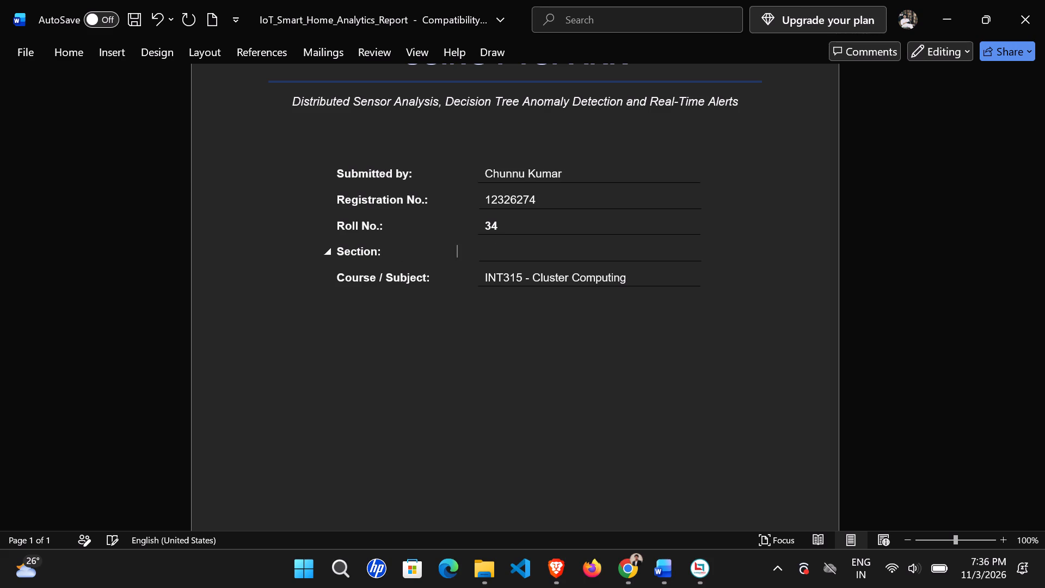
pyautogui.press('Tab')
pyautogui.press('BackSpace')
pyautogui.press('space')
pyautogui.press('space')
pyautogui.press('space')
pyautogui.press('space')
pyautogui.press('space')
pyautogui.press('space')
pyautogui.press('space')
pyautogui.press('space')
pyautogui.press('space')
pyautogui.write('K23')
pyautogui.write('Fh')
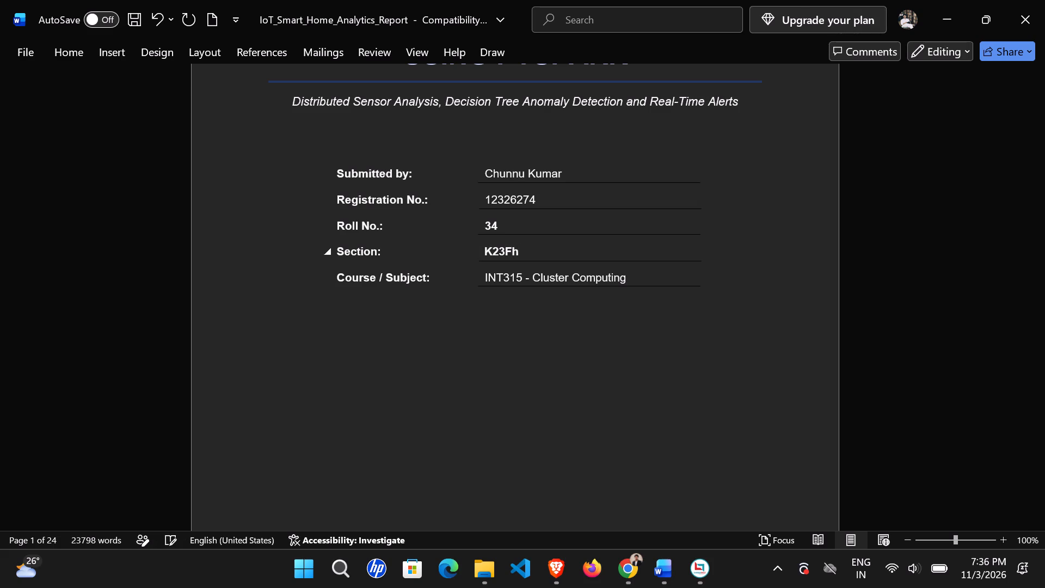
# Correct the Section entry on the report's cover page to K23FH.
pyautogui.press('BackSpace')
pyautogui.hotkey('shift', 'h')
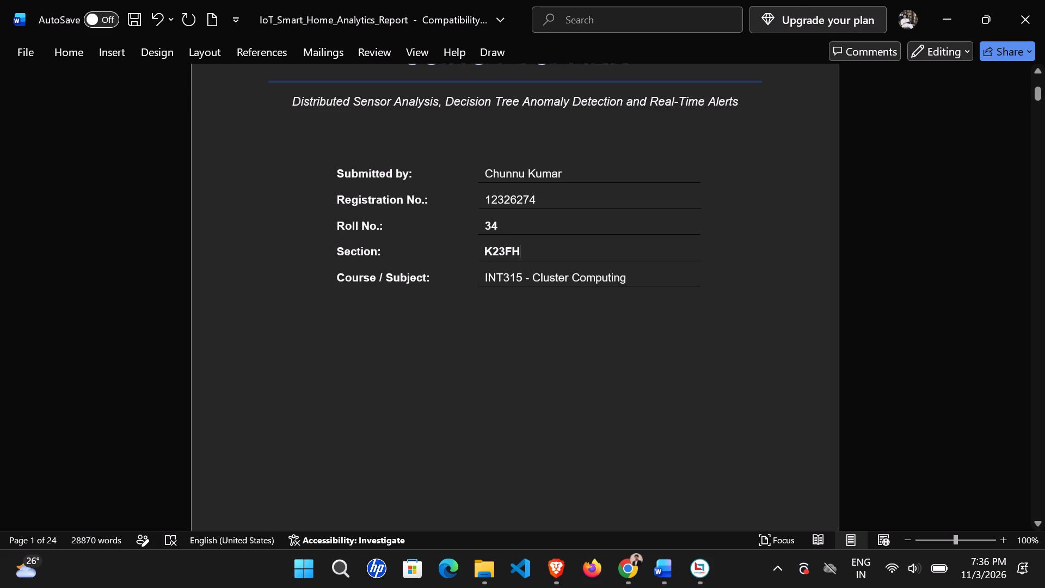
# Review the converted report from the cover page through to the Dataset section, including the page headers and footers.
pyautogui.scroll(-1, 613, 356)
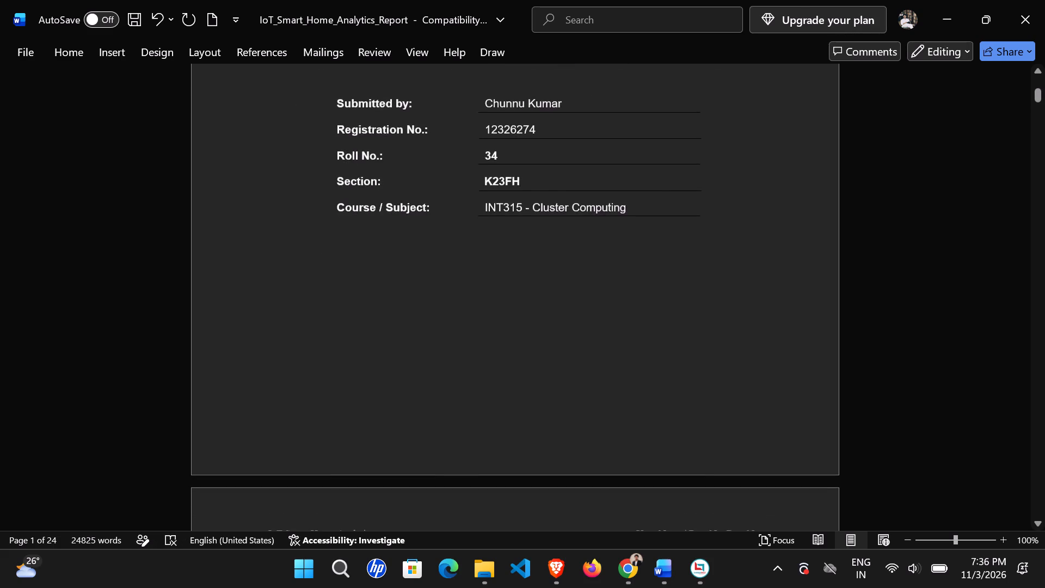
pyautogui.scroll(-3, 613, 356)
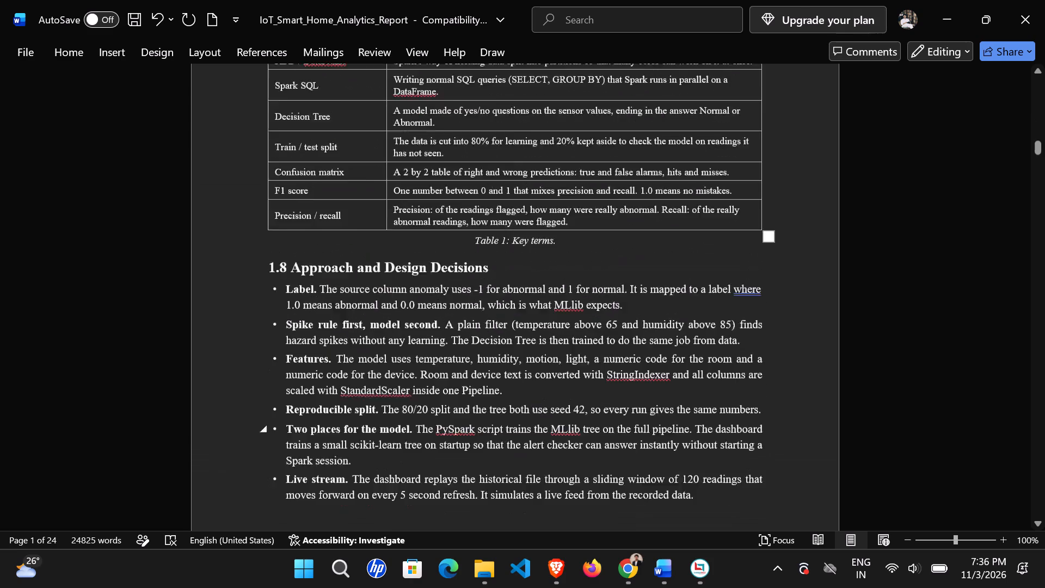
pyautogui.scroll(-2, 613, 356)
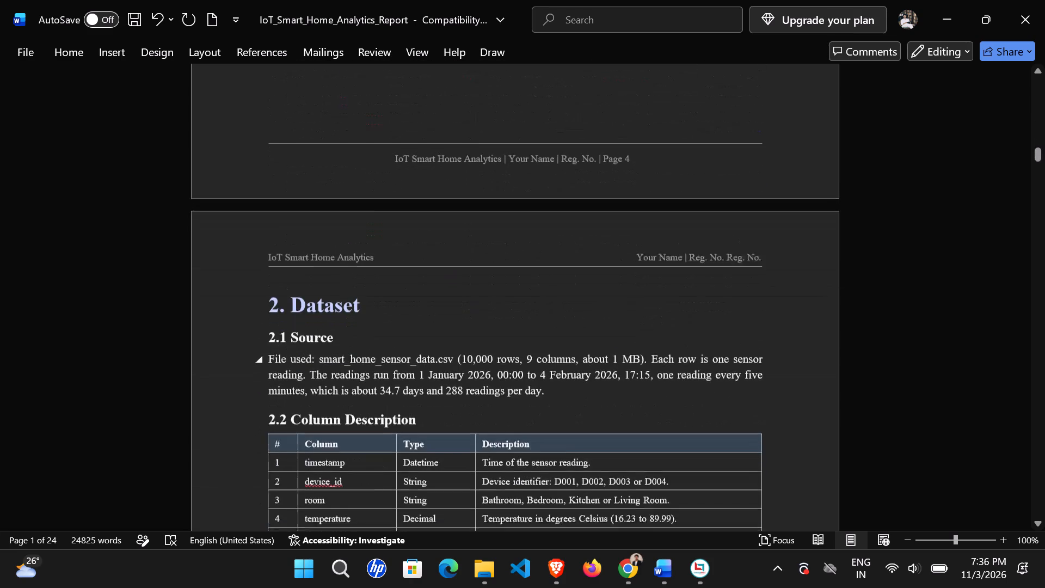
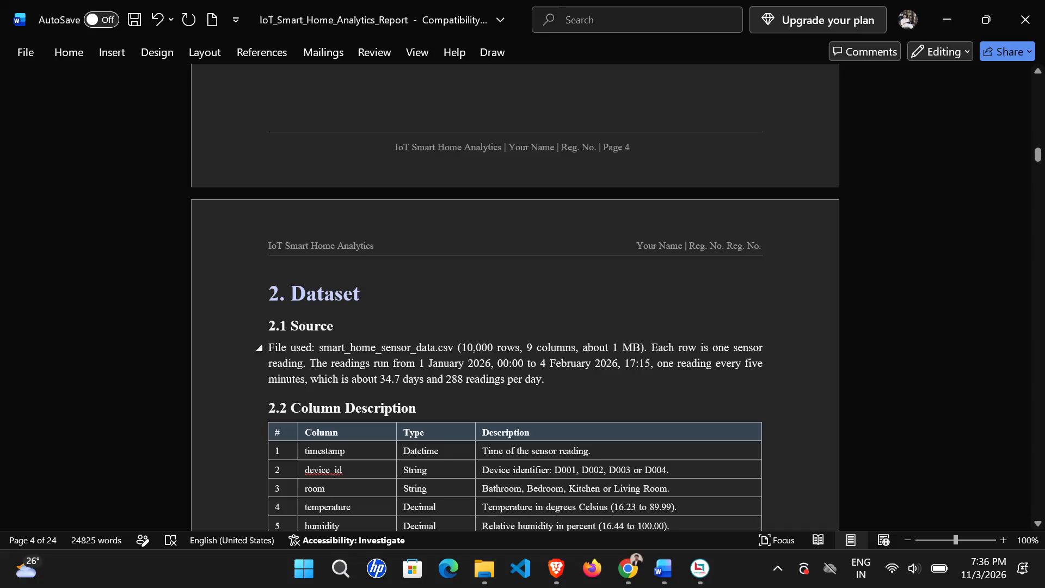
# Delete the report title, Your Name and Reg. No. text from the page footer, leaving only the page number.
pyautogui.click(637, 144)
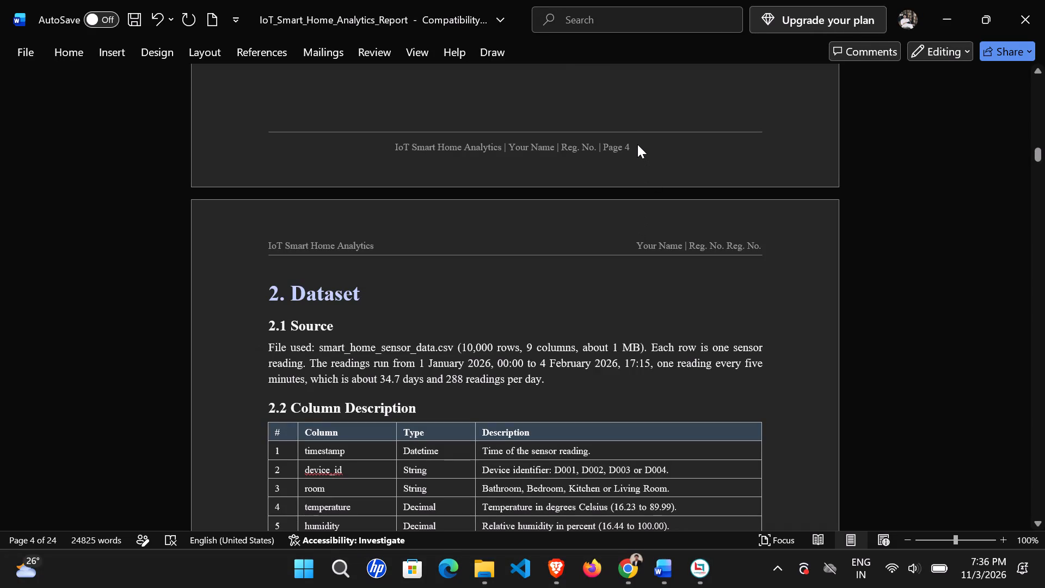
pyautogui.click(621, 155)
pyautogui.click(621, 144)
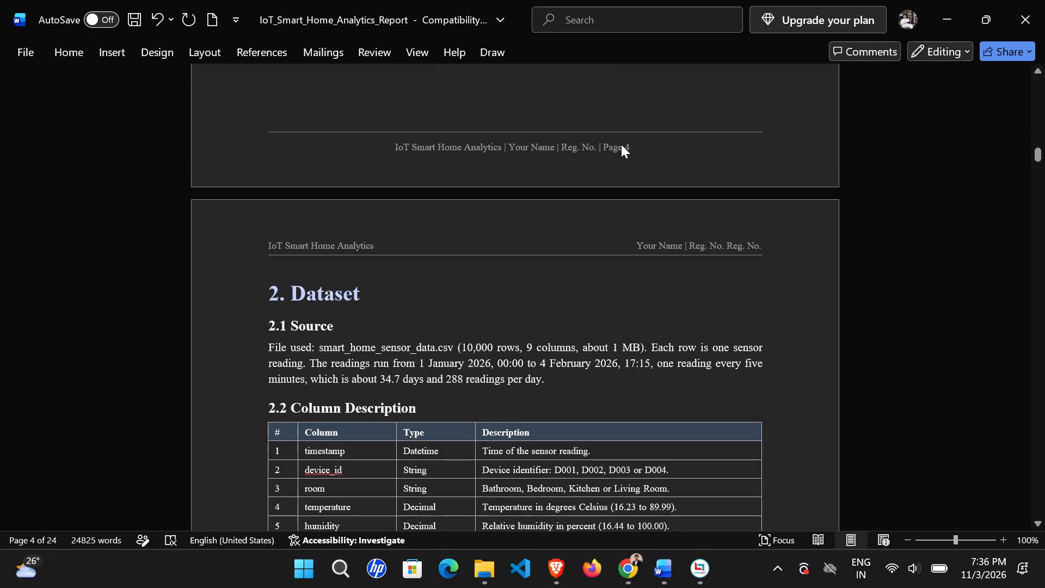
pyautogui.tripleClick(621, 144)
pyautogui.click(621, 144)
pyautogui.click(621, 144)
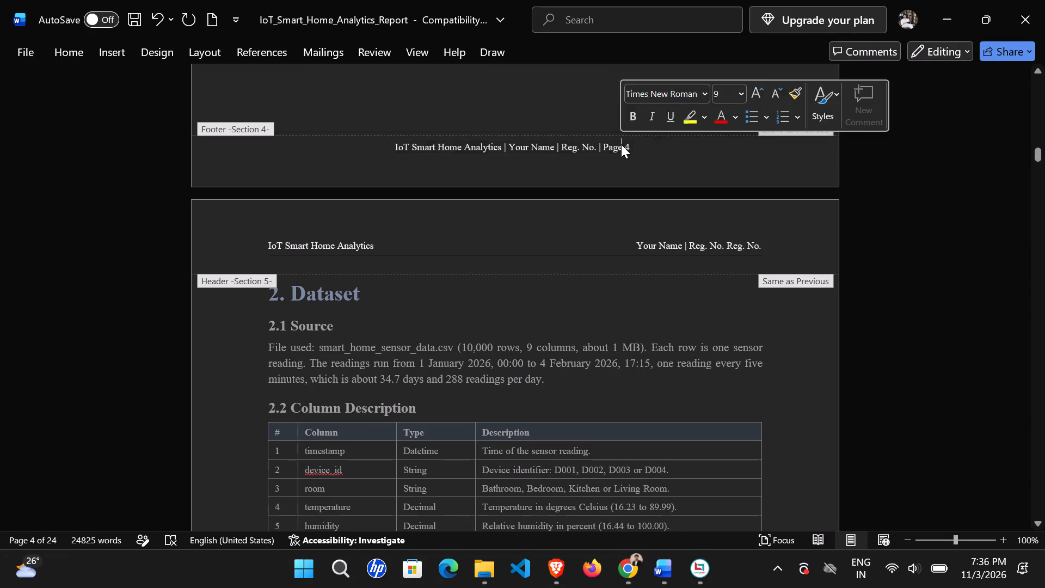
pyautogui.click(634, 145)
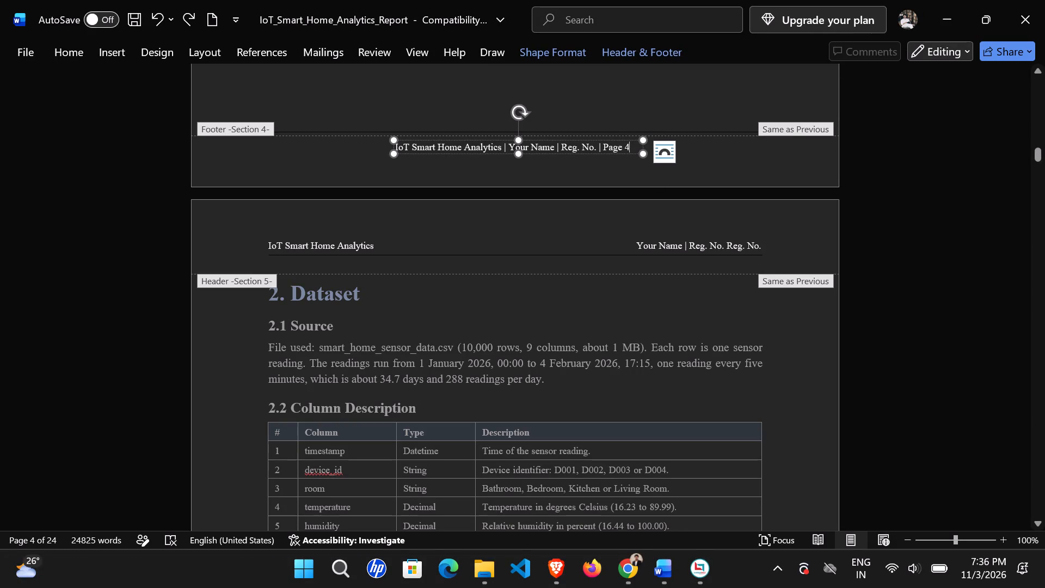
pyautogui.press('Left')
pyautogui.press('Left')
pyautogui.press('Left')
pyautogui.press('Left')
pyautogui.press('Left')
pyautogui.press('Left')
pyautogui.press('BackSpace')
pyautogui.press('BackSpace')
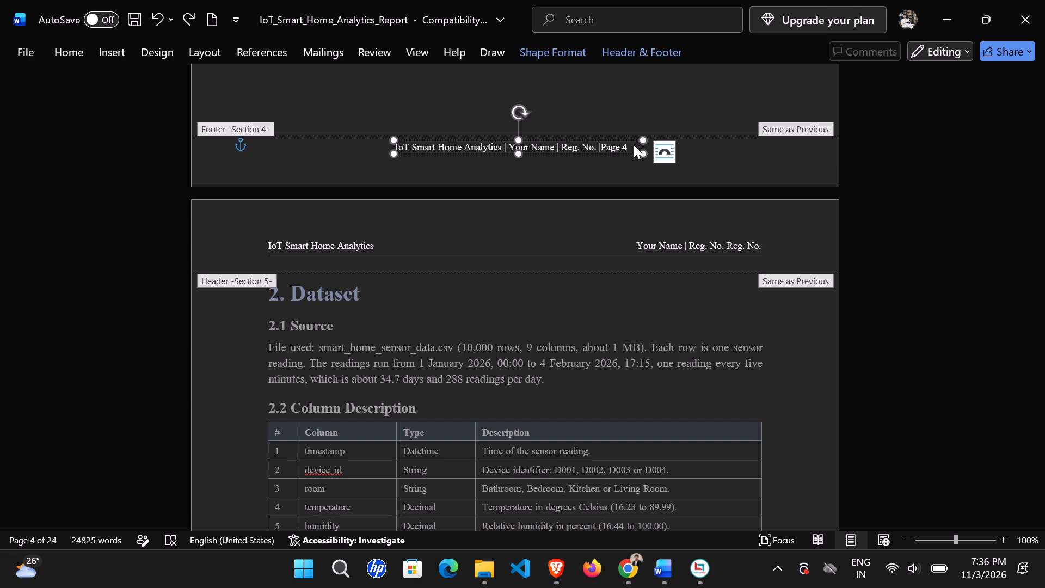
pyautogui.press('BackSpace')
pyautogui.press('BackSpace')
pyautogui.press('BackSpace')
pyautogui.press('BackSpace')
pyautogui.press('BackSpace')
pyautogui.press('BackSpace')
pyautogui.press('BackSpace')
pyautogui.press('BackSpace')
pyautogui.press('BackSpace')
pyautogui.press('BackSpace')
pyautogui.press('BackSpace')
pyautogui.press('BackSpace')
pyautogui.press('BackSpace')
pyautogui.press('BackSpace')
pyautogui.press('BackSpace')
pyautogui.press('BackSpace')
pyautogui.press('BackSpace')
pyautogui.press('BackSpace')
pyautogui.press('BackSpace')
pyautogui.press('BackSpace')
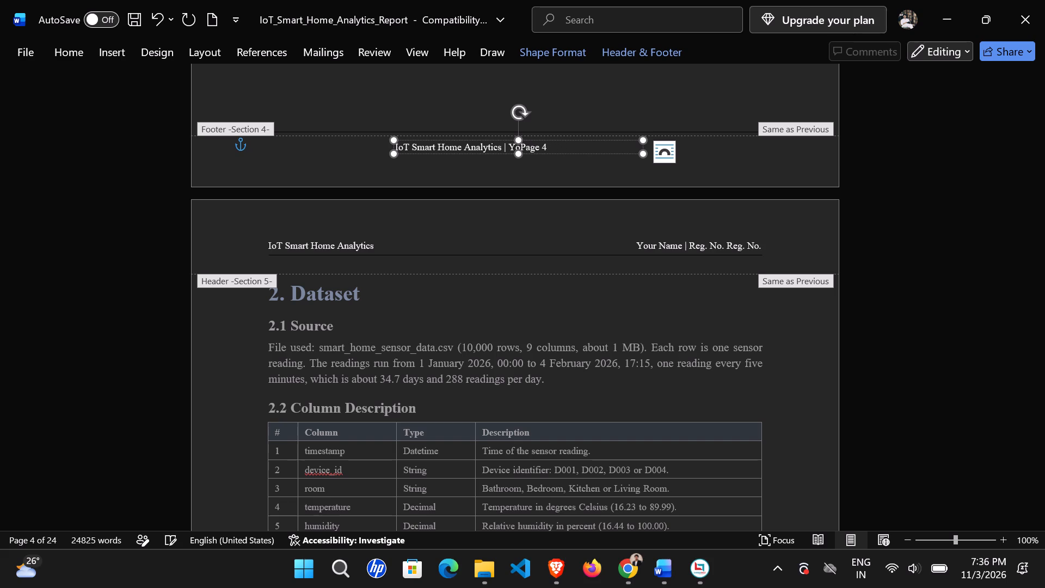
pyautogui.press('BackSpace')
pyautogui.press('BackSpace')
pyautogui.press('BackSpace')
pyautogui.press('BackSpace')
pyautogui.press('BackSpace')
pyautogui.press('BackSpace')
pyautogui.press('BackSpace')
pyautogui.press('BackSpace')
pyautogui.press('BackSpace')
pyautogui.press('BackSpace')
pyautogui.press('BackSpace')
pyautogui.press('BackSpace')
pyautogui.press('BackSpace')
pyautogui.press('BackSpace')
pyautogui.press('BackSpace')
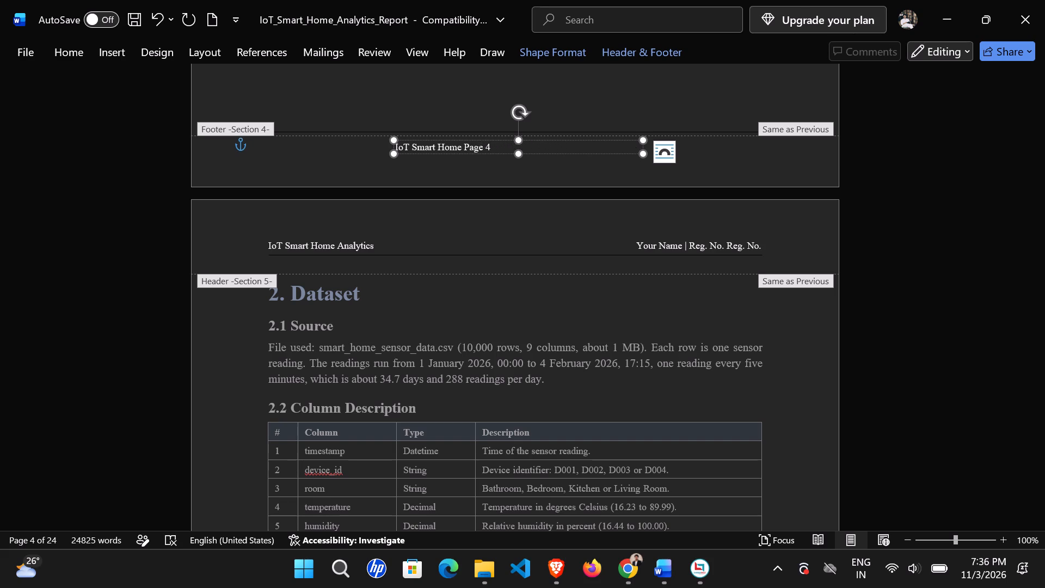
pyautogui.press('BackSpace')
pyautogui.press('BackSpace')
pyautogui.press('BackSpace')
pyautogui.press('BackSpace')
pyautogui.press('BackSpace')
pyautogui.press('BackSpace')
pyautogui.press('BackSpace')
pyautogui.press('BackSpace')
pyautogui.press('BackSpace')
pyautogui.press('BackSpace')
pyautogui.press('BackSpace')
pyautogui.press('BackSpace')
pyautogui.press('BackSpace')
# Indent the footer's page number with tabs to the middle of the footer line.
pyautogui.press('Tab')
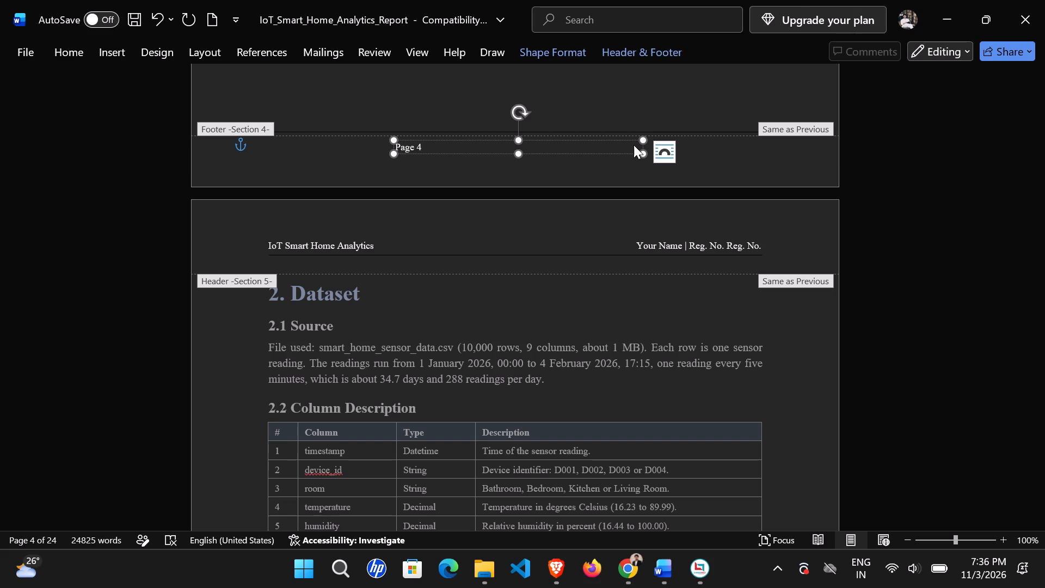
pyautogui.press('Tab')
pyautogui.press('Tab')
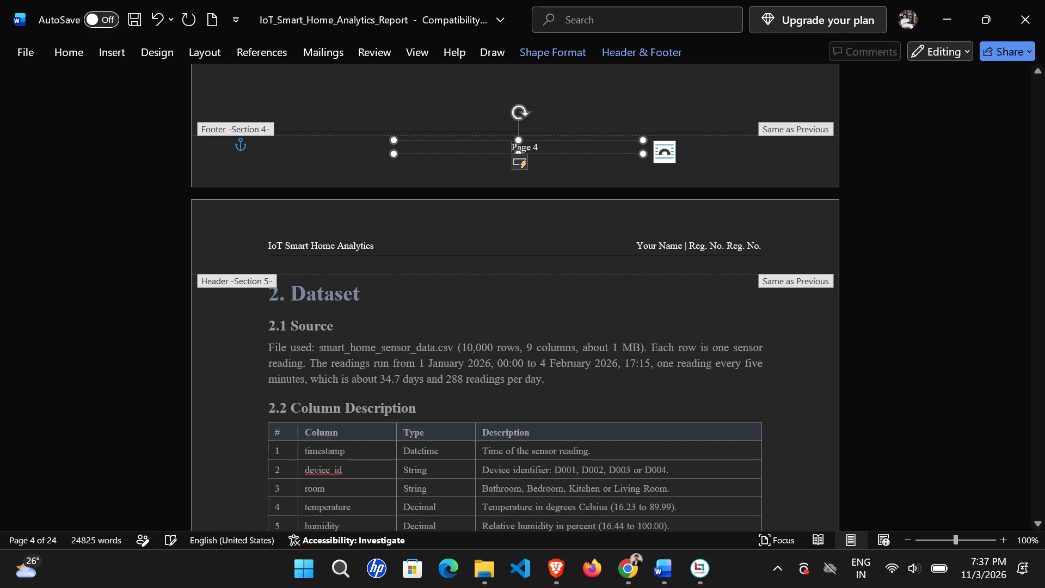
# Delete the "Your Name | Reg. No. Reg. No." placeholder from the page header.
pyautogui.click(686, 226)
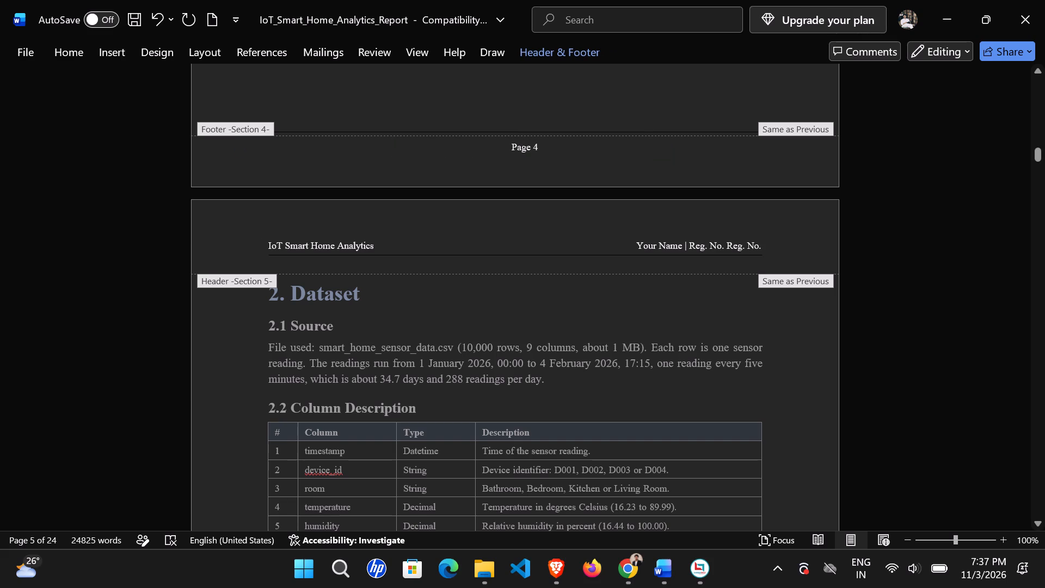
pyautogui.click(766, 241)
pyautogui.rightClick(623, 246)
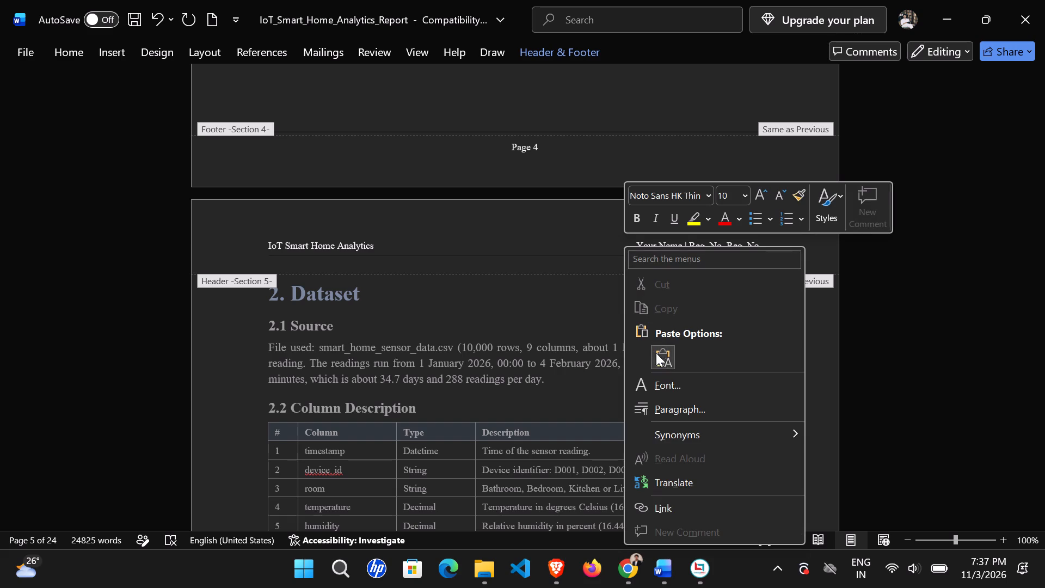
pyautogui.click(591, 247)
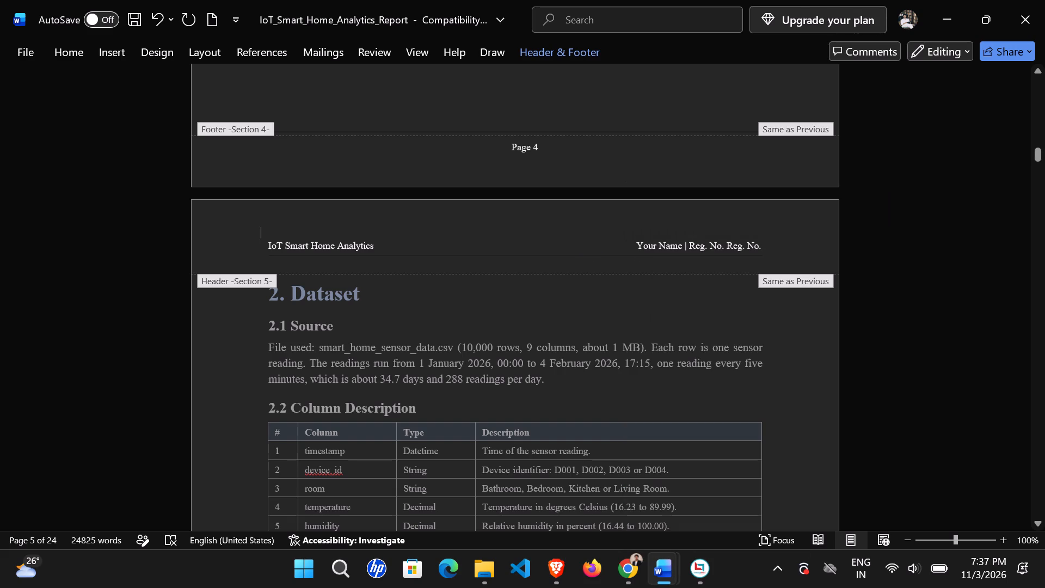
pyautogui.click(763, 247)
pyautogui.press('BackSpace')
pyautogui.press('BackSpace')
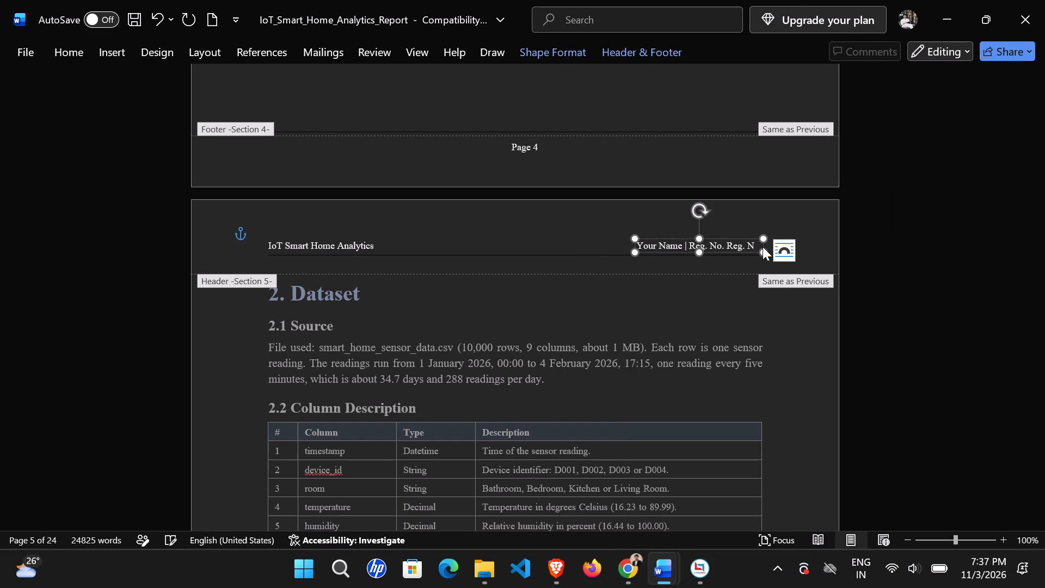
pyautogui.press('BackSpace')
pyautogui.press('BackSpace')
pyautogui.press('BackSpace')
pyautogui.press('BackSpace')
pyautogui.press('BackSpace')
pyautogui.press('BackSpace')
pyautogui.press('BackSpace')
pyautogui.press('BackSpace')
pyautogui.press('BackSpace')
pyautogui.press('BackSpace')
pyautogui.press('BackSpace')
pyautogui.press('BackSpace')
pyautogui.press('BackSpace')
pyautogui.press('BackSpace')
pyautogui.press('BackSpace')
pyautogui.press('BackSpace')
pyautogui.press('BackSpace')
pyautogui.press('BackSpace')
pyautogui.press('BackSpace')
pyautogui.press('BackSpace')
pyautogui.press('BackSpace')
pyautogui.press('BackSpace')
pyautogui.press('BackSpace')
pyautogui.press('BackSpace')
pyautogui.press('BackSpace')
pyautogui.press('BackSpace')
pyautogui.press('BackSpace')
pyautogui.press('BackSpace')
pyautogui.press('BackSpace')
pyautogui.press('BackSpace')
pyautogui.press('BackSpace')
pyautogui.press('BackSpace')
pyautogui.press('BackSpace')
pyautogui.press('BackSpace')
pyautogui.press('BackSpace')
pyautogui.press('BackSpace')
pyautogui.press('BackSpace')
pyautogui.press('BackSpace')
pyautogui.press('BackSpace')
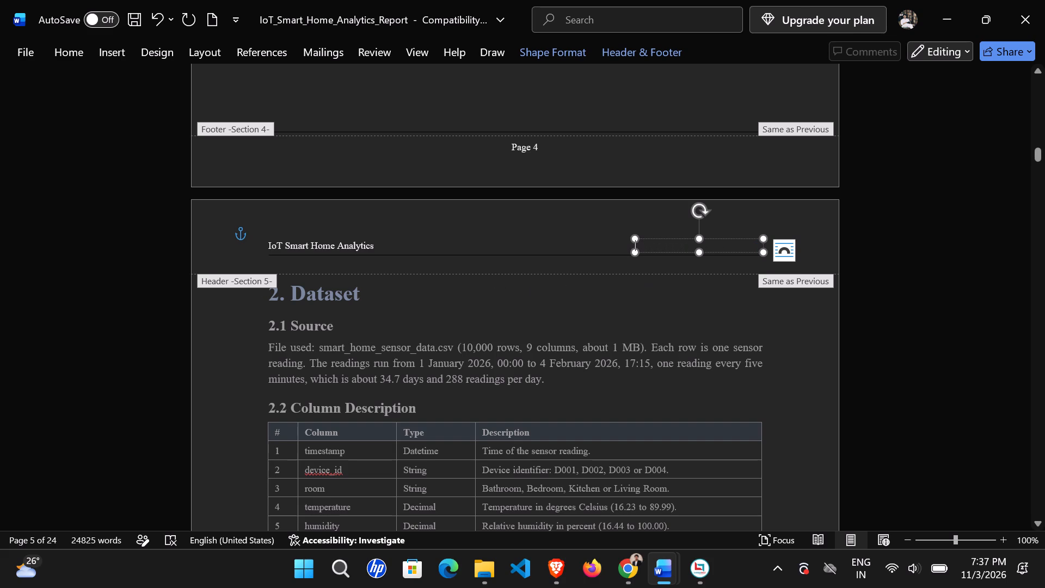
pyautogui.click(385, 249)
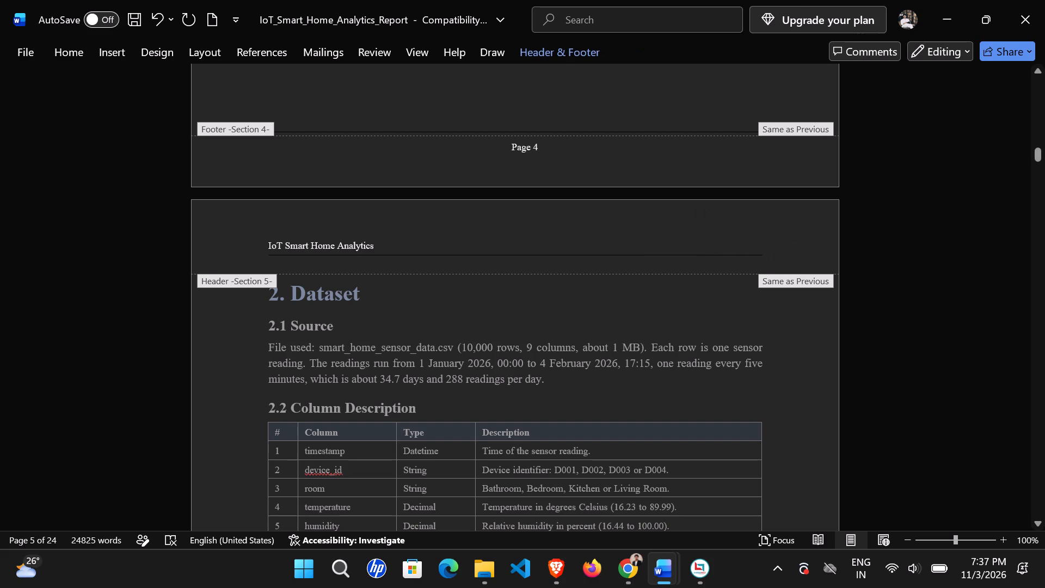
pyautogui.press('Down')
# Review the headers and footers from the cover page through to the Dataset section.
pyautogui.scroll(8, 385, 249)
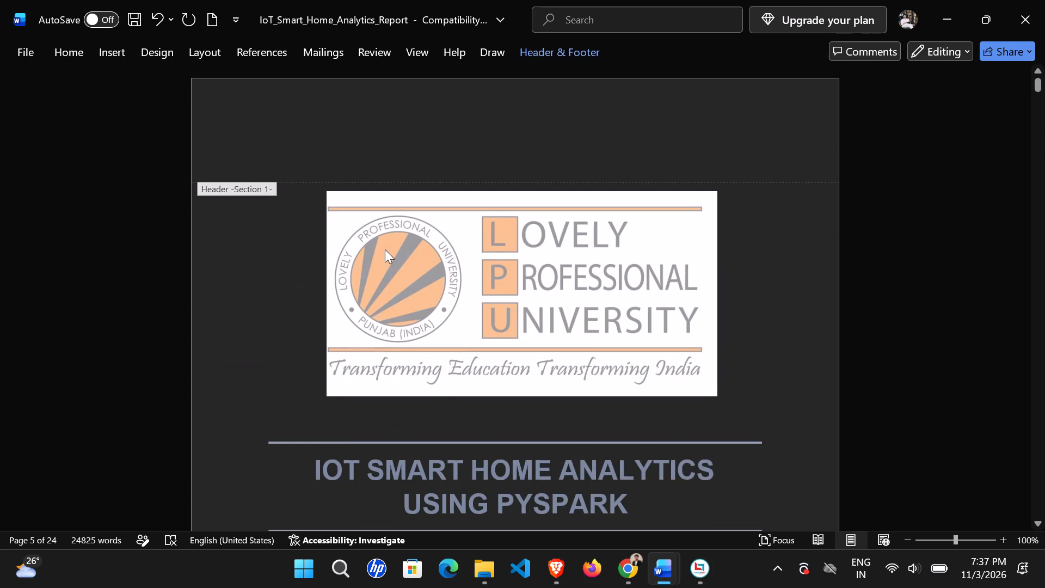
pyautogui.hscroll(1, 385, 249)
pyautogui.scroll(-1, 385, 249)
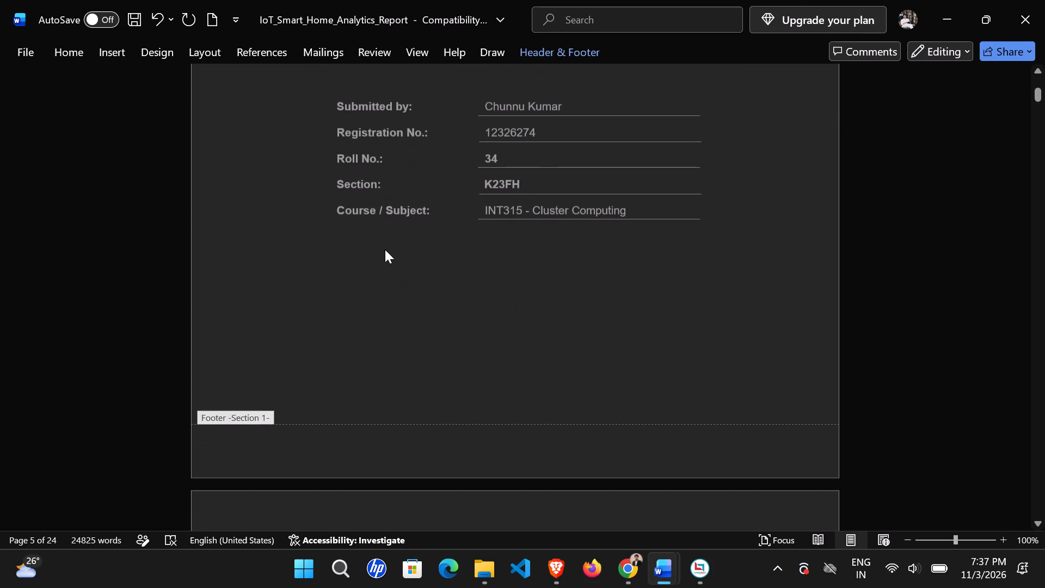
pyautogui.scroll(-2, 385, 249)
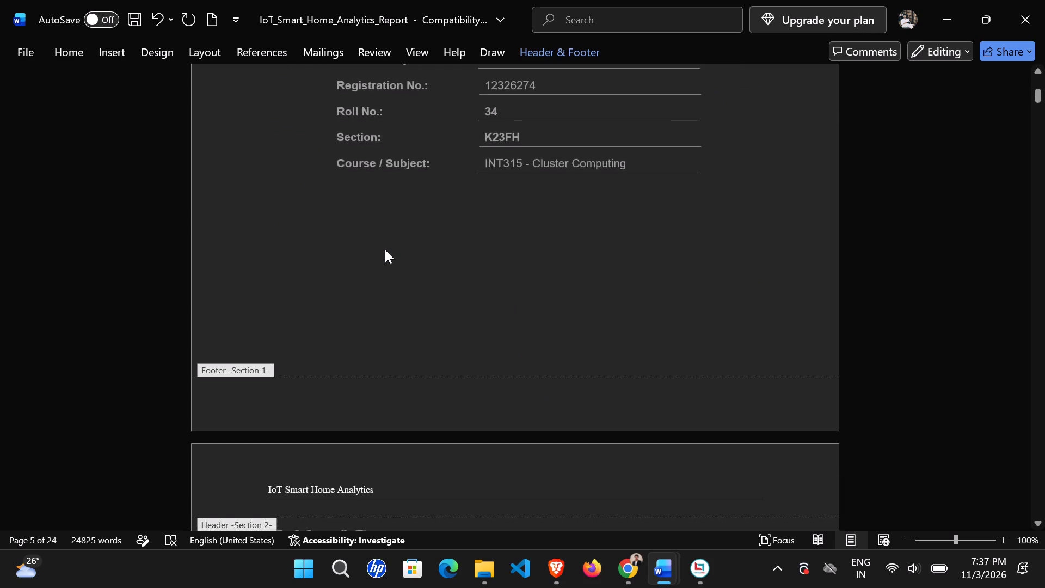
pyautogui.scroll(-1, 385, 249)
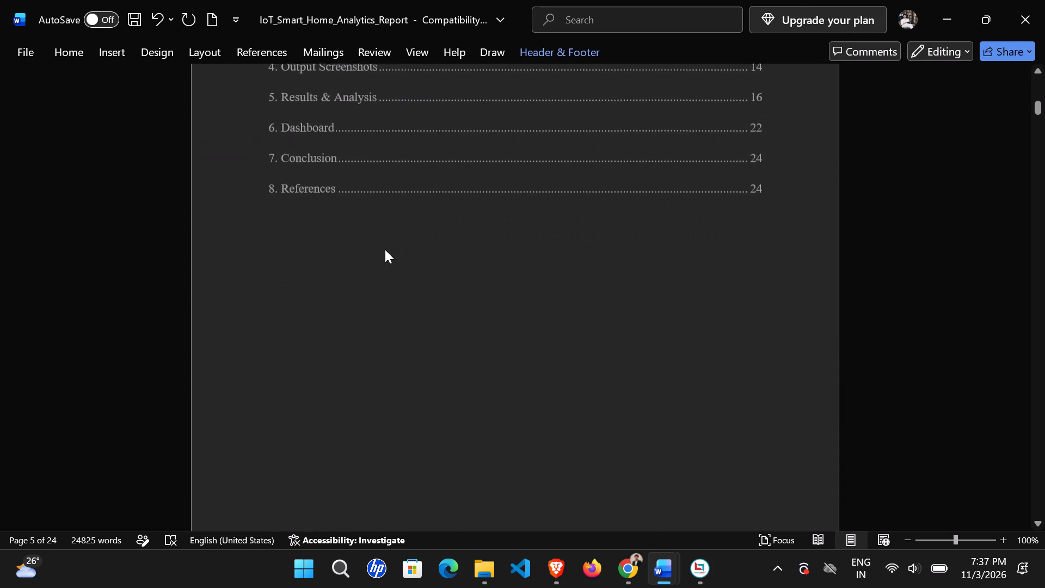
pyautogui.scroll(-1, 385, 249)
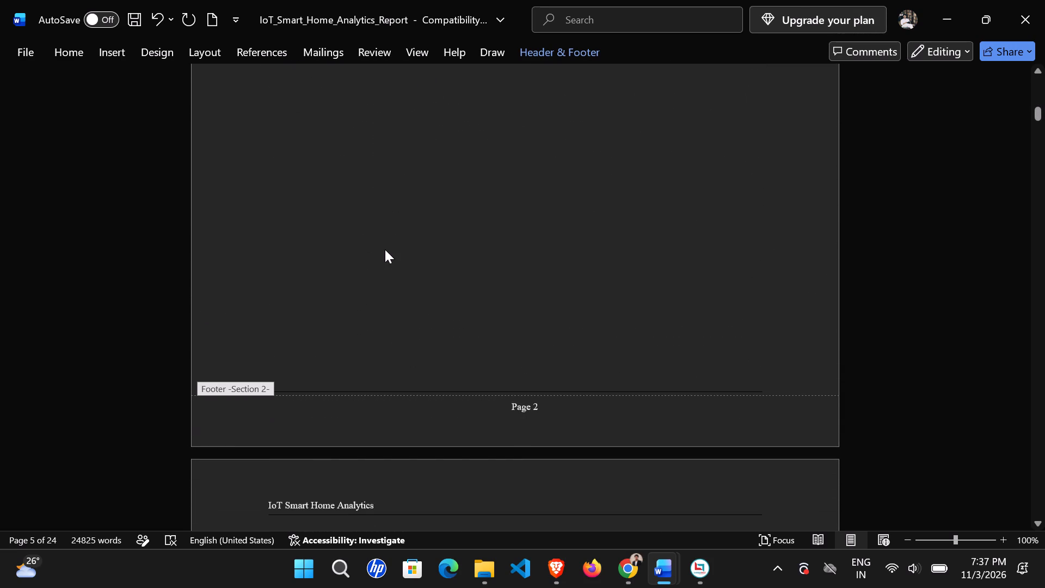
pyautogui.scroll(-1, 385, 249)
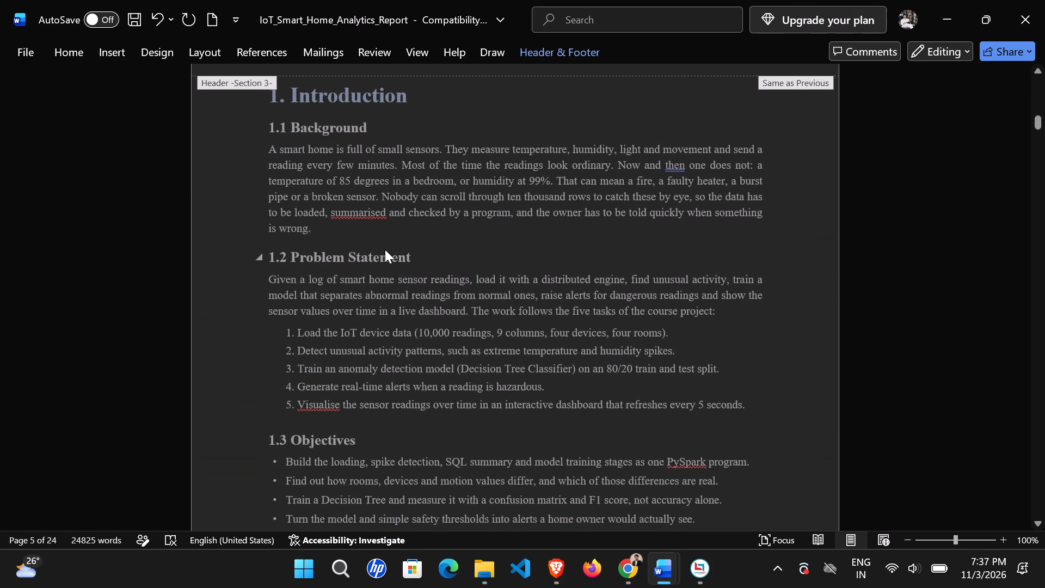
pyautogui.scroll(-1, 385, 249)
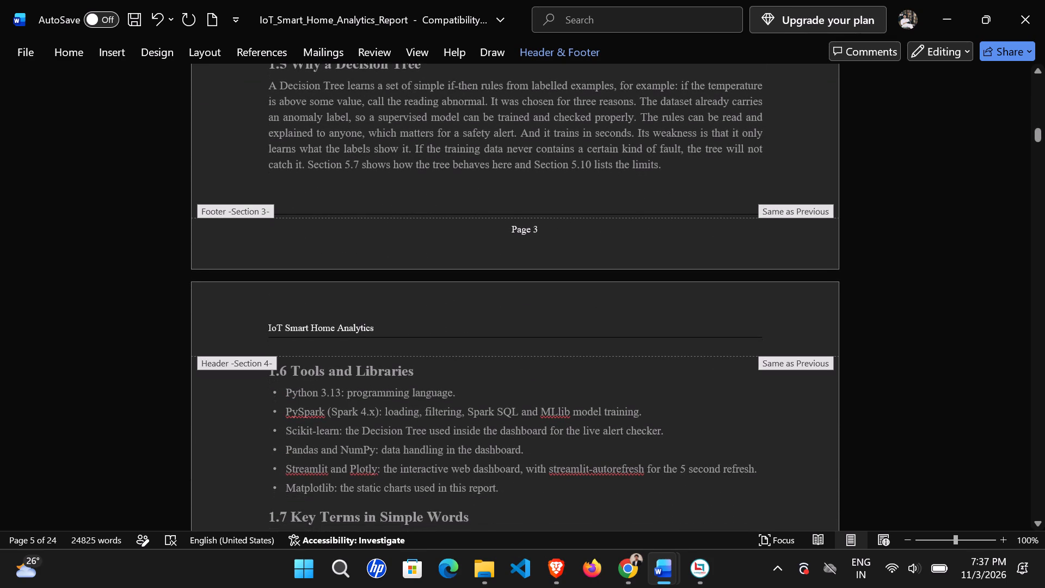
pyautogui.click(610, 249)
pyautogui.scroll(-1, 610, 249)
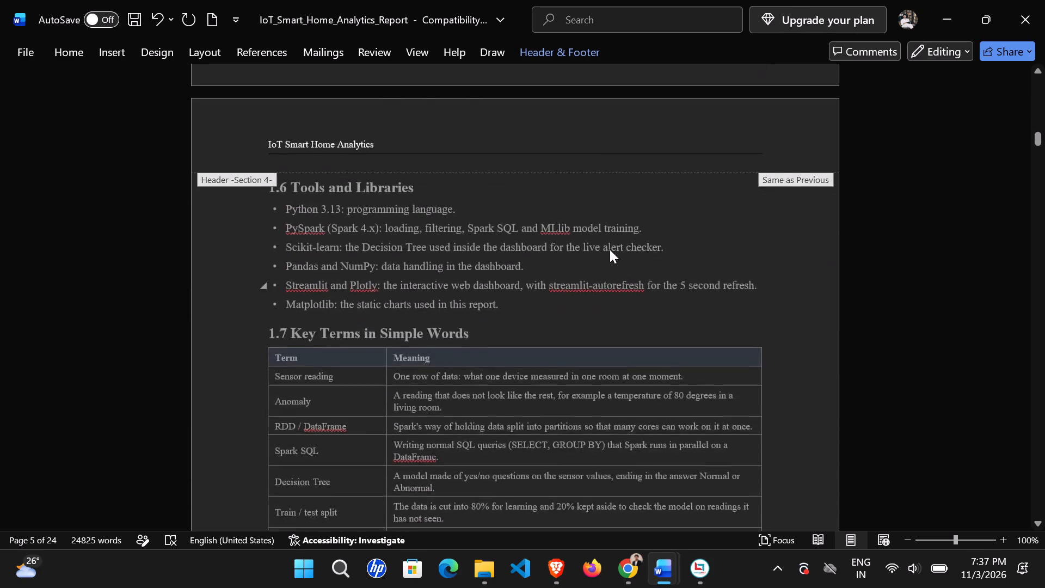
pyautogui.scroll(-2, 610, 249)
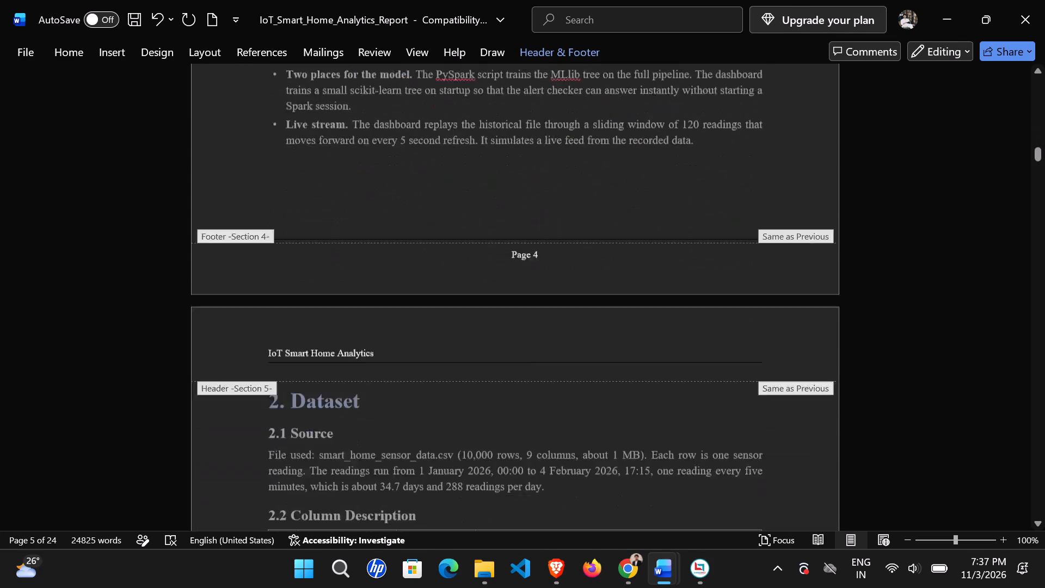
pyautogui.scroll(-1, 610, 249)
pyautogui.scroll(1, 458, 129)
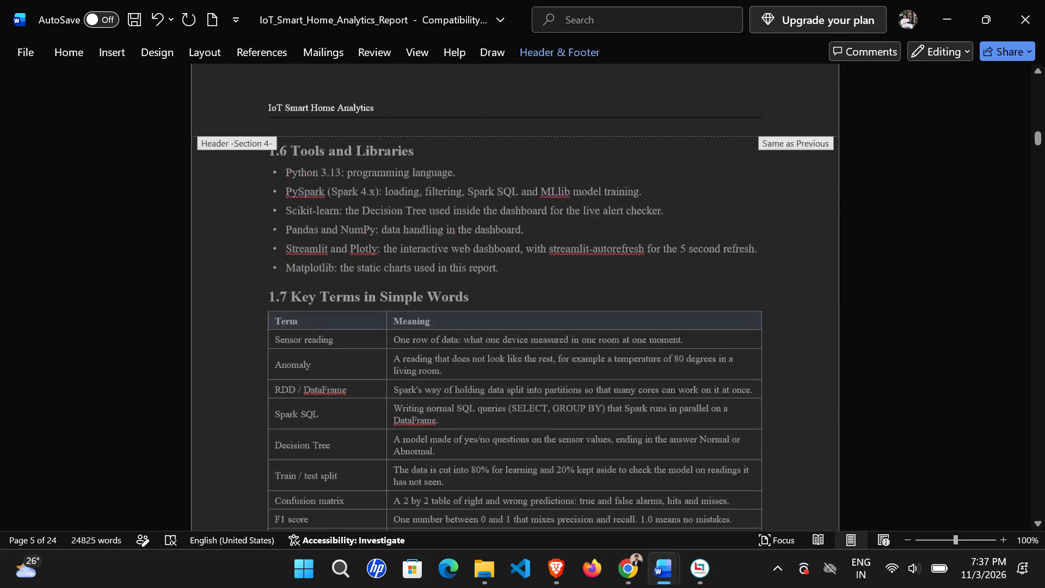
pyautogui.scroll(2, 458, 129)
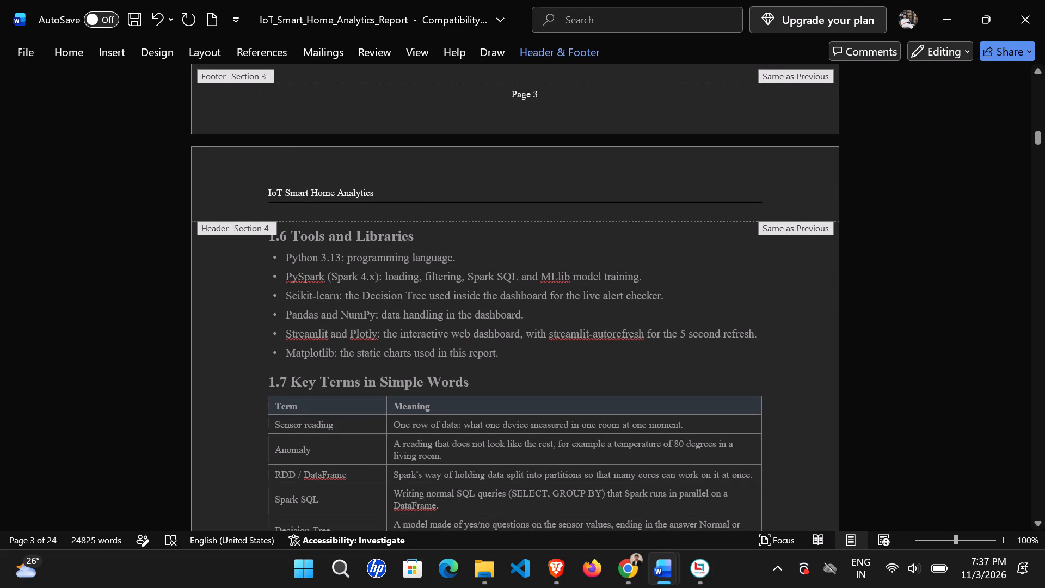
# Delete the "IoT Smart Home Analytics" text from the page header.
pyautogui.click(384, 191)
pyautogui.click(365, 193)
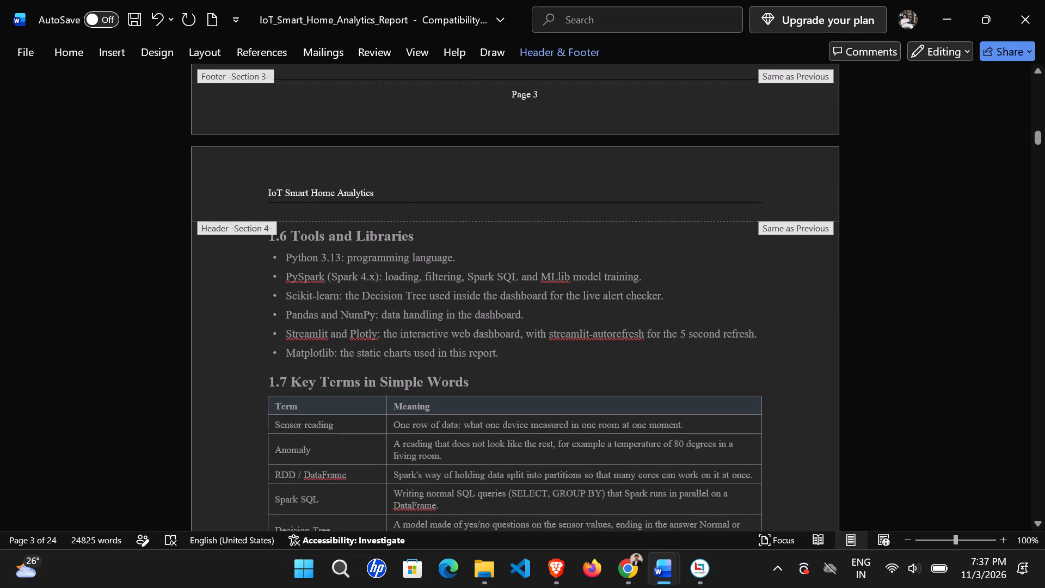
pyautogui.click(374, 193)
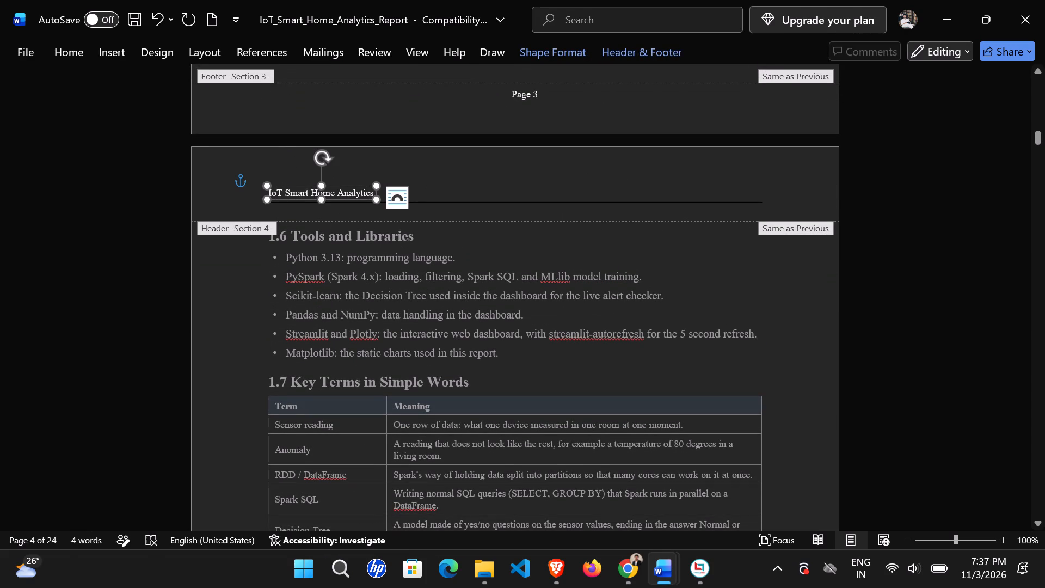
pyautogui.press('Right')
pyautogui.press('BackSpace')
pyautogui.press('BackSpace')
pyautogui.press('BackSpace')
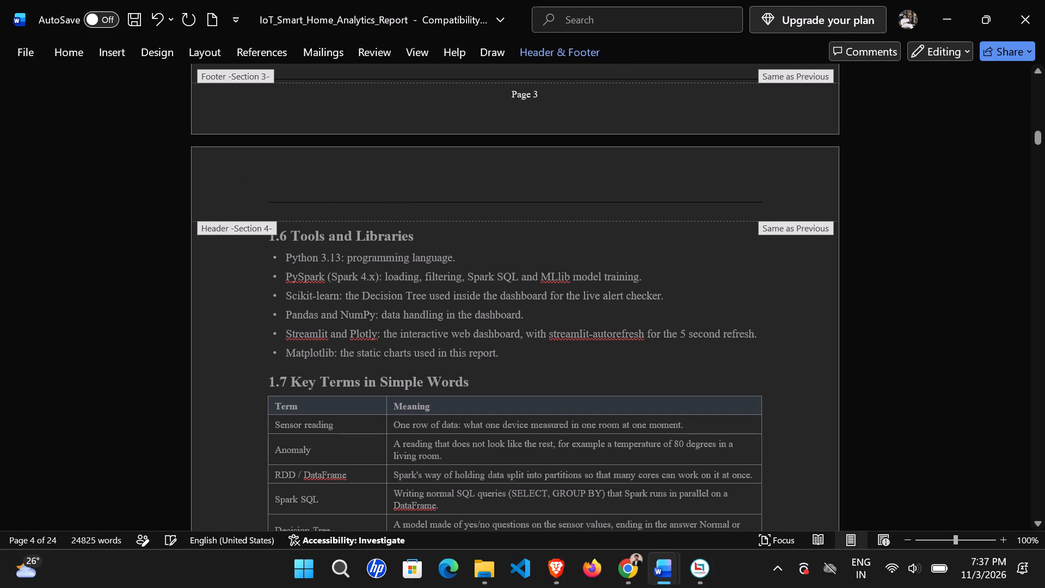
# Review the headers and footers through to the Conclusion, and return to the empty frame under 6.2 Dashboard Screenshot.
pyautogui.scroll(1, 374, 193)
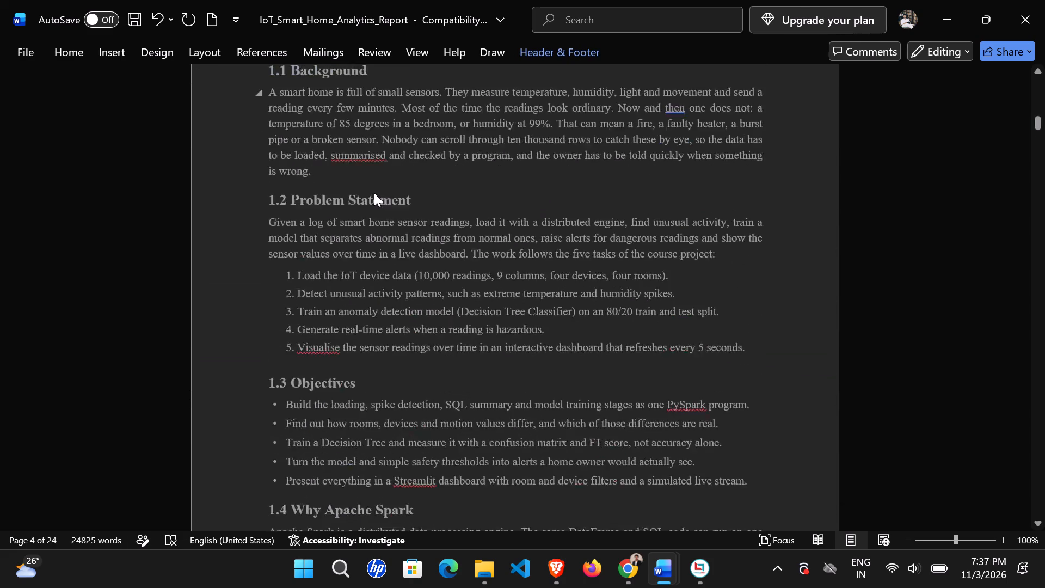
pyautogui.scroll(1, 374, 193)
pyautogui.scroll(-1, 374, 193)
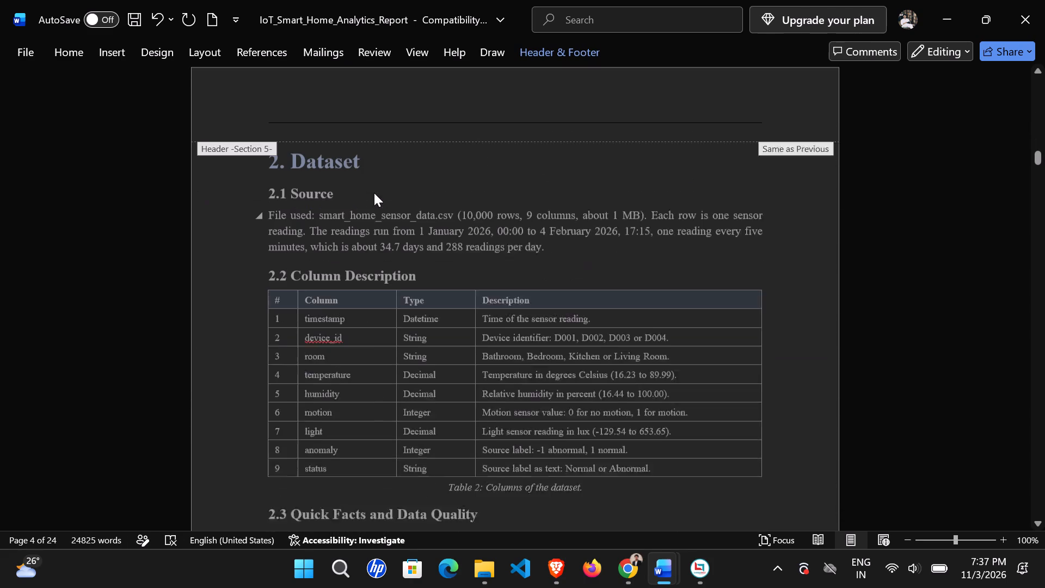
pyautogui.scroll(-2, 374, 193)
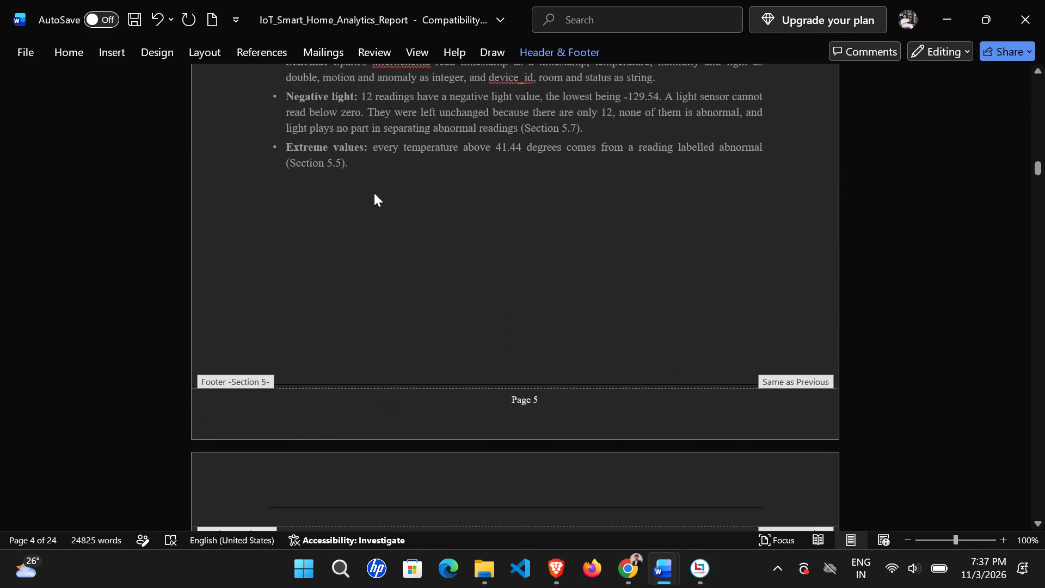
pyautogui.scroll(-1, 374, 193)
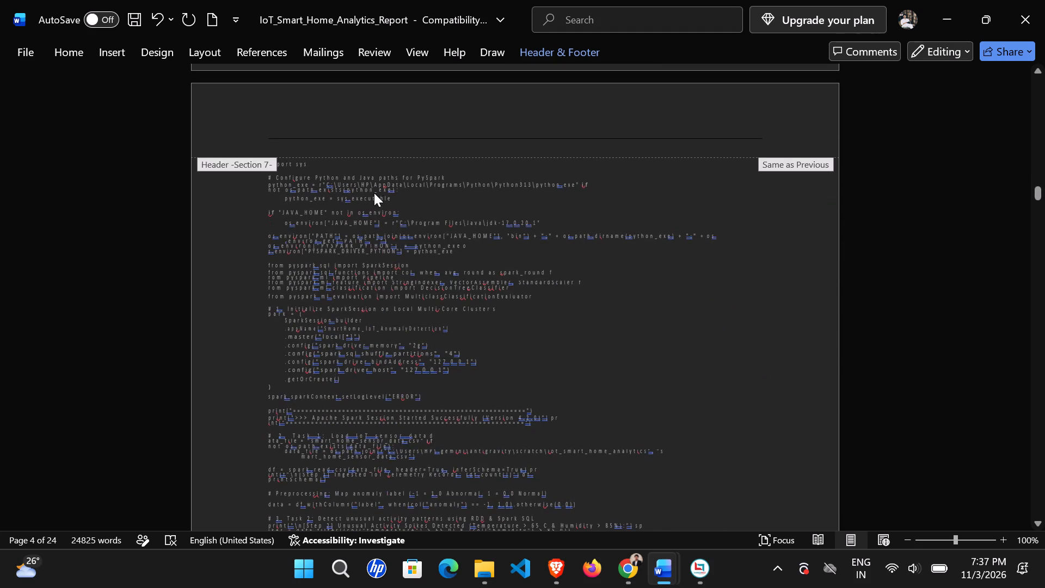
pyautogui.scroll(-2, 374, 193)
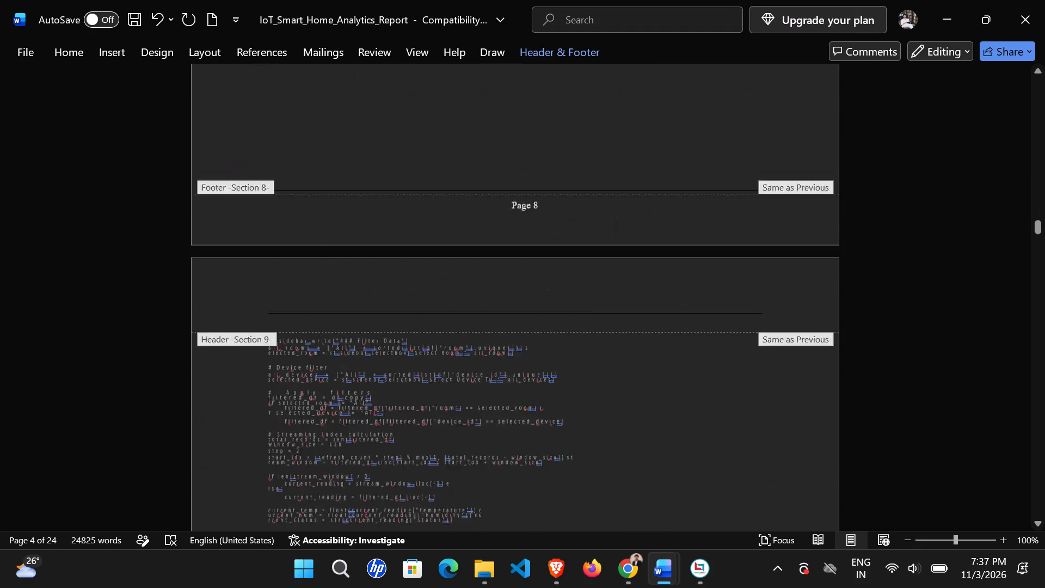
pyautogui.scroll(-3, 374, 193)
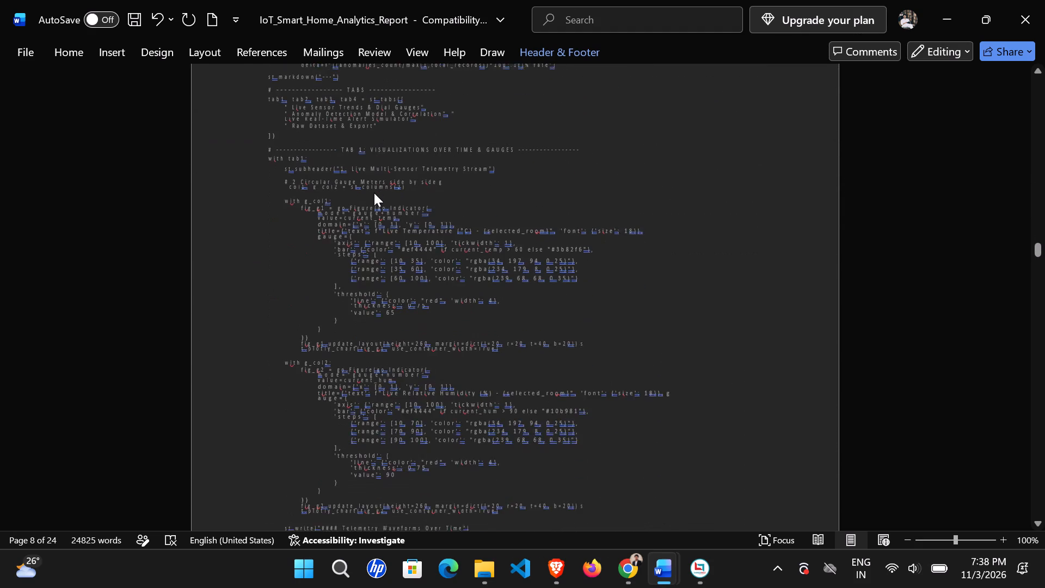
pyautogui.scroll(-2, 374, 193)
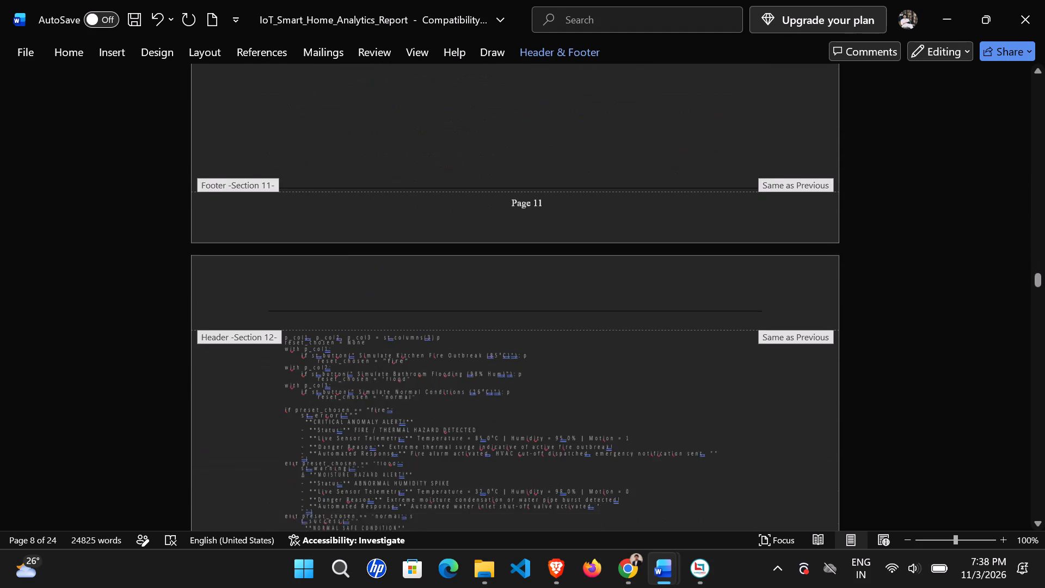
pyautogui.scroll(-2, 374, 193)
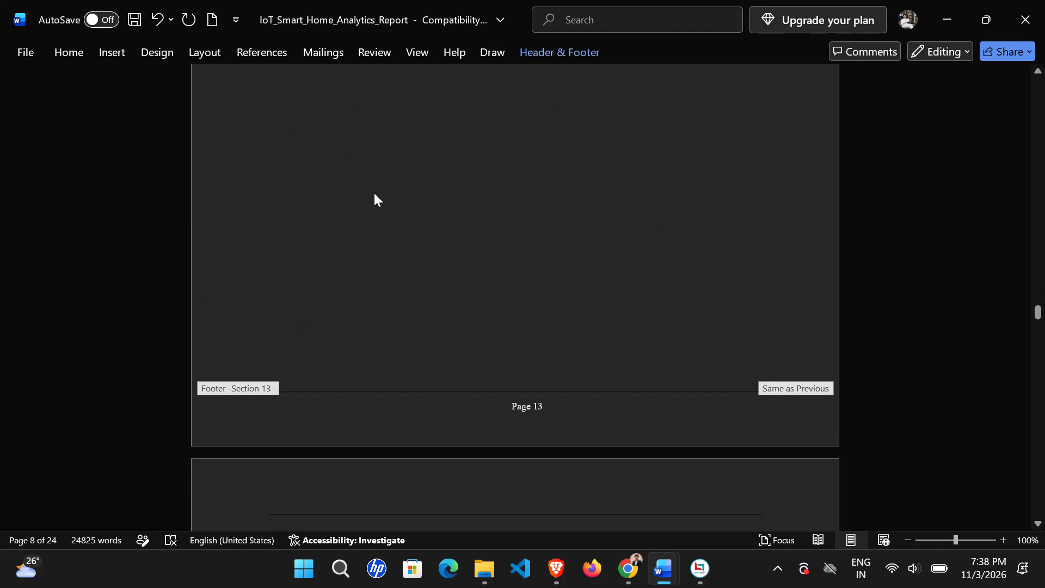
pyautogui.scroll(-3, 374, 193)
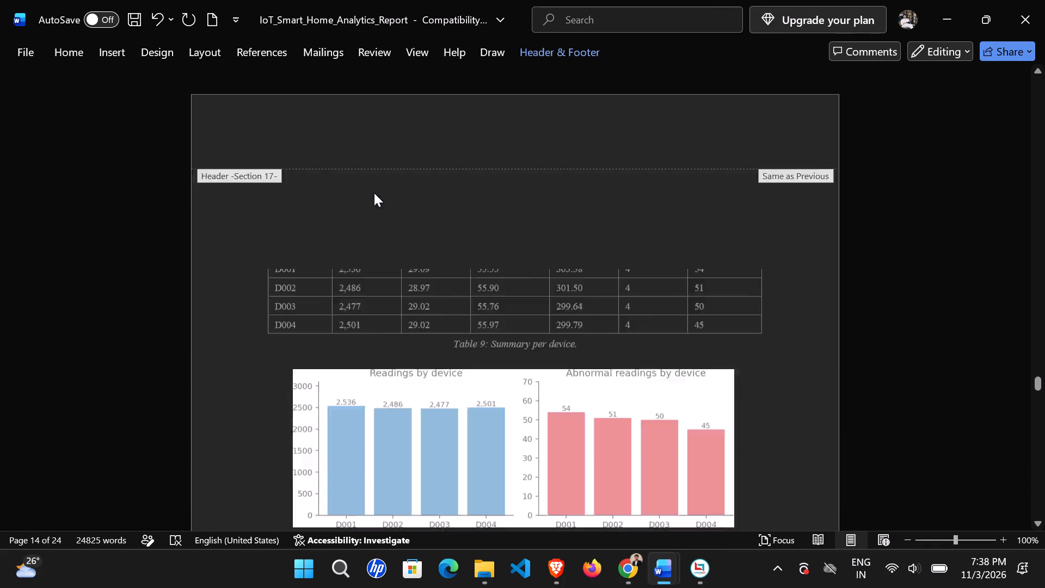
pyautogui.scroll(-3, 374, 193)
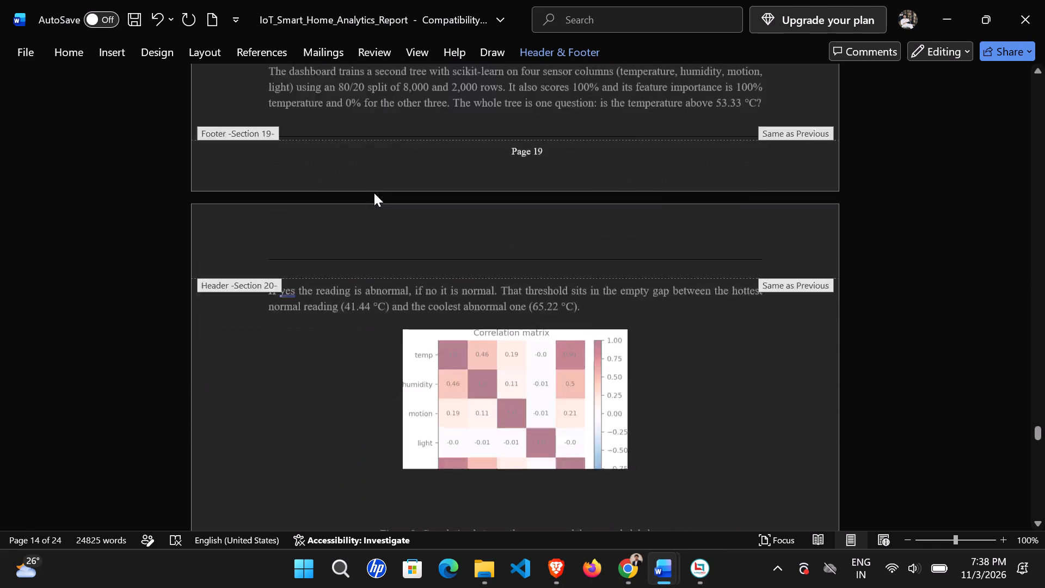
pyautogui.scroll(-2, 374, 193)
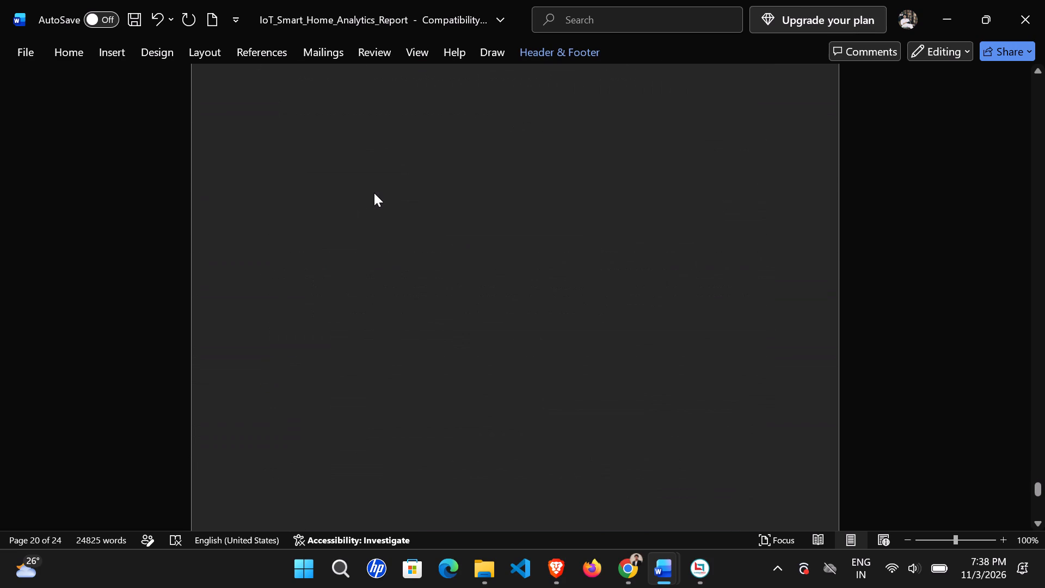
pyautogui.scroll(-2, 374, 193)
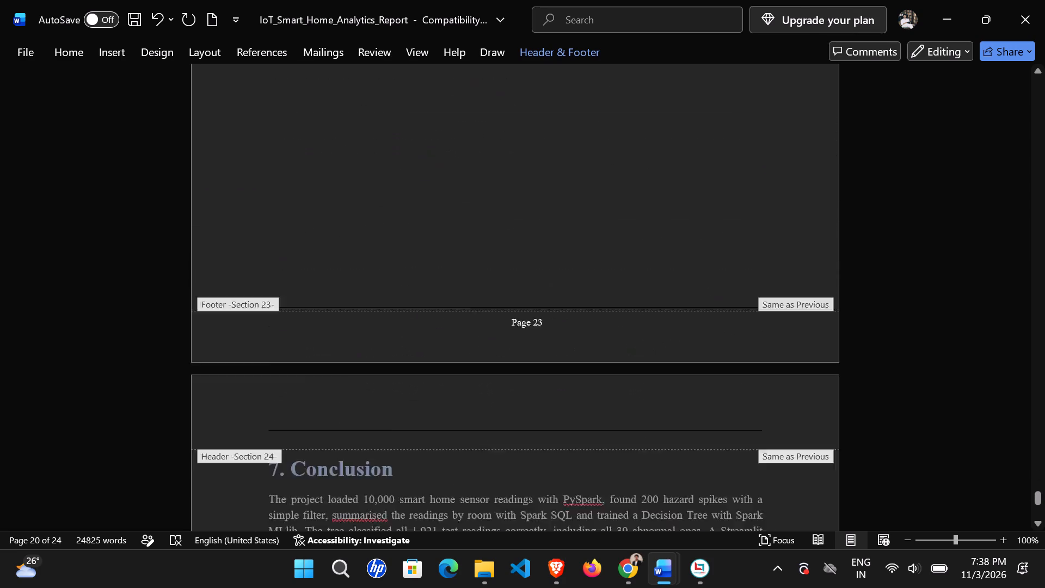
pyautogui.scroll(-3, 374, 193)
pyautogui.scroll(1, 374, 193)
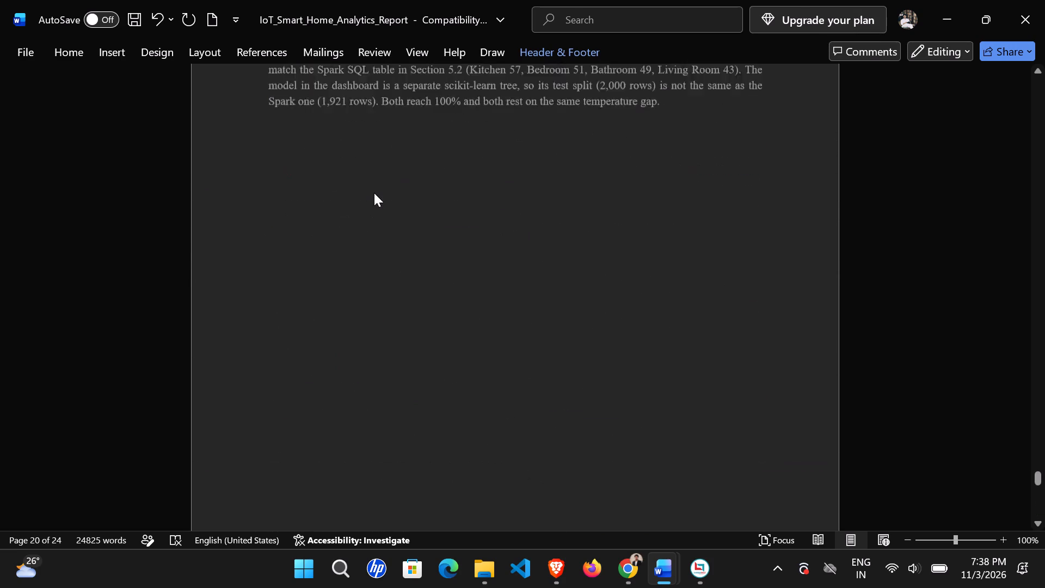
pyautogui.scroll(2, 374, 193)
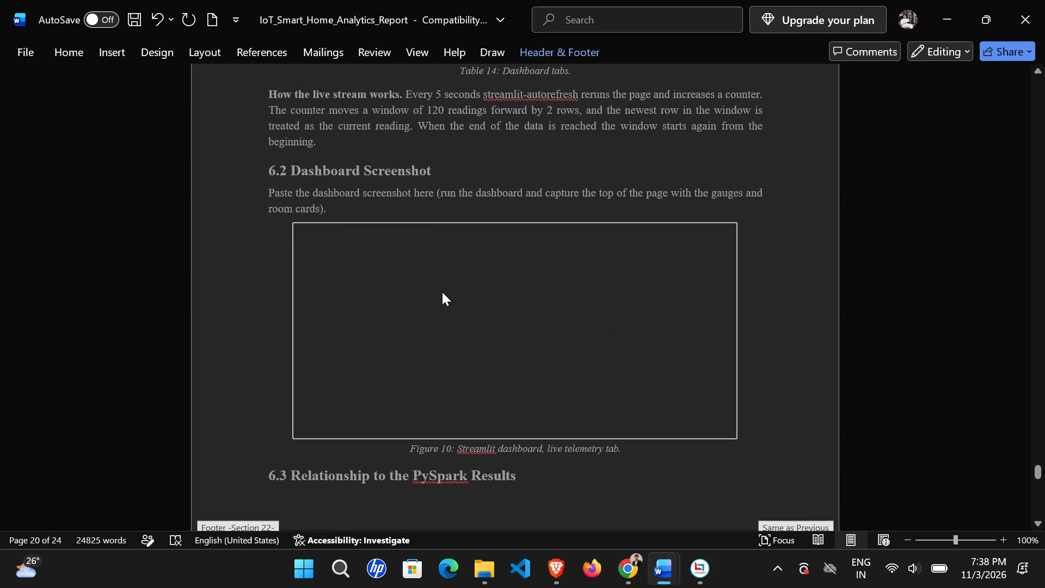
pyautogui.click(442, 296)
# Clear the open windows to reach the desktop and open the iot_smart_home_analytics folder in Visual Studio Code.
pyautogui.click(936, 15)
pyautogui.click(941, 15)
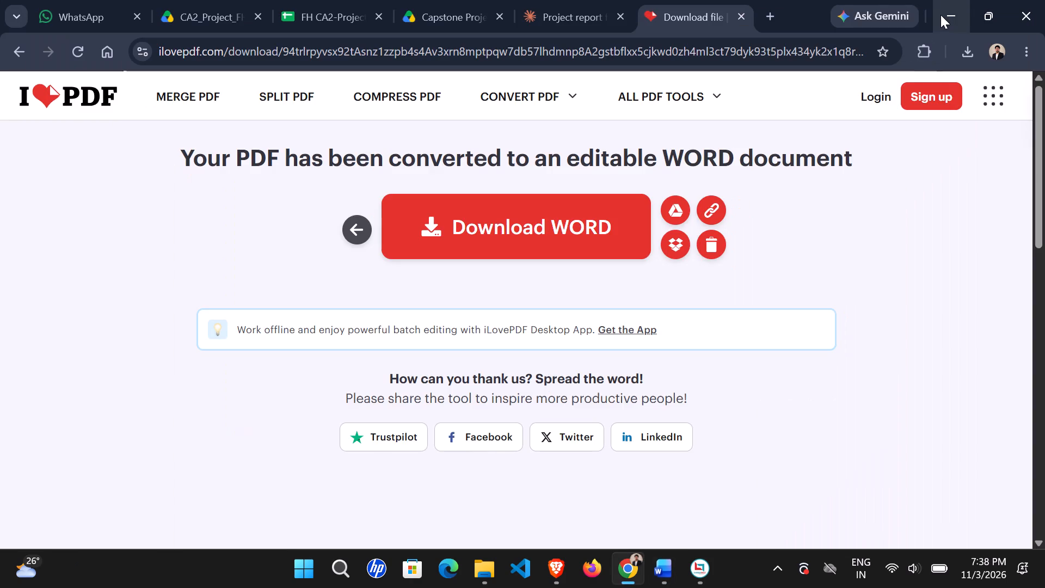
pyautogui.click(941, 15)
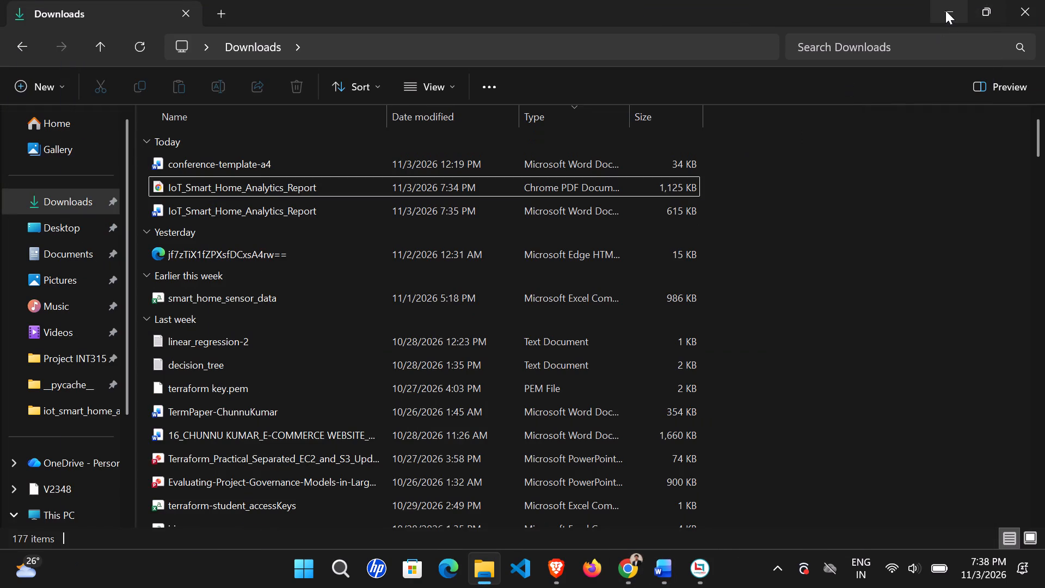
pyautogui.click(945, 10)
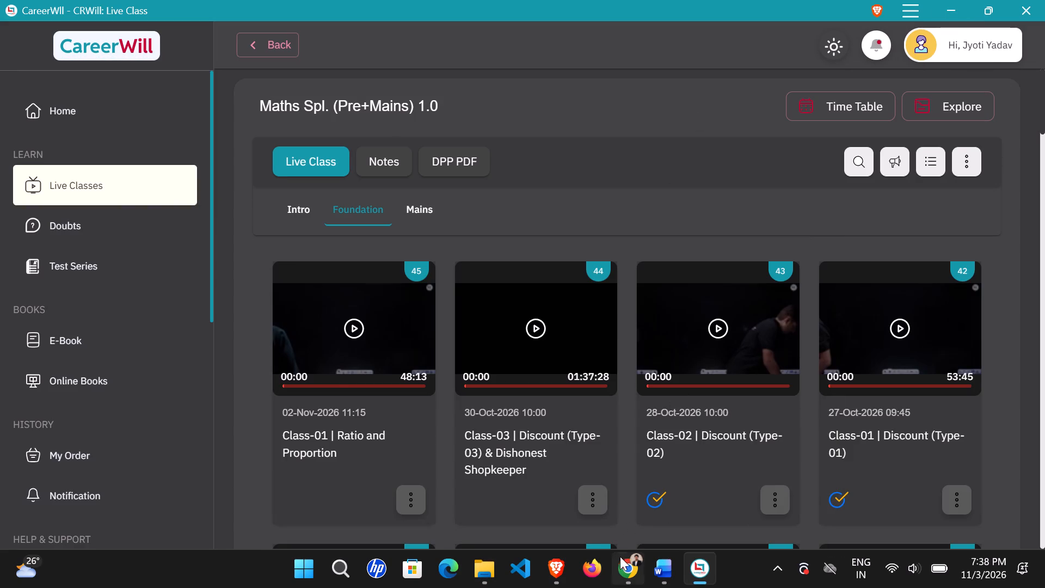
pyautogui.click(944, 13)
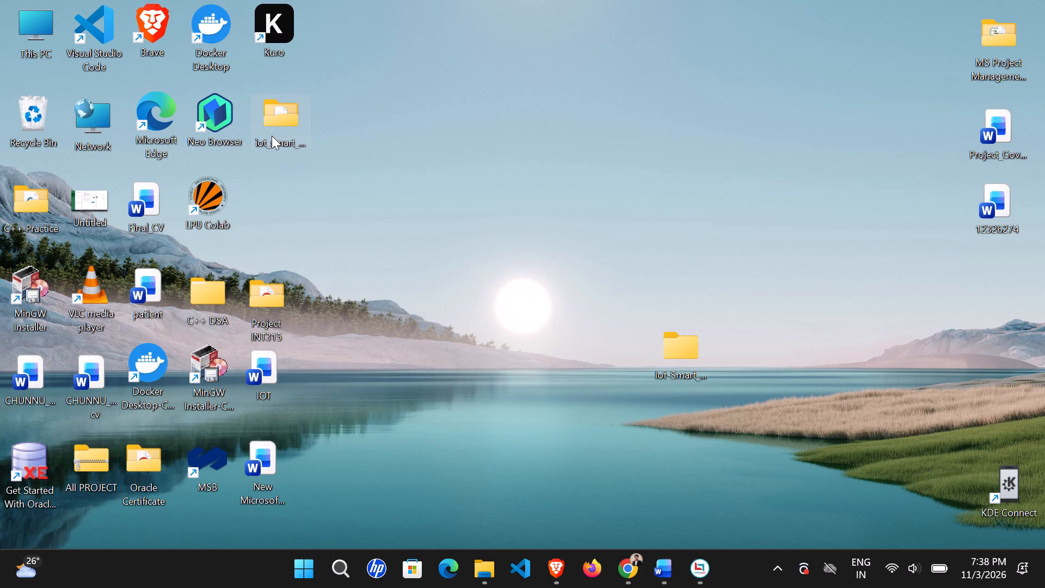
pyautogui.doubleClick(272, 136)
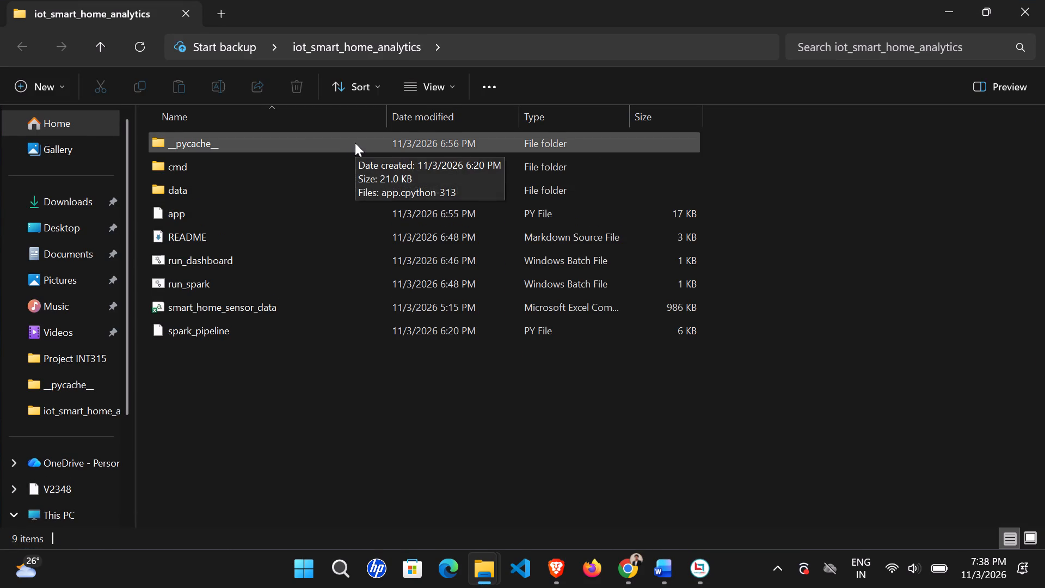
pyautogui.click(355, 143)
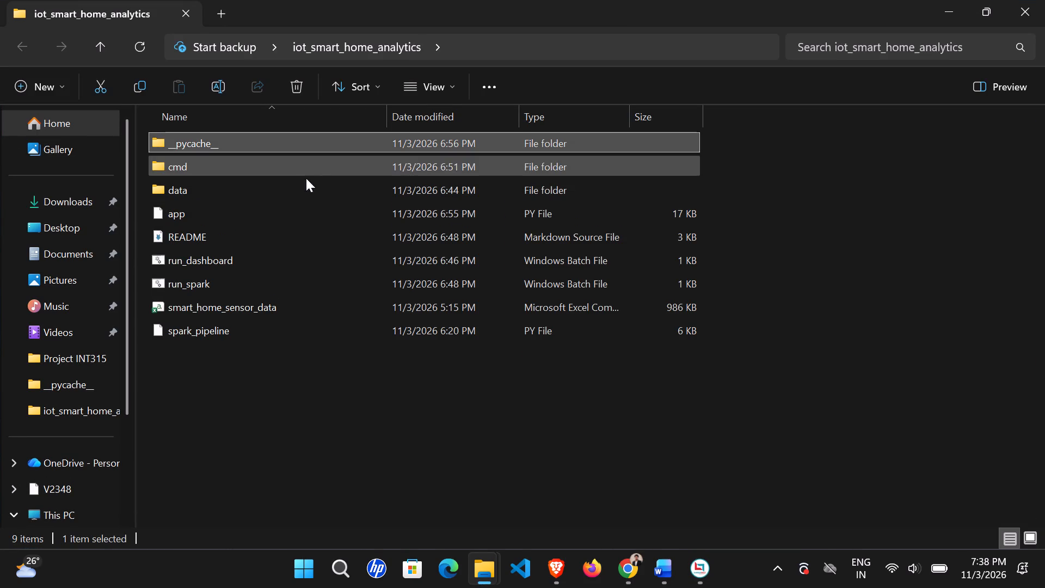
pyautogui.rightClick(343, 425)
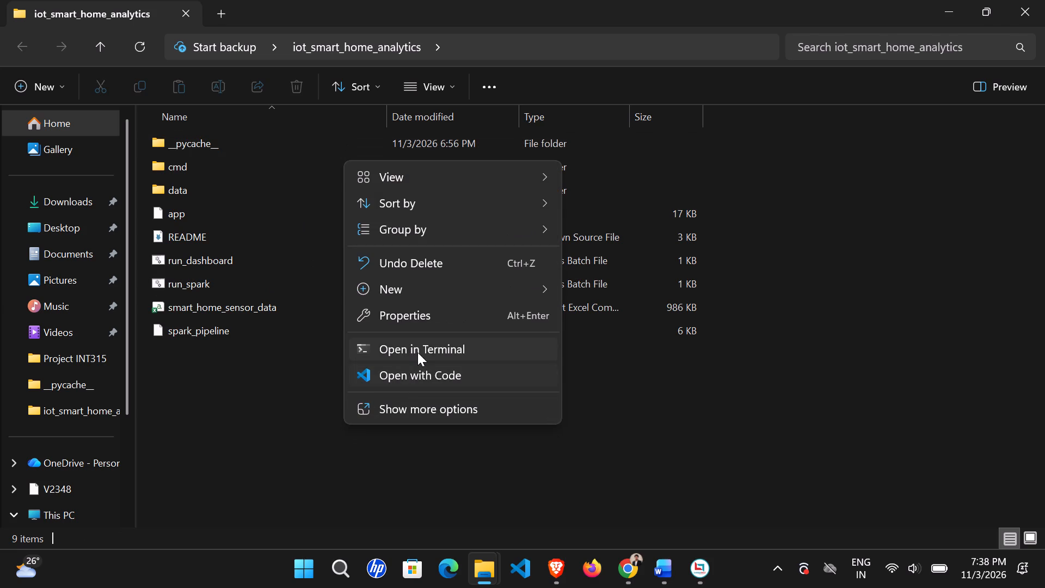
pyautogui.click(422, 379)
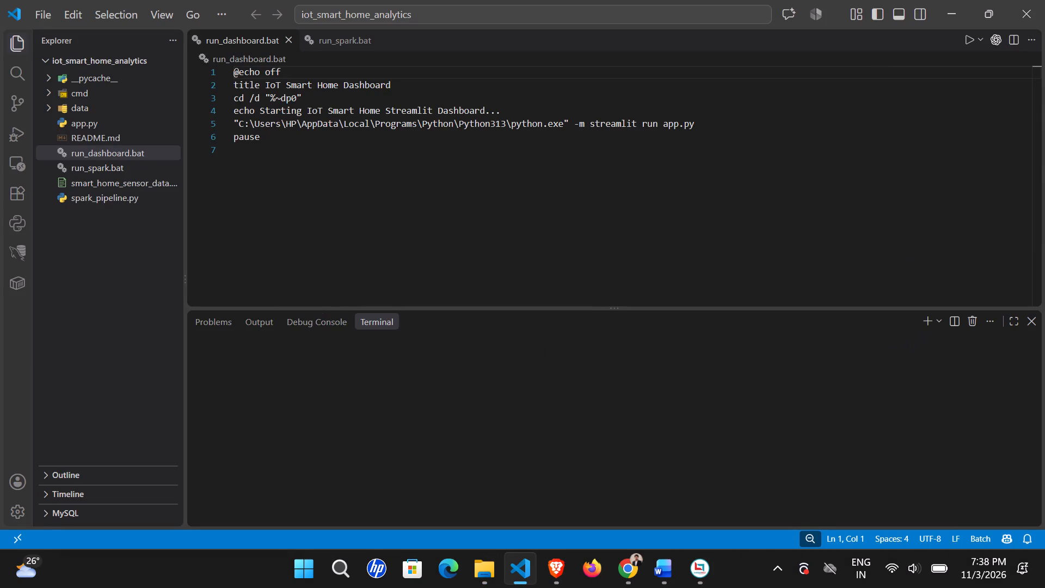
# Run run_dashboard.bat to launch the Streamlit dashboard in the browser.
pyautogui.click(968, 37)
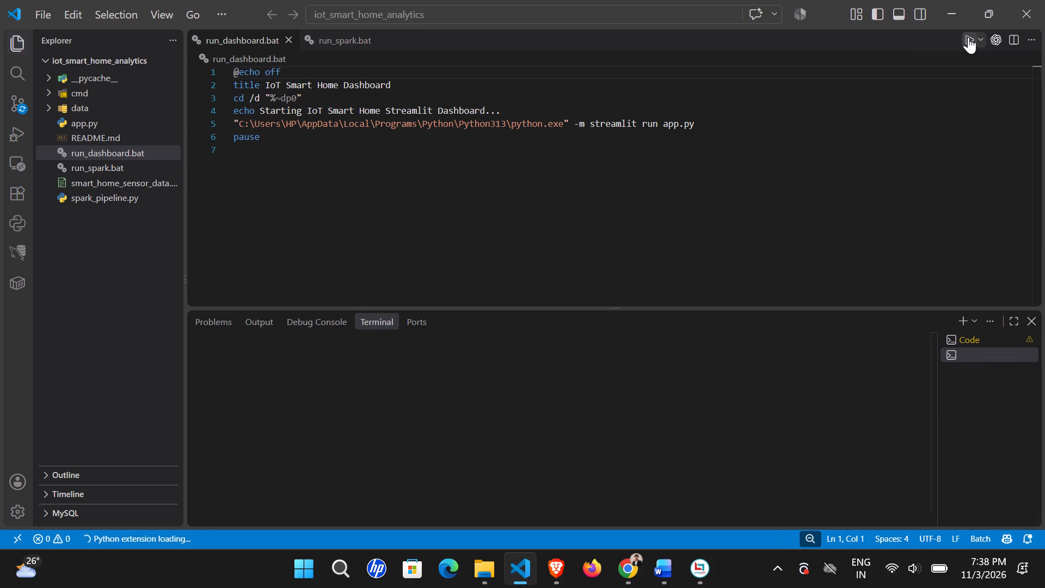
pyautogui.click(1013, 339)
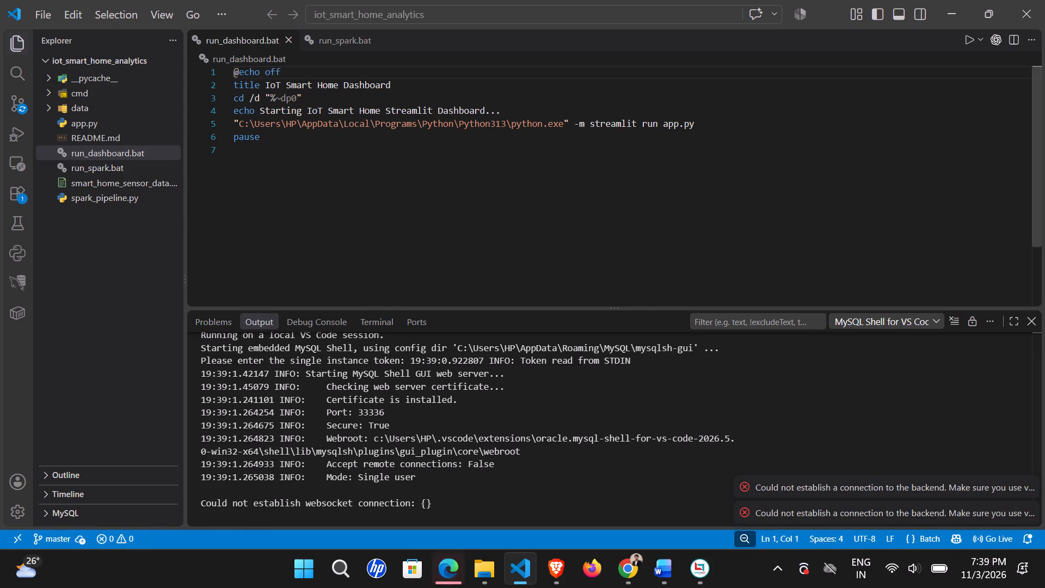
pyautogui.click(968, 39)
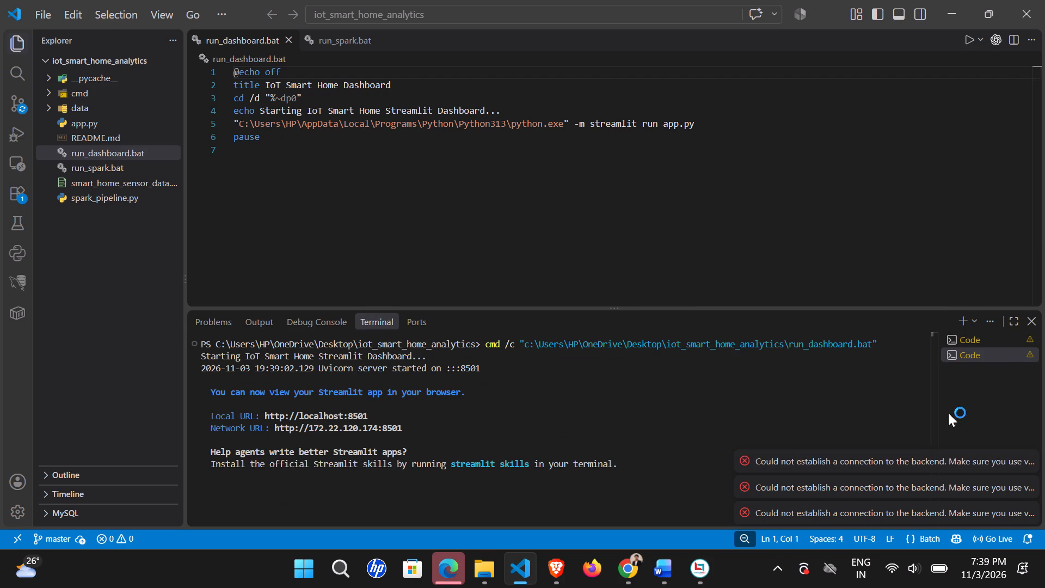
pyautogui.click(1016, 334)
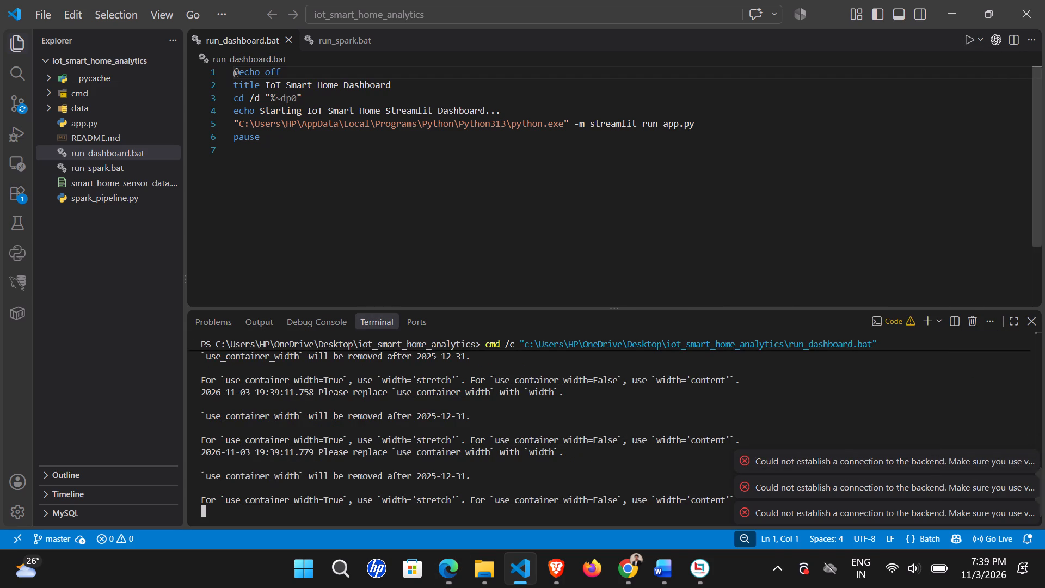
pyautogui.click(116, 151)
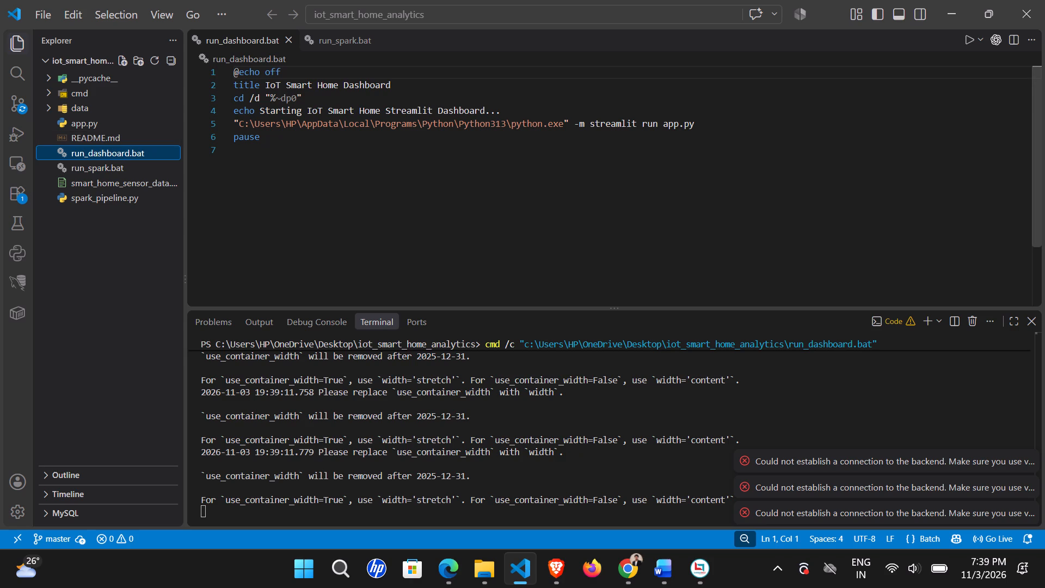
pyautogui.click(969, 40)
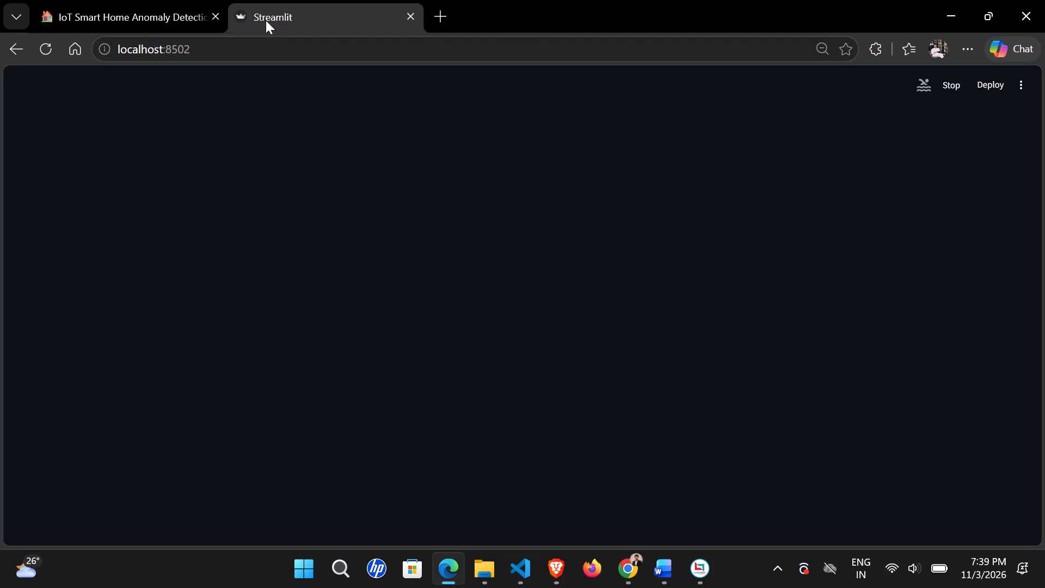
# Check the dashboard at localhost:8501 and close the duplicate Streamlit page at localhost:8502.
pyautogui.click(180, 10)
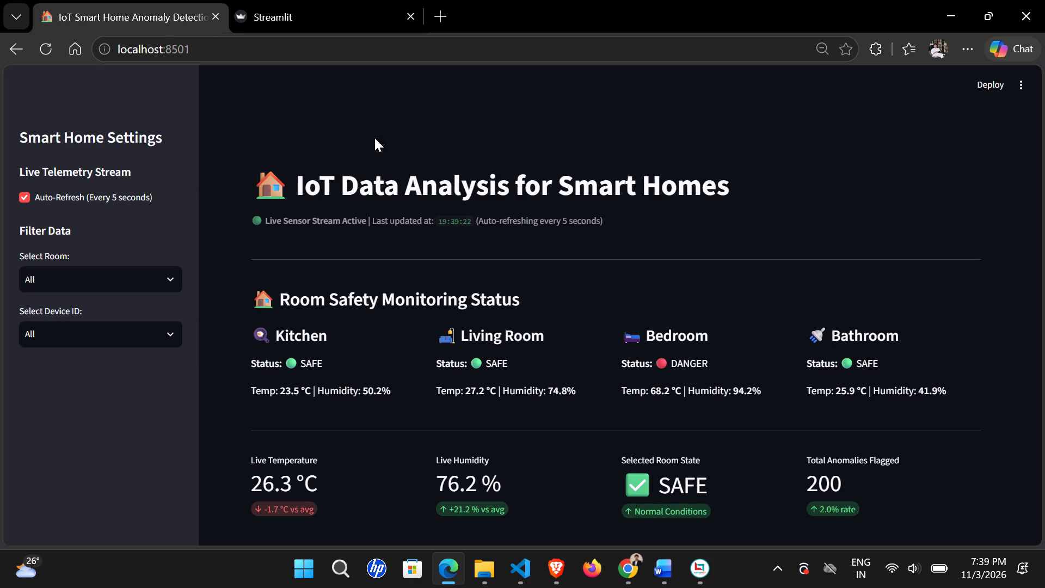
pyautogui.scroll(-1, 508, 273)
pyautogui.click(358, 0)
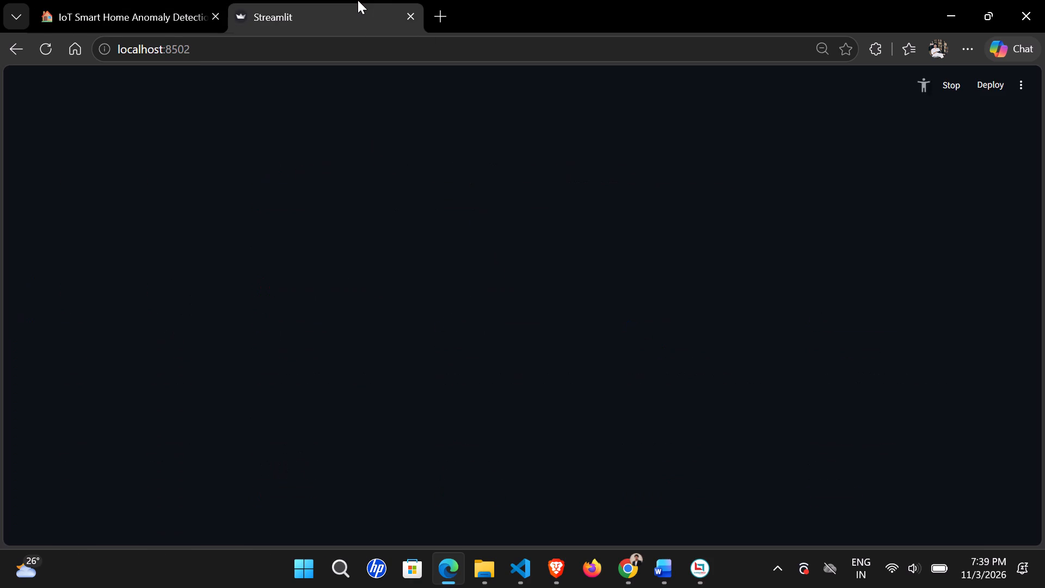
pyautogui.click(405, 11)
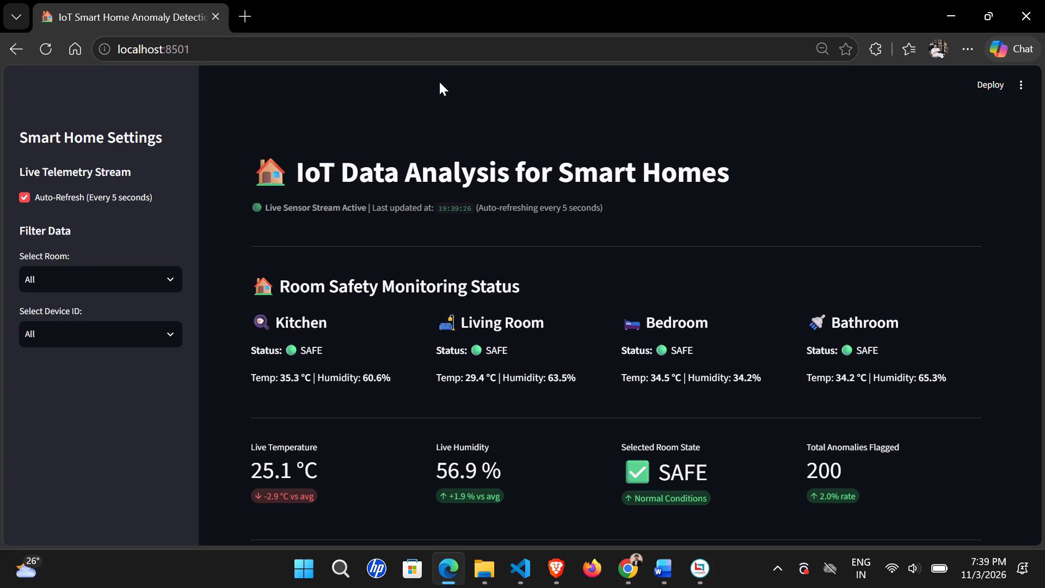
# Capture a snip of the dashboard's top area at 80% zoom, including the settings sidebar, room safety cards and live metrics.
pyautogui.scroll(-1, 439, 82)
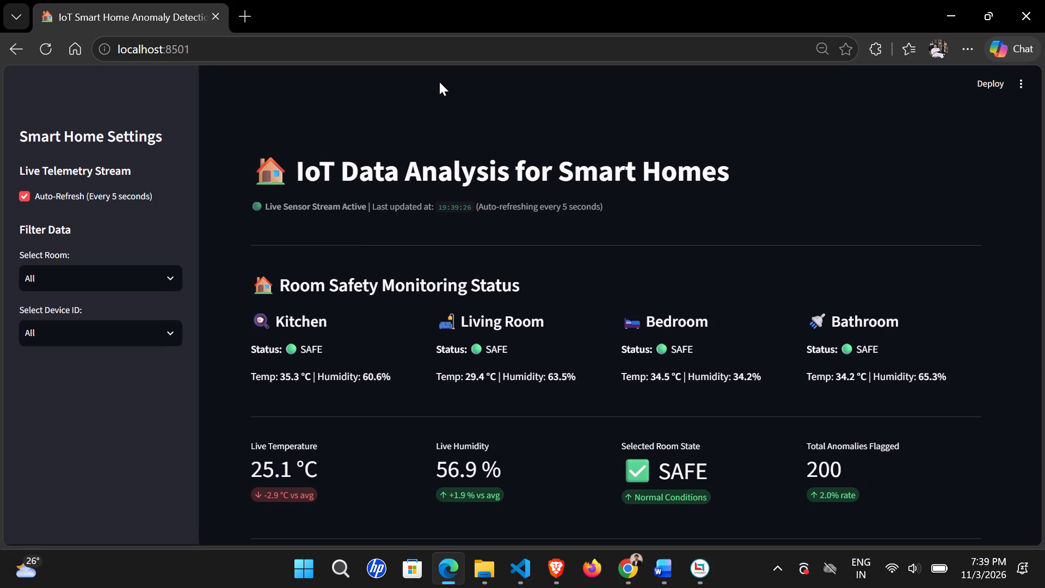
pyautogui.hotkey('ctrl', '-')
pyautogui.hotkey('ctrl', '-')
pyautogui.hotkey('ctrl', '-')
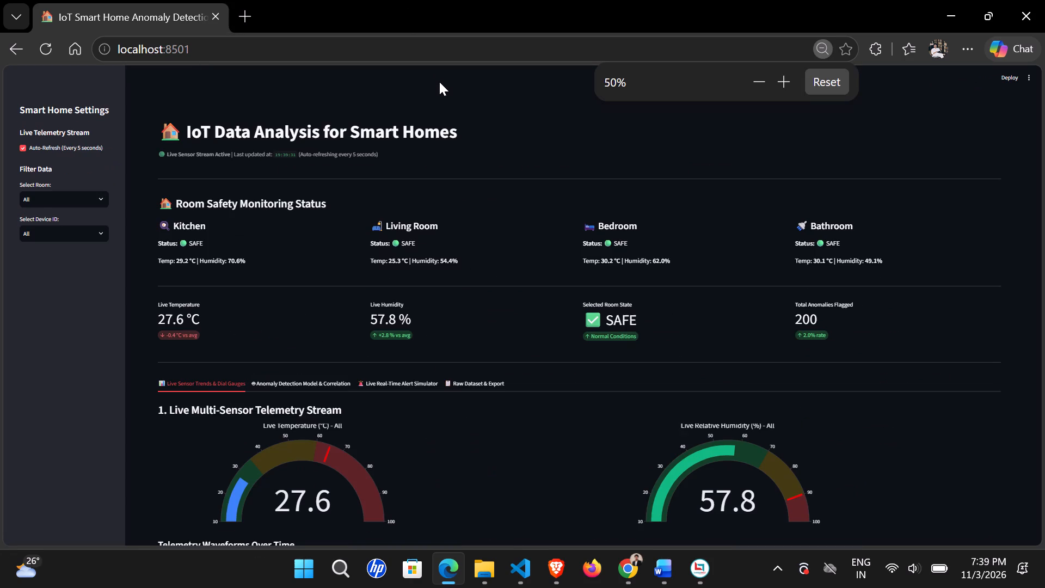
pyautogui.scroll(-1, 439, 82)
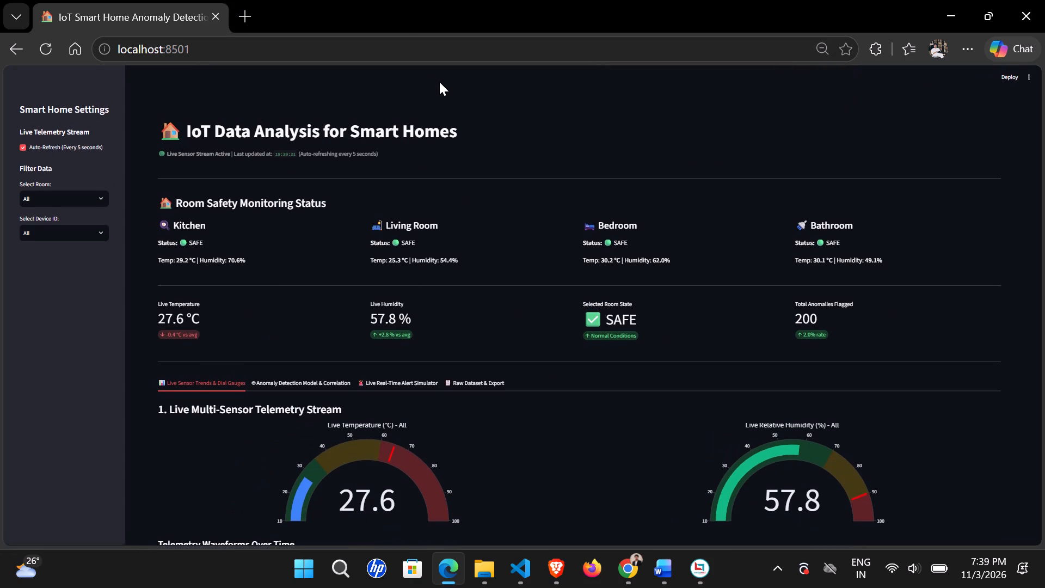
pyautogui.scroll(-1, 439, 82)
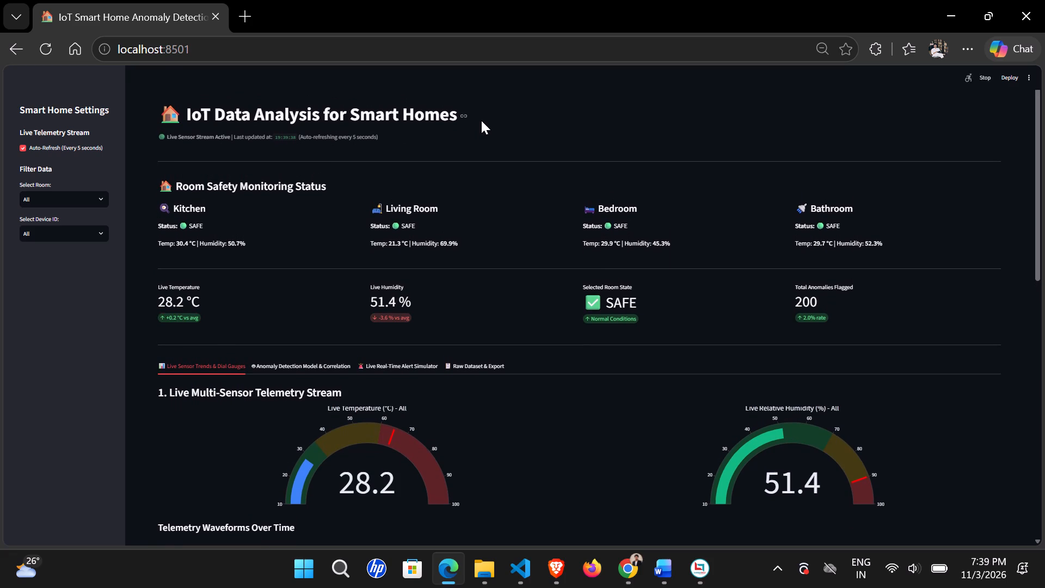
pyautogui.hotkey('ctrl', '=')
pyautogui.hotkey('ctrl', '=')
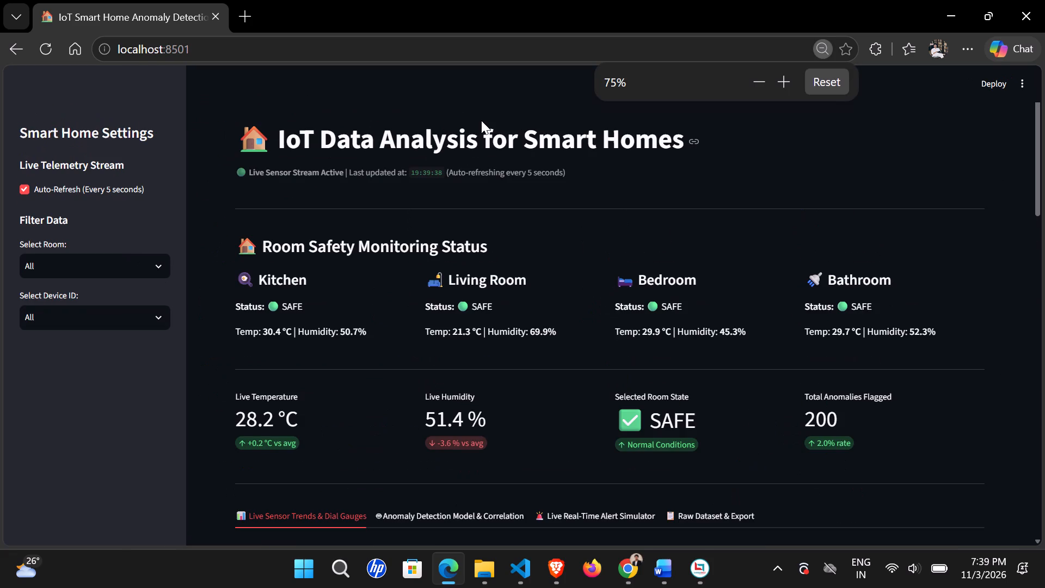
pyautogui.hotkey('ctrl', '=')
pyautogui.hotkey('ctrl', '=')
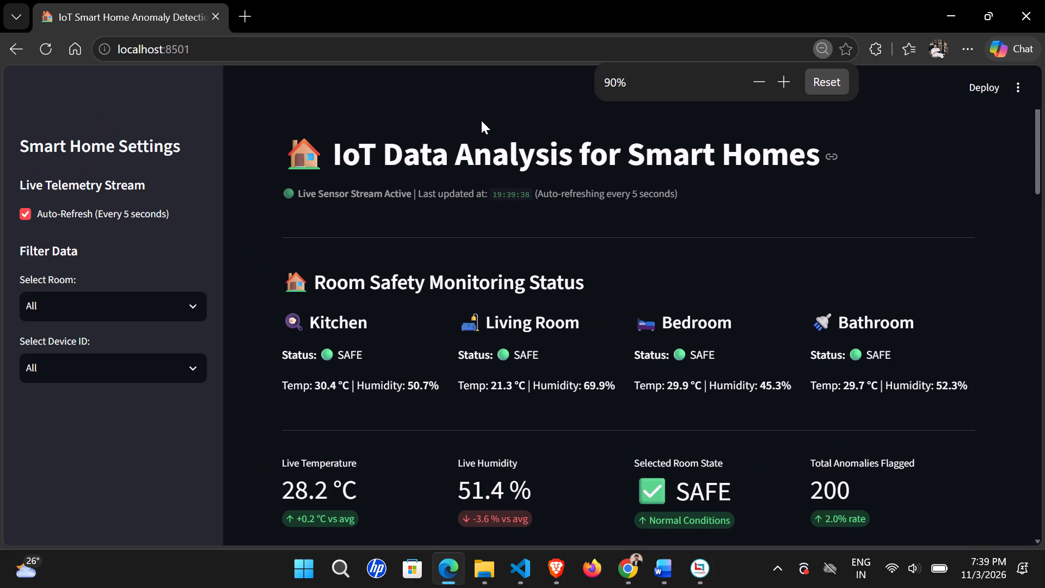
pyautogui.hotkey('ctrl', '-')
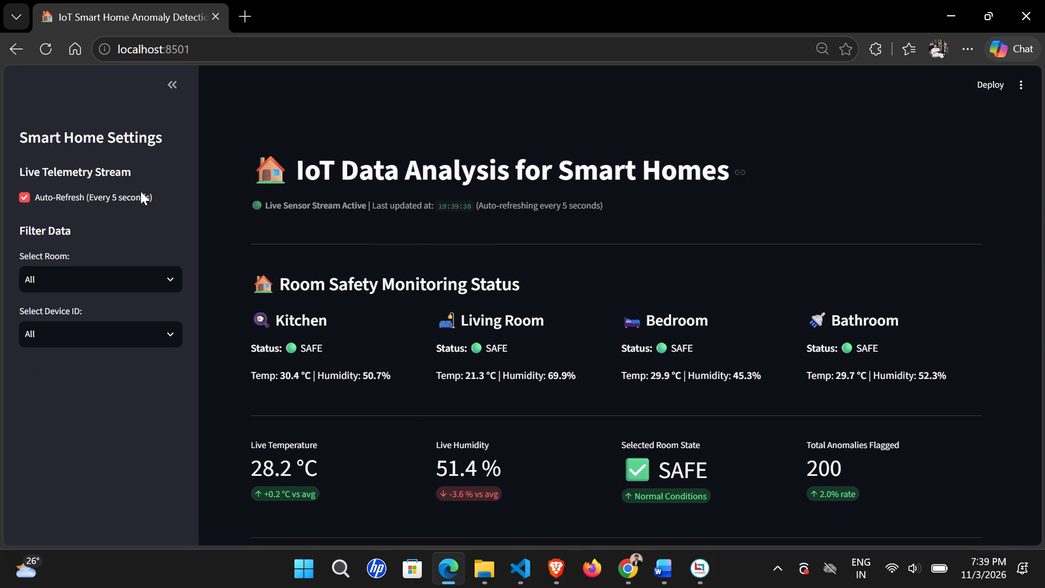
pyautogui.scroll(1, 119, 207)
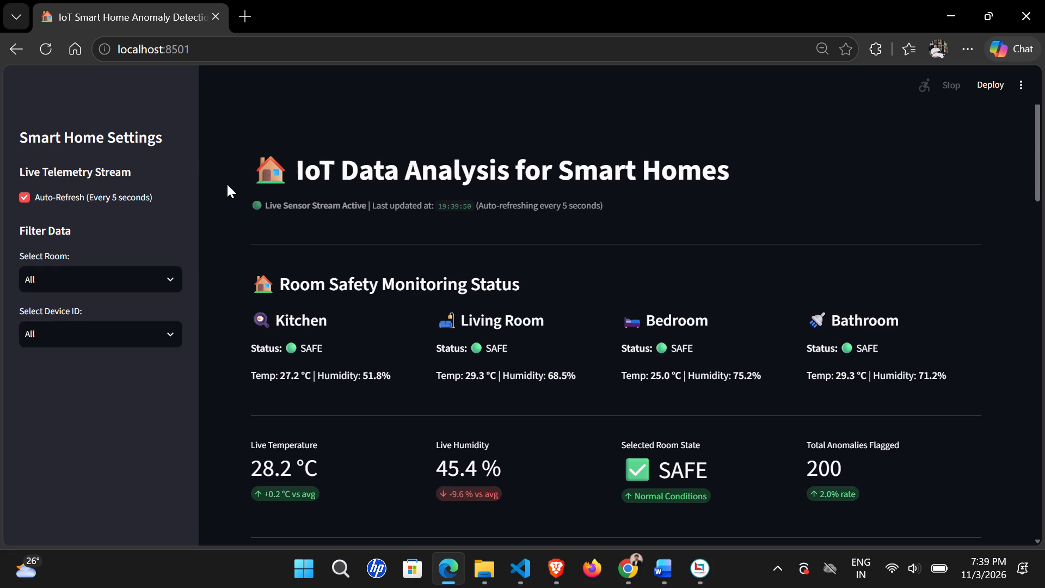
pyautogui.press('Print')
pyautogui.moveTo(0, 62); pyautogui.dragTo(528, 316)
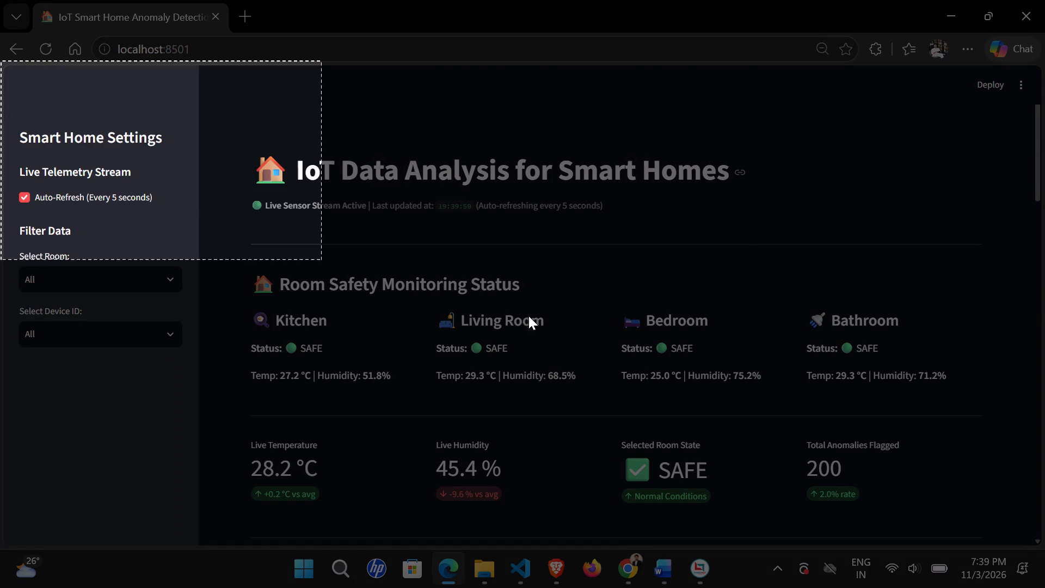
pyautogui.moveTo(528, 316); pyautogui.dragTo(1044, 538)
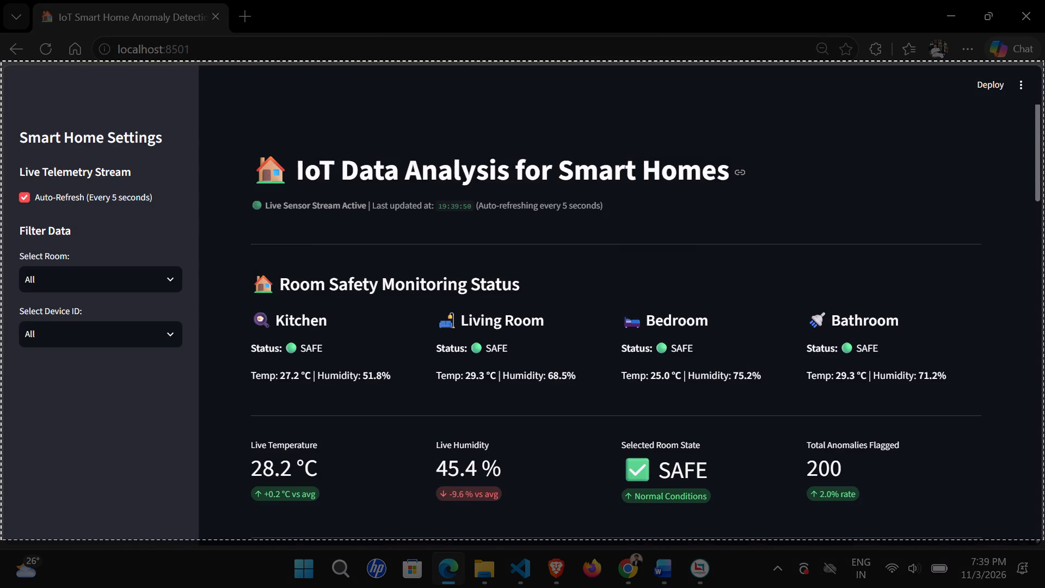
pyautogui.moveTo(1044, 538); pyautogui.dragTo(1044, 537)
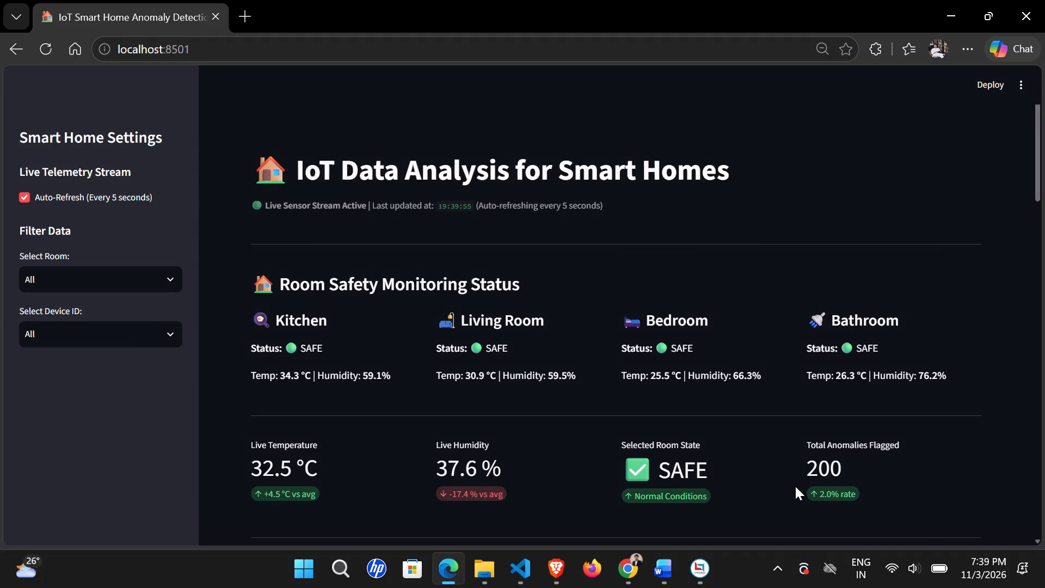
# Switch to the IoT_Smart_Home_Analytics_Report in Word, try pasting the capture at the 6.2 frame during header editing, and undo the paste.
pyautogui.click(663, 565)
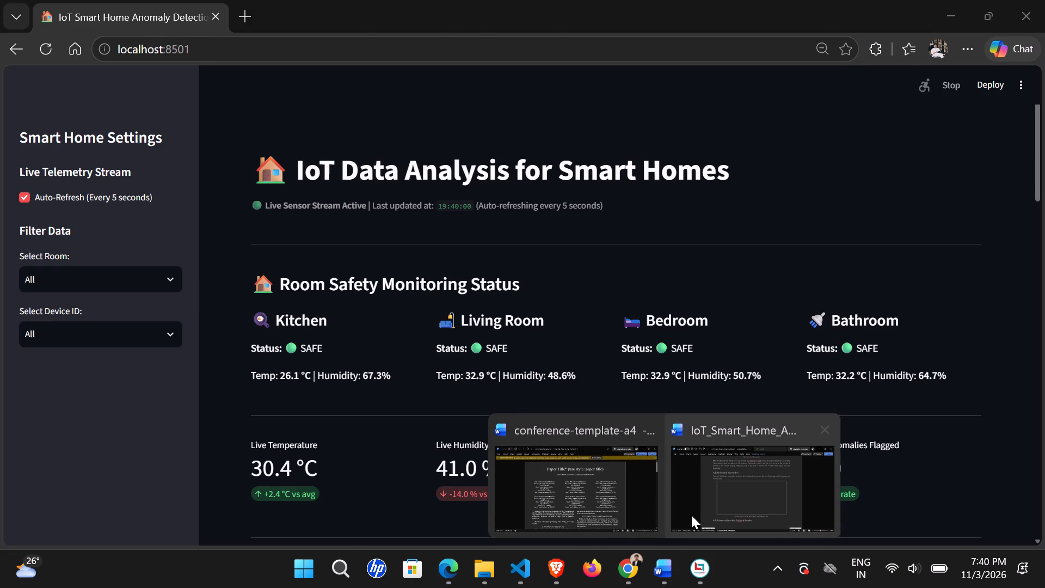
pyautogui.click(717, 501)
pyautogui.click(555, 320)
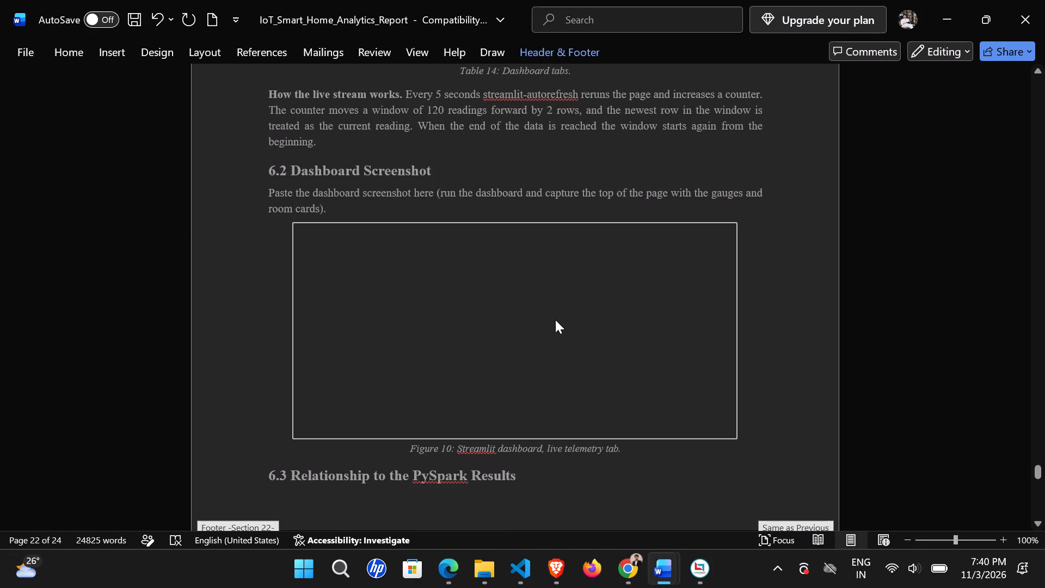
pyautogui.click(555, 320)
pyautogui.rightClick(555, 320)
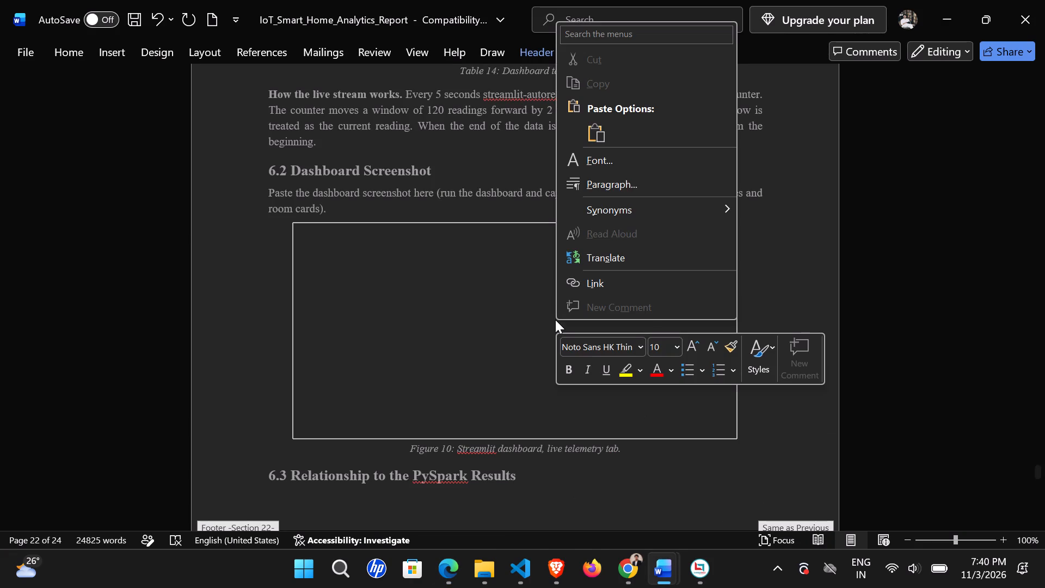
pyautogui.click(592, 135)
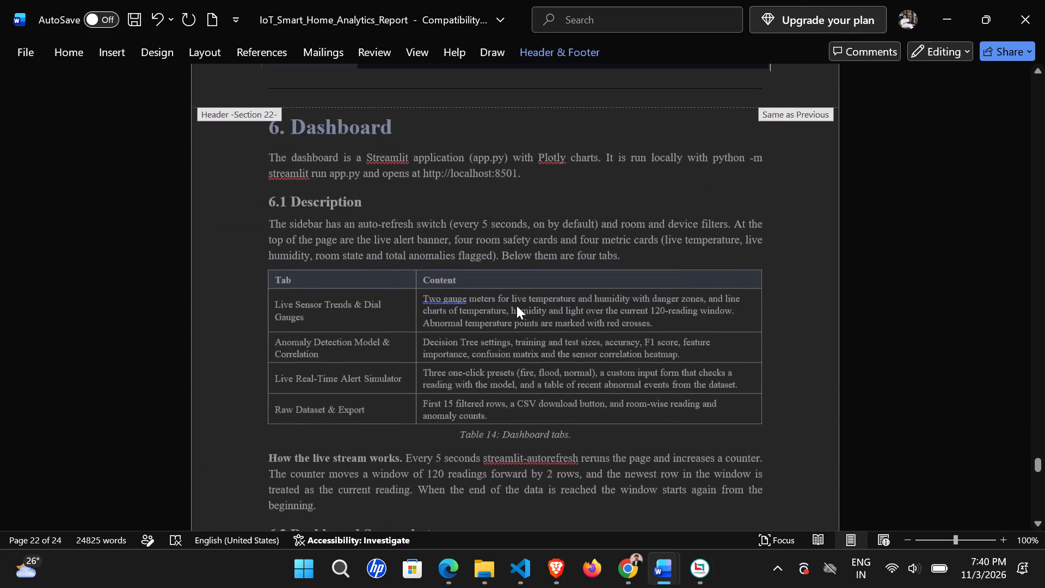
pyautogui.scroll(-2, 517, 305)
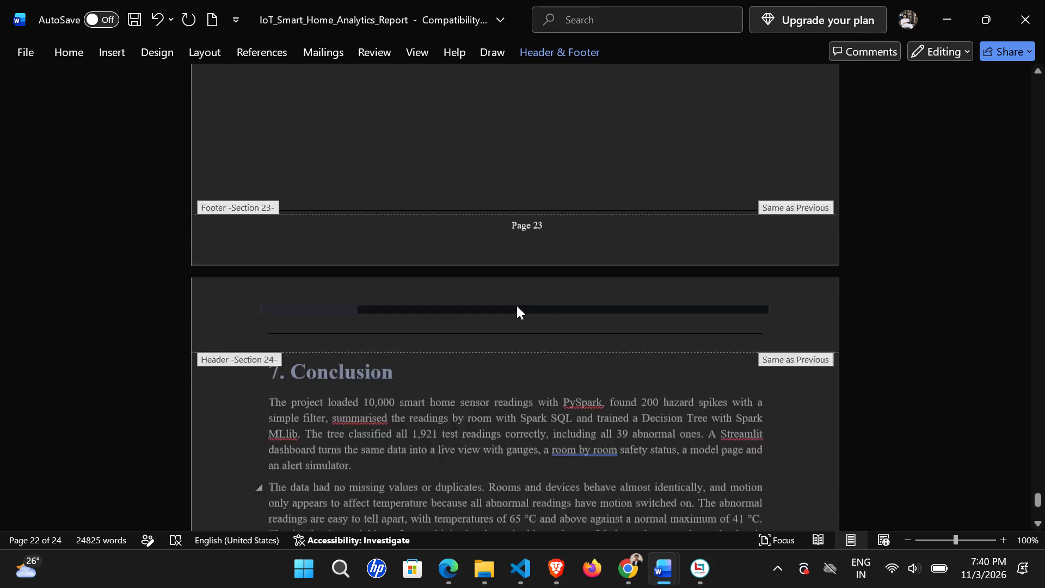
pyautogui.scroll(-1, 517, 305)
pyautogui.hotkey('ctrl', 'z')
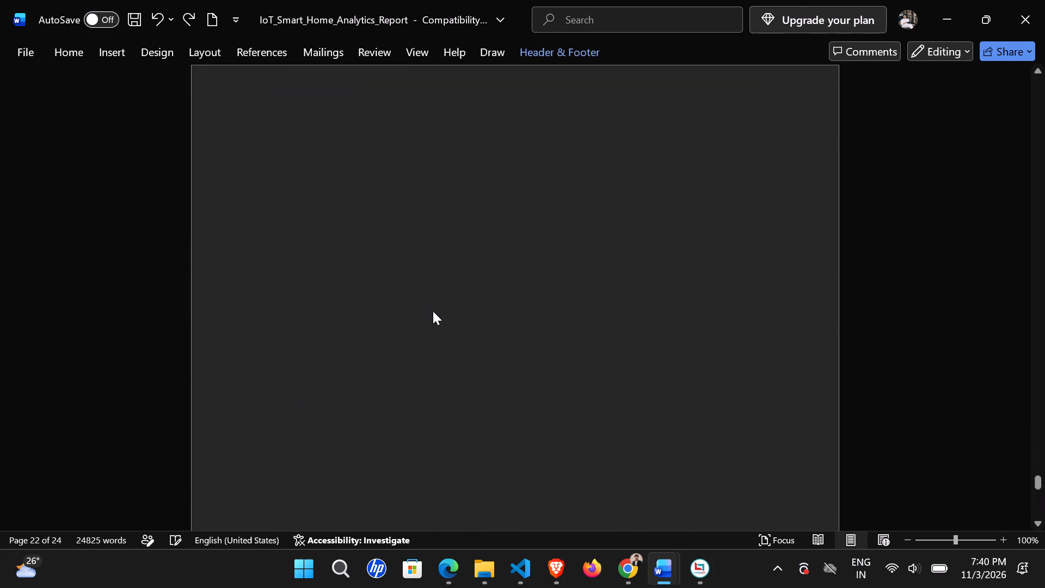
# Leave header and footer editing and return to the report's body text.
pyautogui.click(557, 287)
pyautogui.click(250, 327)
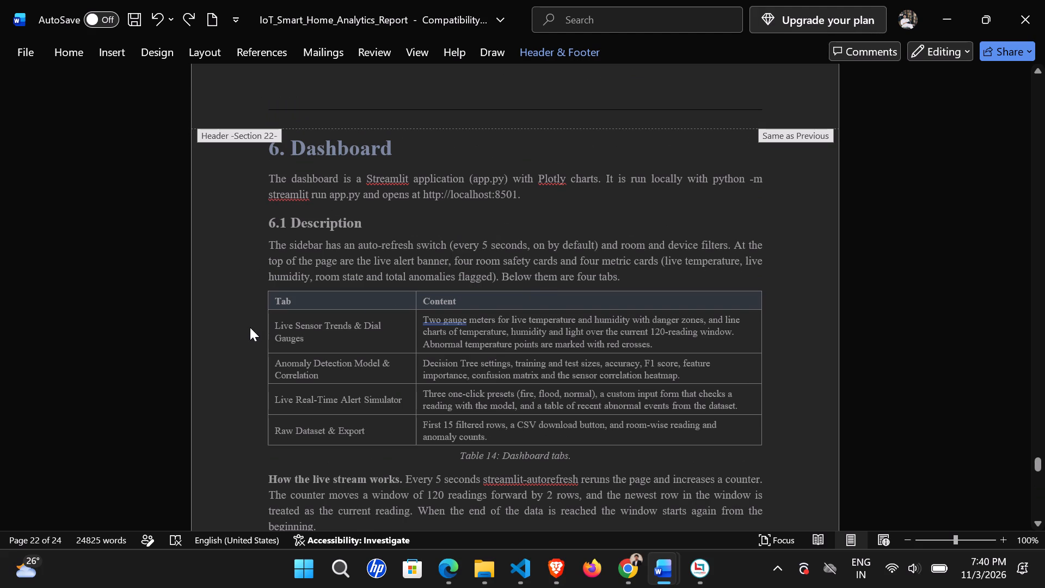
pyautogui.scroll(1, 439, 139)
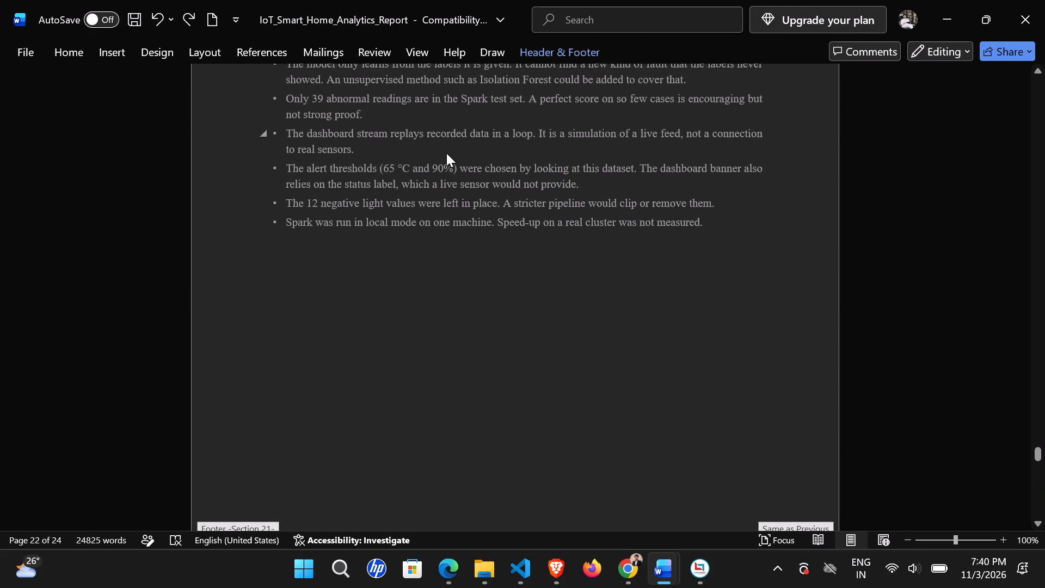
pyautogui.click(446, 153)
pyautogui.click(459, 168)
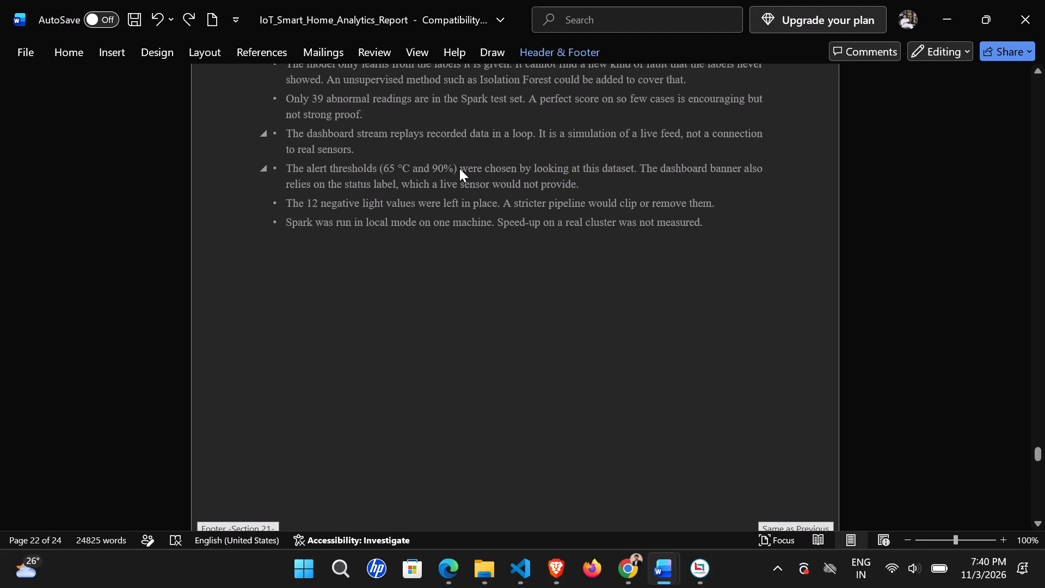
pyautogui.doubleClick(459, 168)
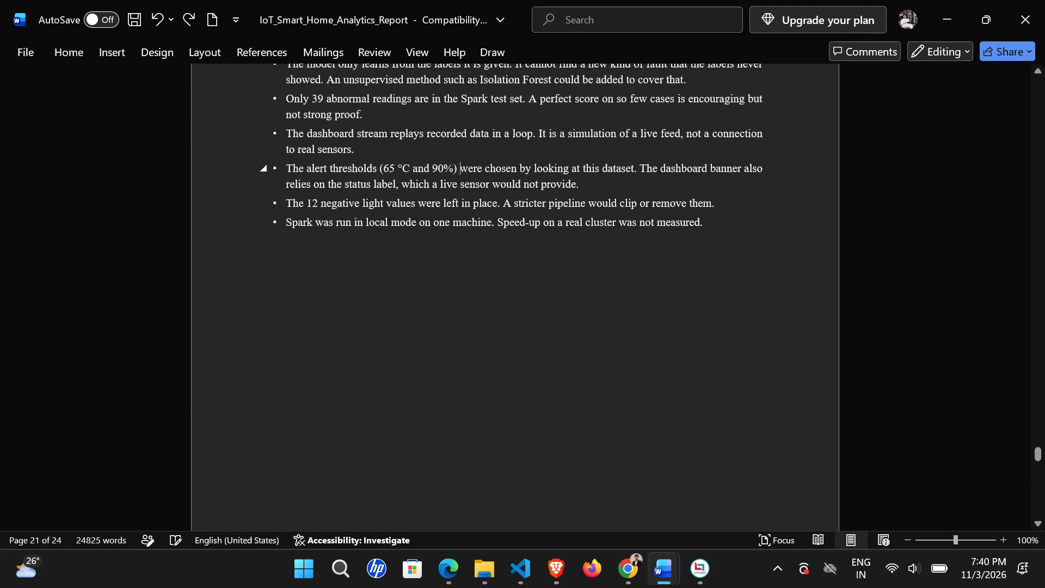
# Paste the captured dashboard image with source formatting under 6.2 Dashboard Screenshot, above the empty frame, and add a line after it.
pyautogui.scroll(-3, 459, 168)
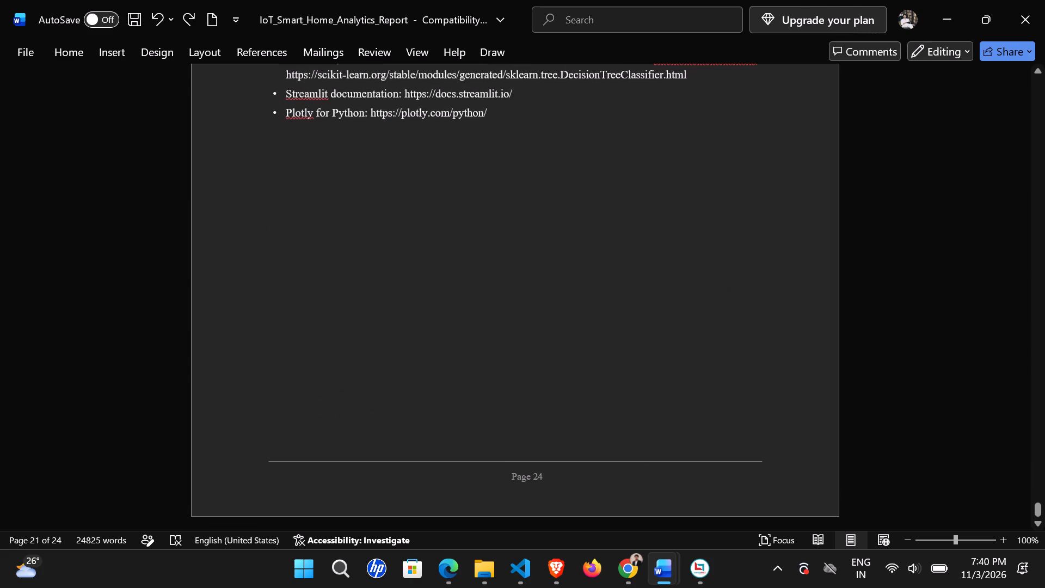
pyautogui.scroll(-1, 459, 168)
pyautogui.scroll(2, 459, 168)
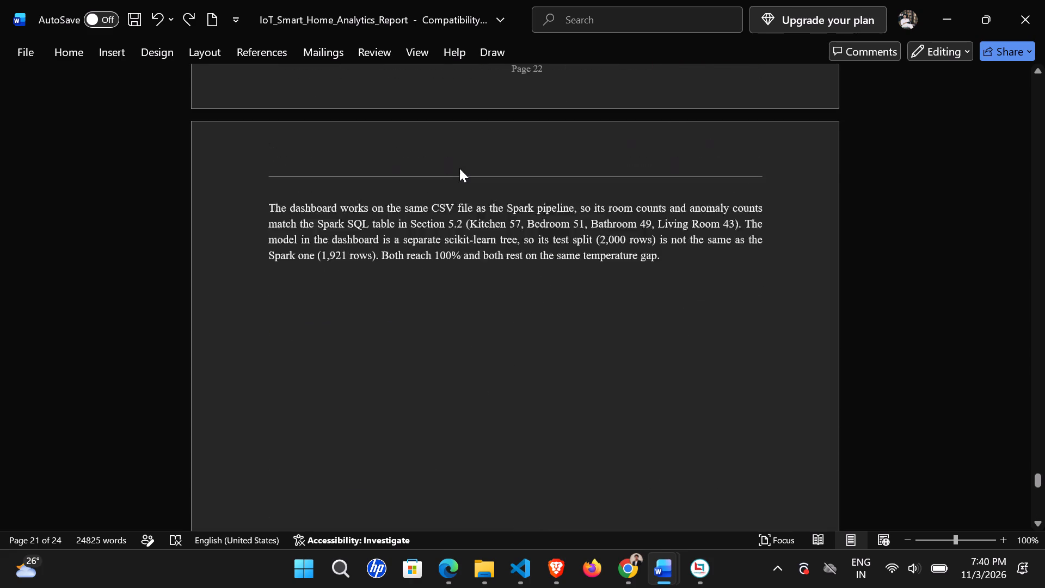
pyautogui.scroll(1, 459, 168)
pyautogui.click(464, 287)
pyautogui.rightClick(464, 287)
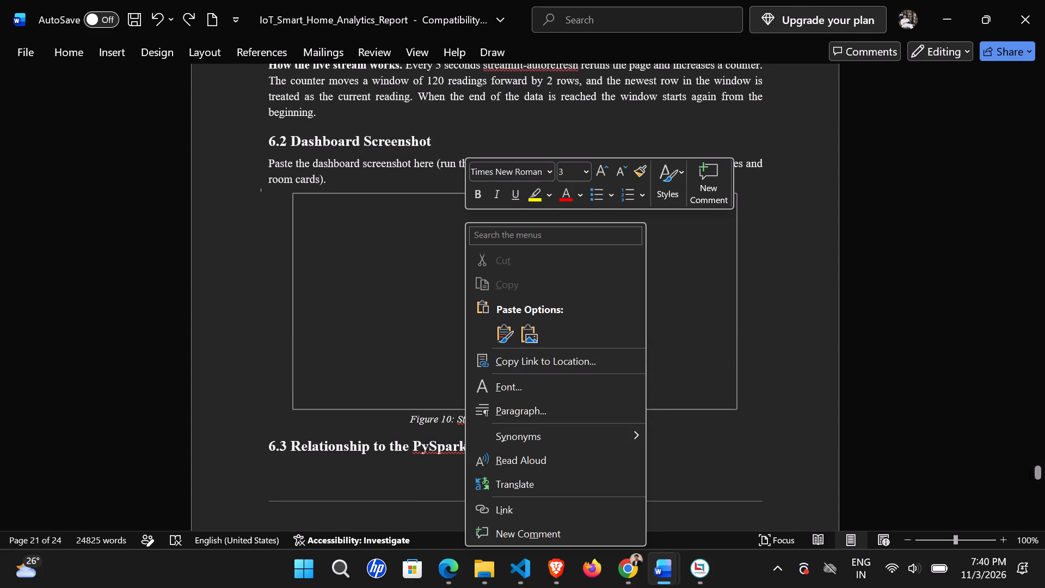
pyautogui.click(501, 326)
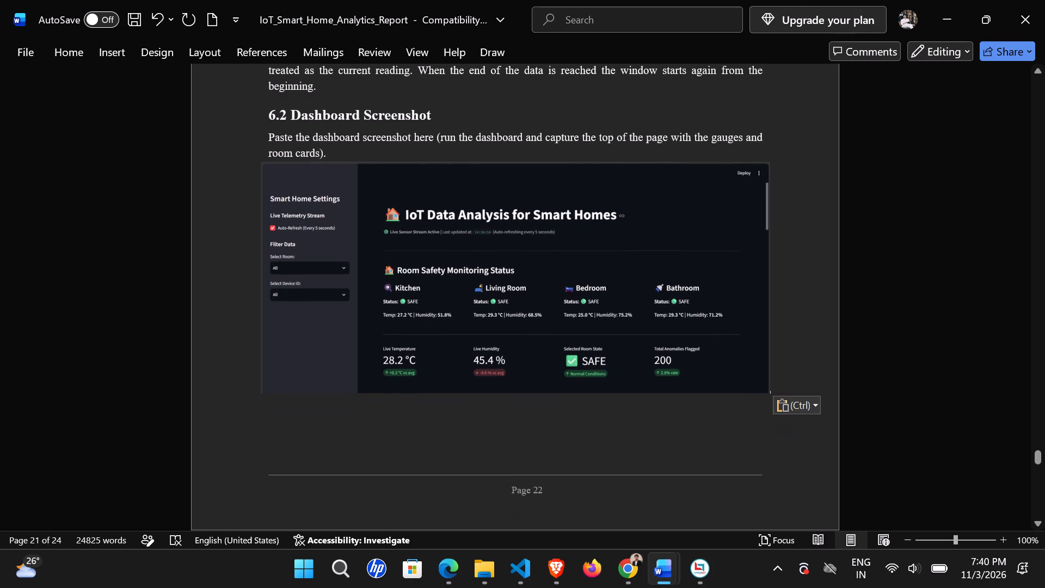
pyautogui.click(717, 416)
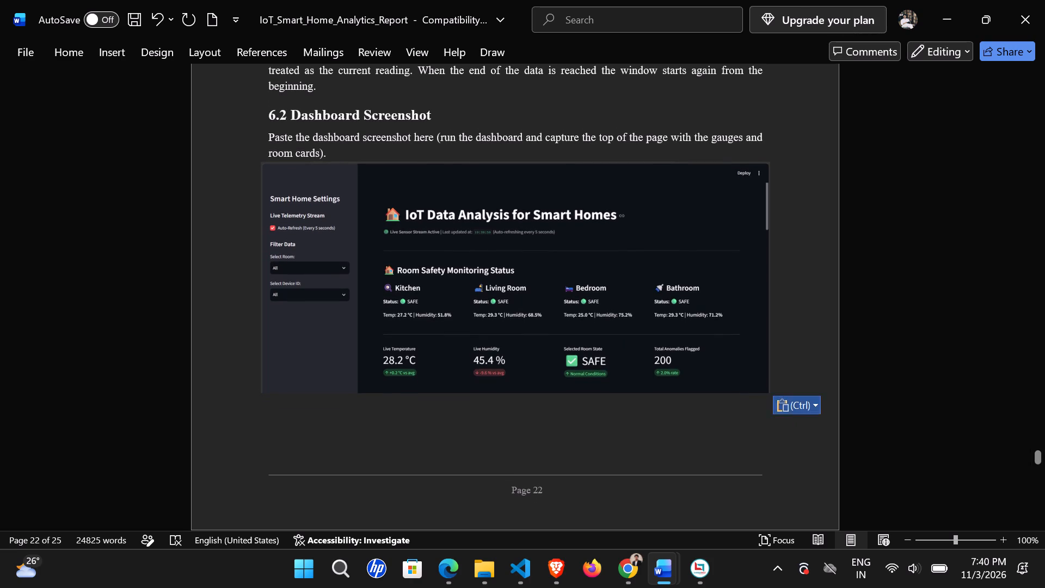
pyautogui.click(788, 385)
pyautogui.press('Return')
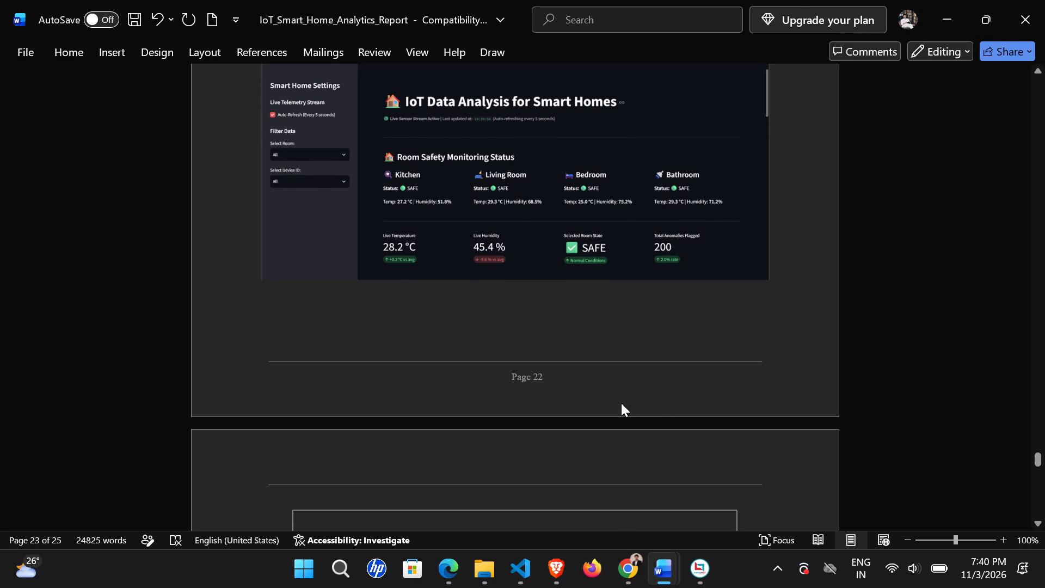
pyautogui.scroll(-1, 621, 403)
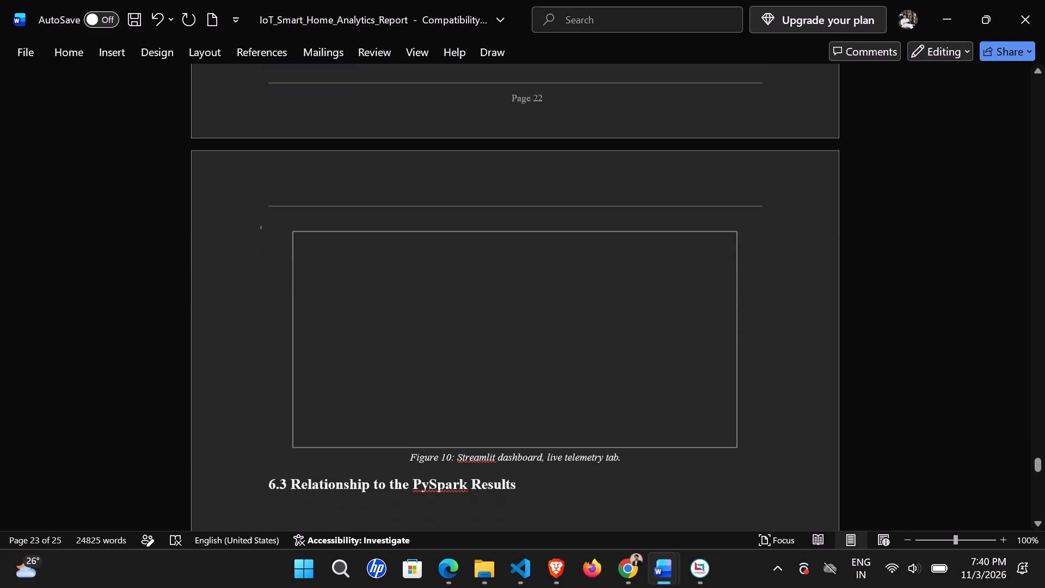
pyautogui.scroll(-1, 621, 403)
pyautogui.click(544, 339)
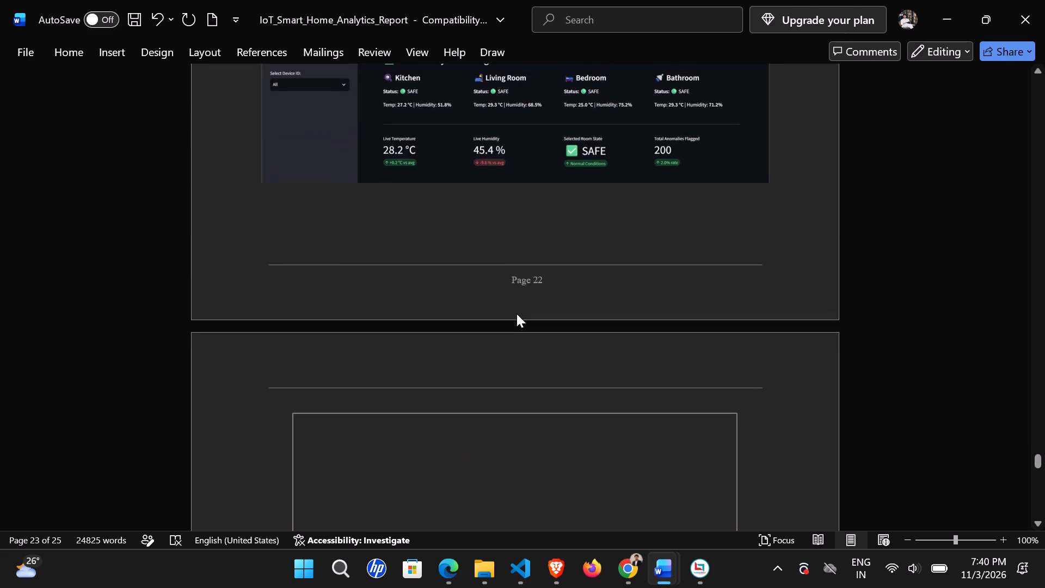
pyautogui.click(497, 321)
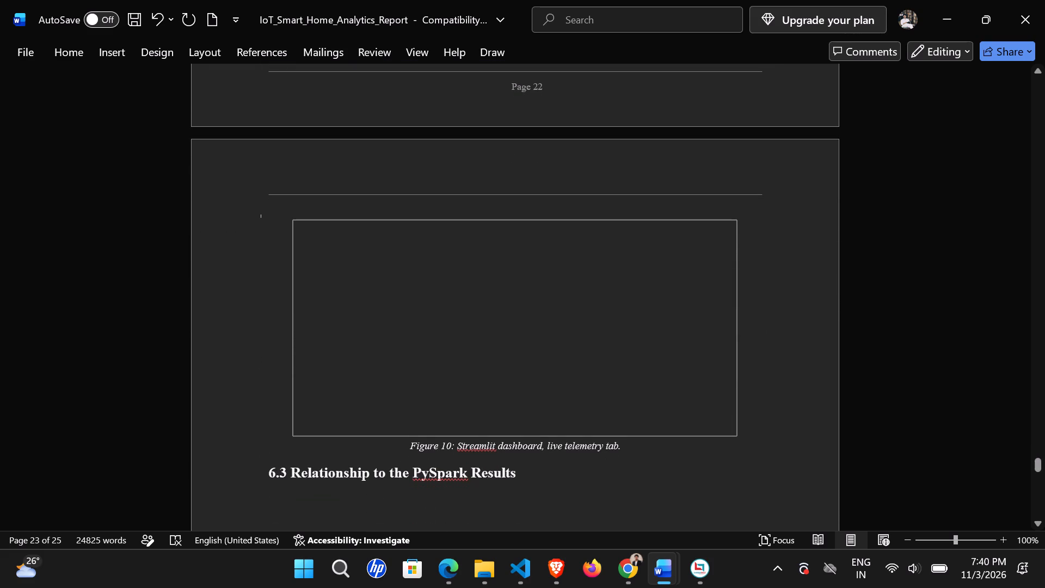
# Switch to the Streamlit dashboard in Edge and go to the live temperature and humidity gauges on the Live Sensor Trends & Dial Gauges tab.
pyautogui.click(520, 568)
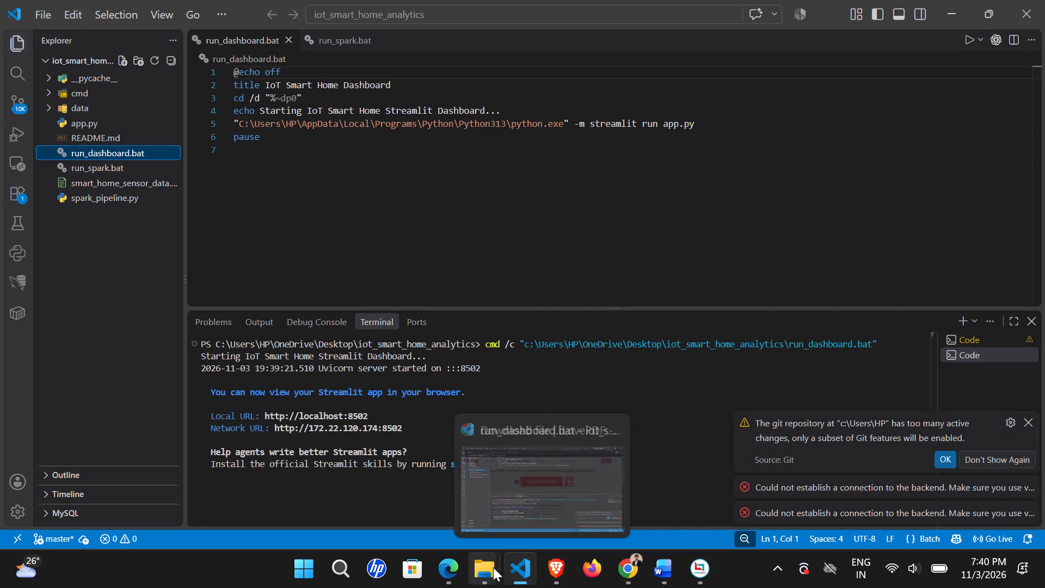
pyautogui.click(455, 567)
pyautogui.scroll(-3, 476, 322)
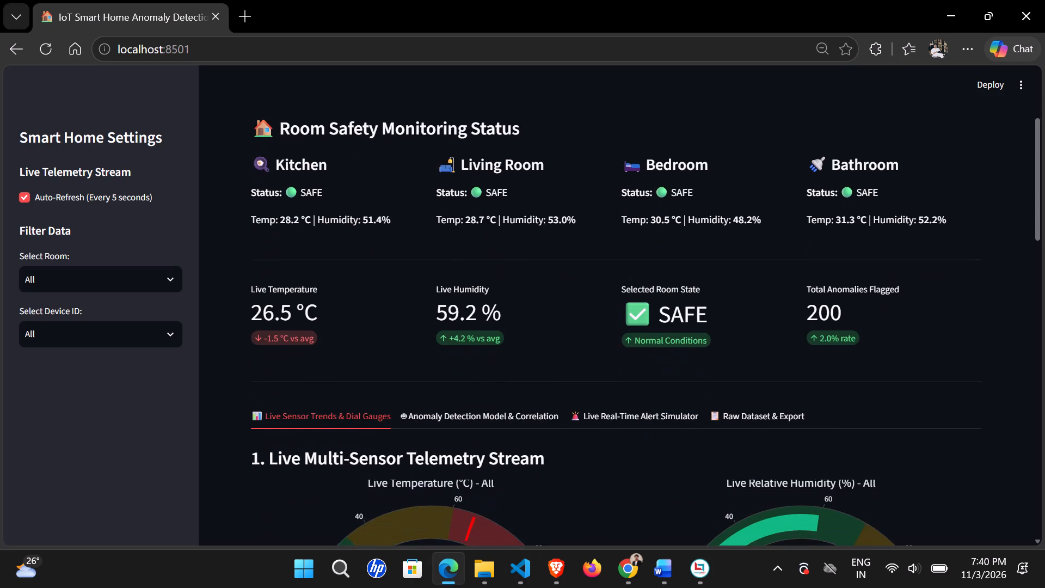
pyautogui.scroll(-2, 476, 322)
pyautogui.scroll(5, 476, 322)
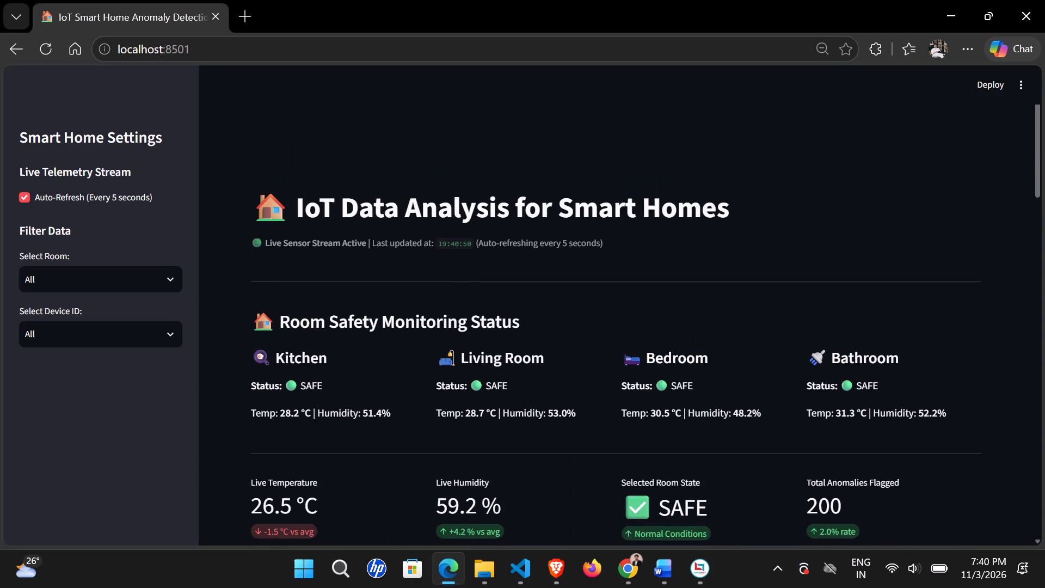
pyautogui.scroll(-4, 476, 322)
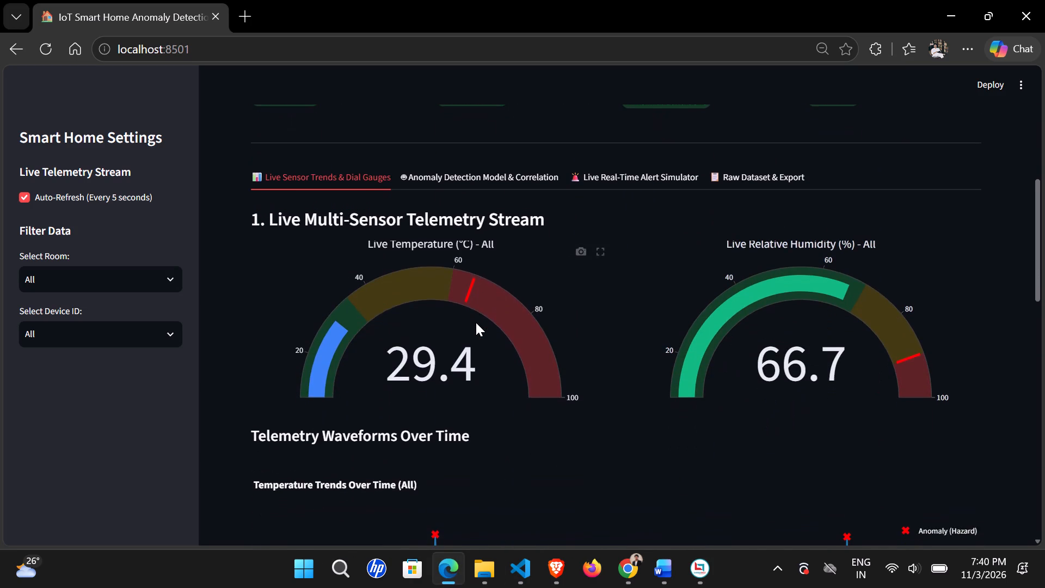
pyautogui.scroll(-3, 476, 322)
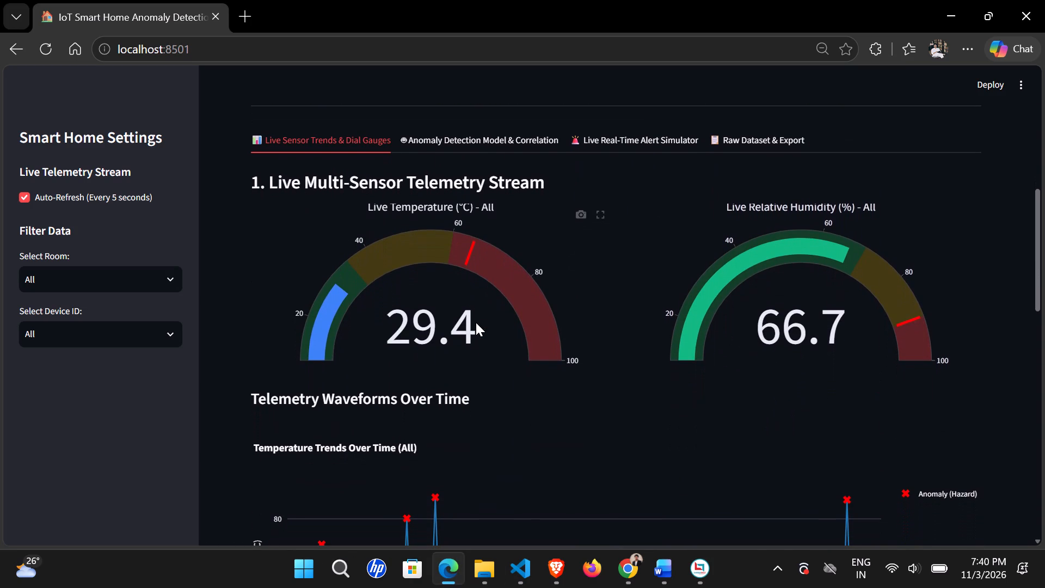
pyautogui.scroll(-1, 476, 322)
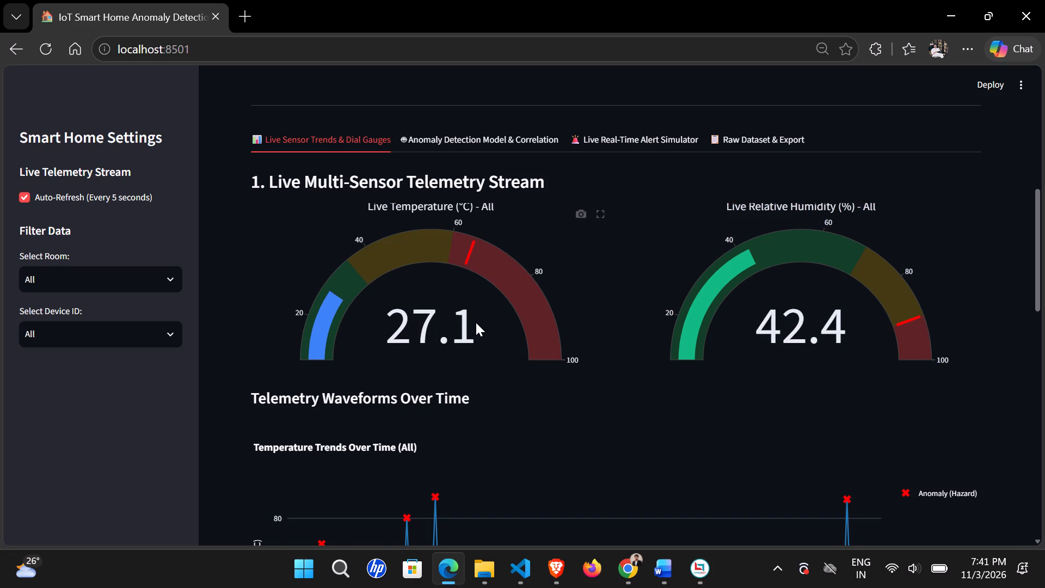
# Set the dashboard page zoom to 67% and frame both gauges together with the Temperature Trends Over Time chart.
pyautogui.hotkey('ctrl', '-')
pyautogui.hotkey('ctrl', '-')
pyautogui.hotkey('ctrl', '-')
pyautogui.hotkey('ctrl', '-')
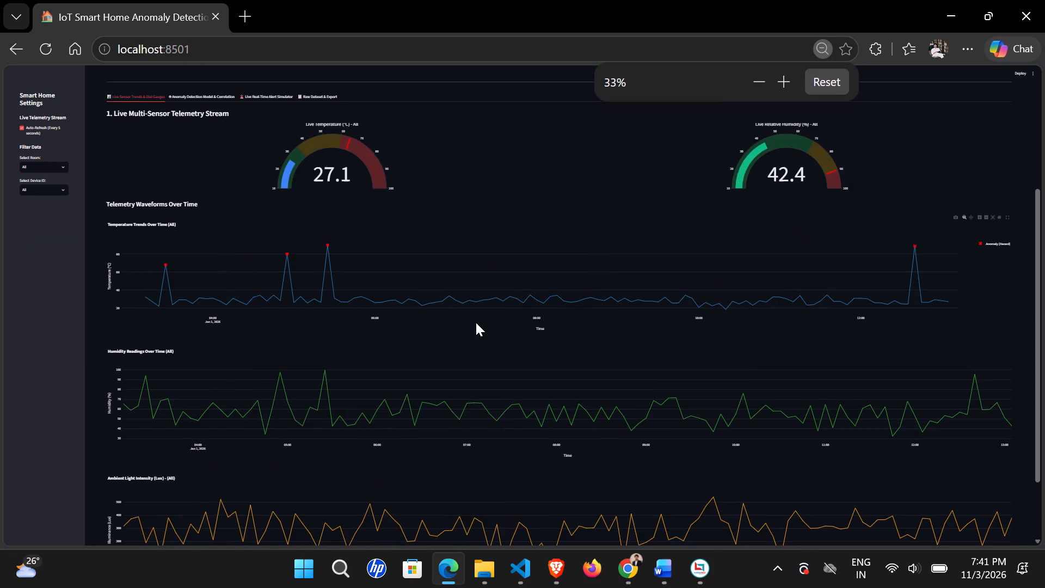
pyautogui.hotkey('ctrl', '-')
pyautogui.hotkey('ctrl', '-')
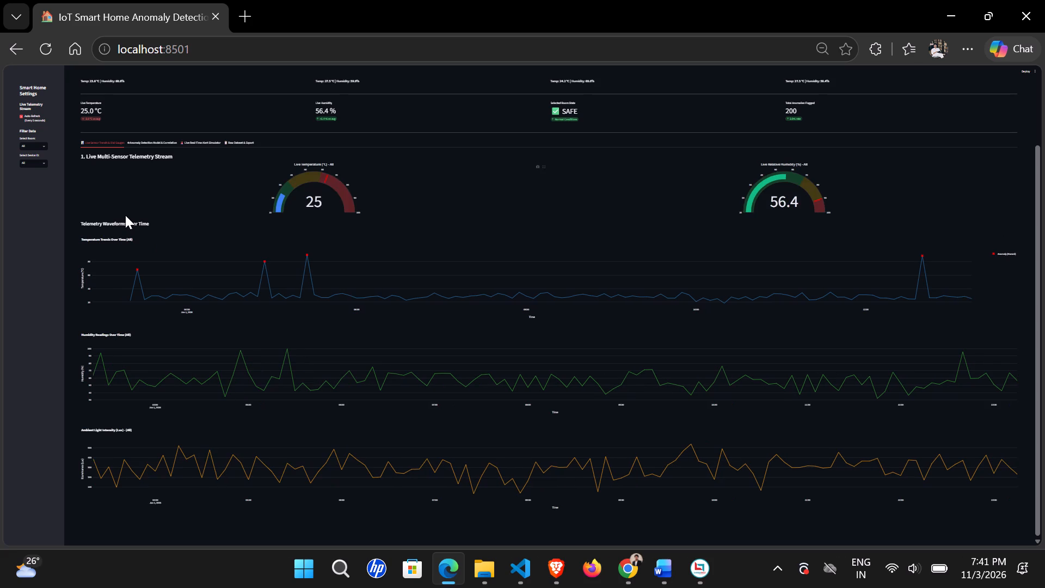
pyautogui.hotkey('ctrl', '-')
pyautogui.hotkey('ctrl', '=')
pyautogui.hotkey('ctrl', '=')
pyautogui.hotkey('ctrl', '-')
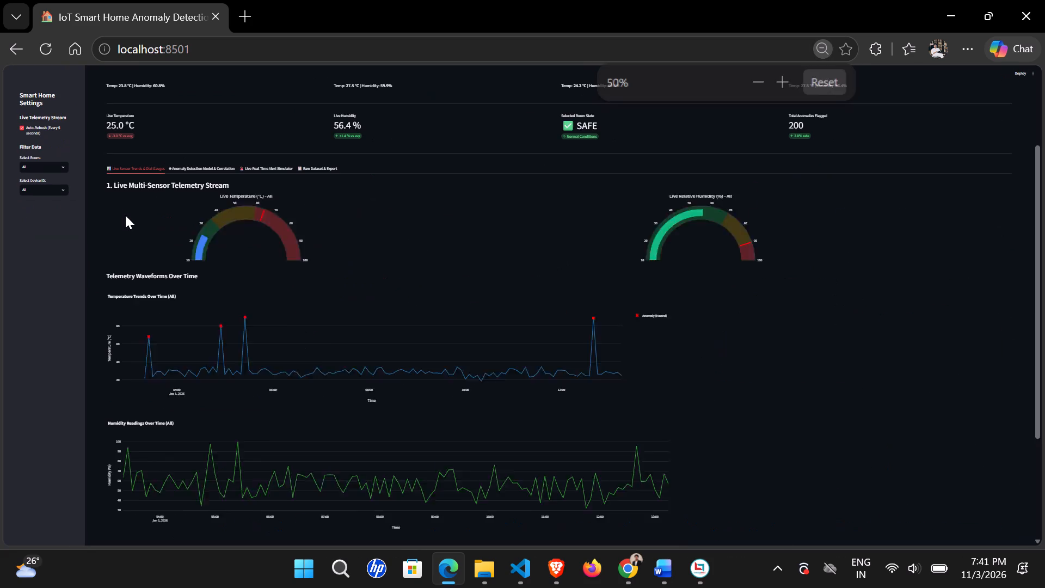
pyautogui.hotkey('ctrl', '=')
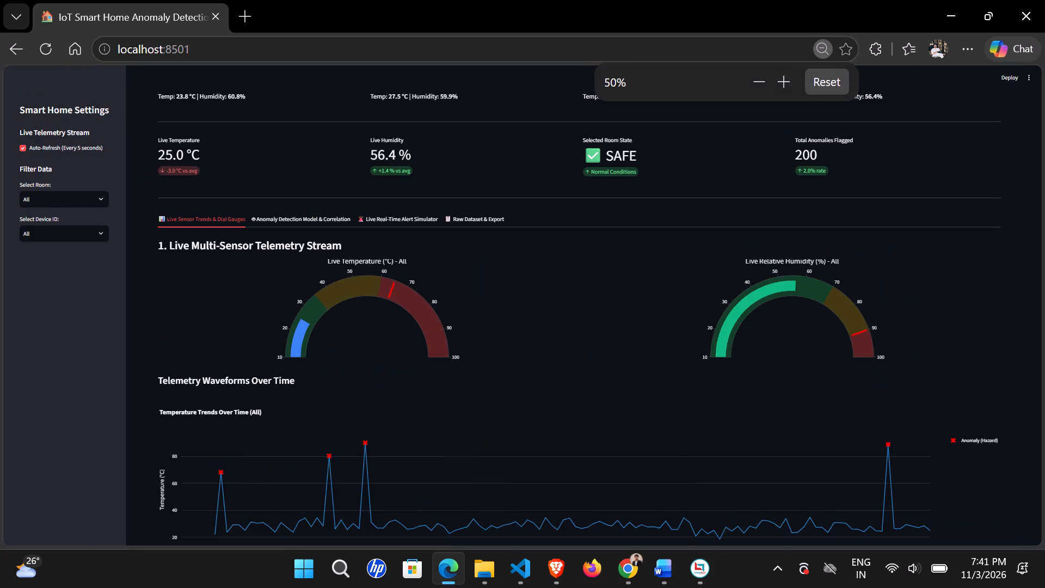
pyautogui.scroll(2, 148, 286)
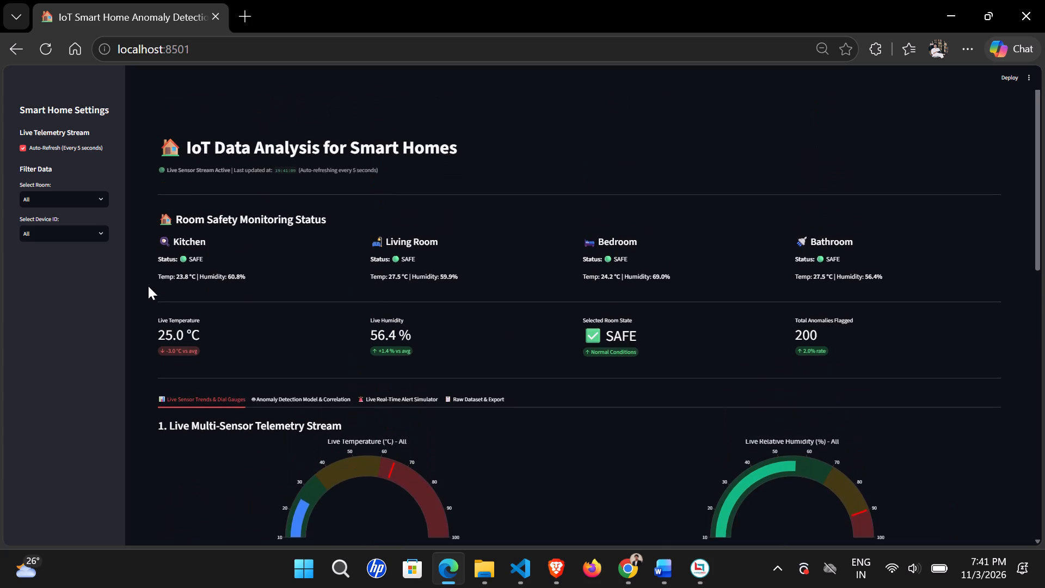
pyautogui.scroll(-3, 148, 286)
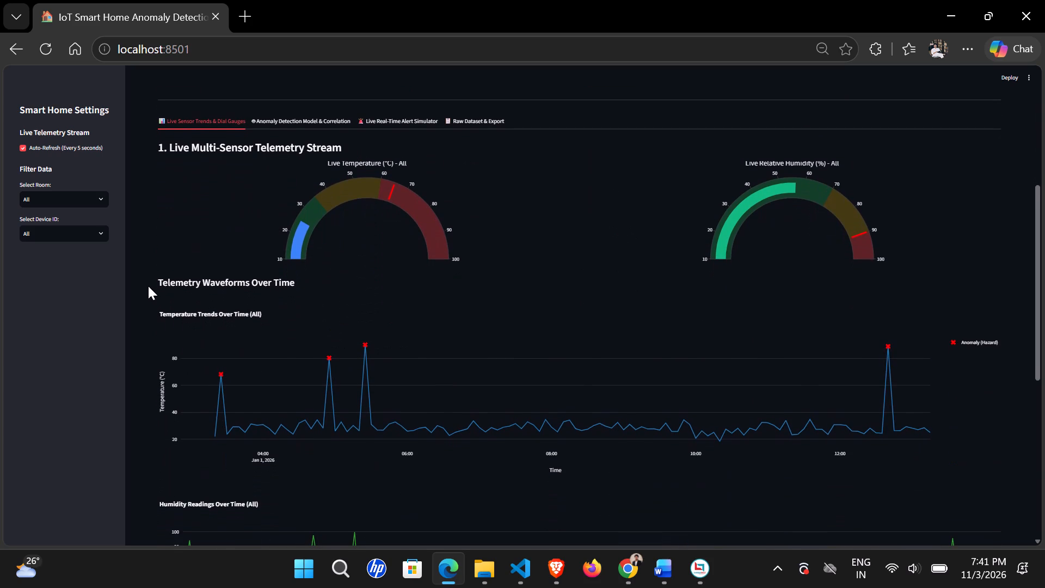
pyautogui.scroll(-1, 148, 286)
pyautogui.hotkey('ctrl', '=')
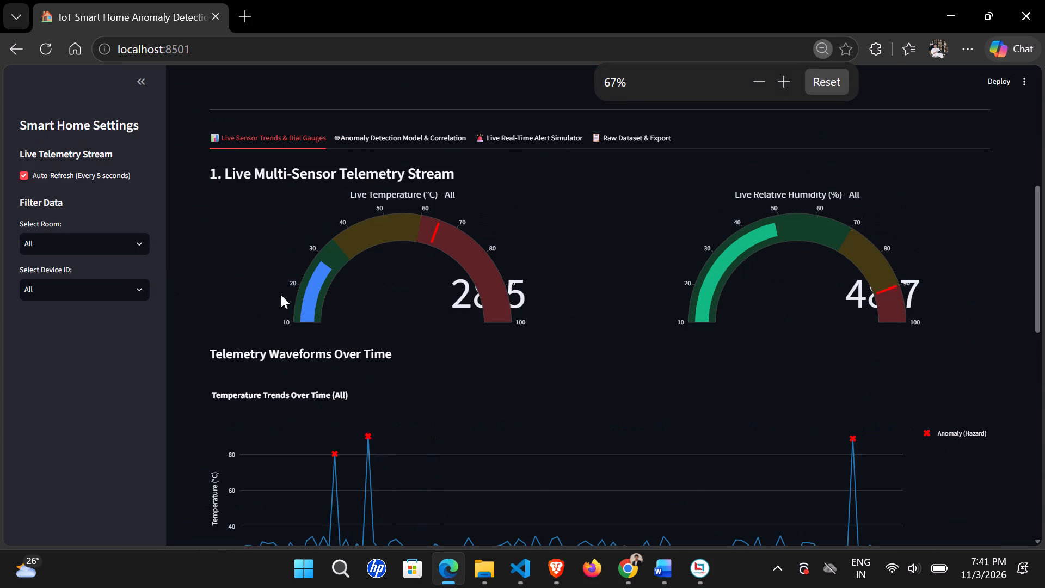
pyautogui.scroll(-1, 370, 332)
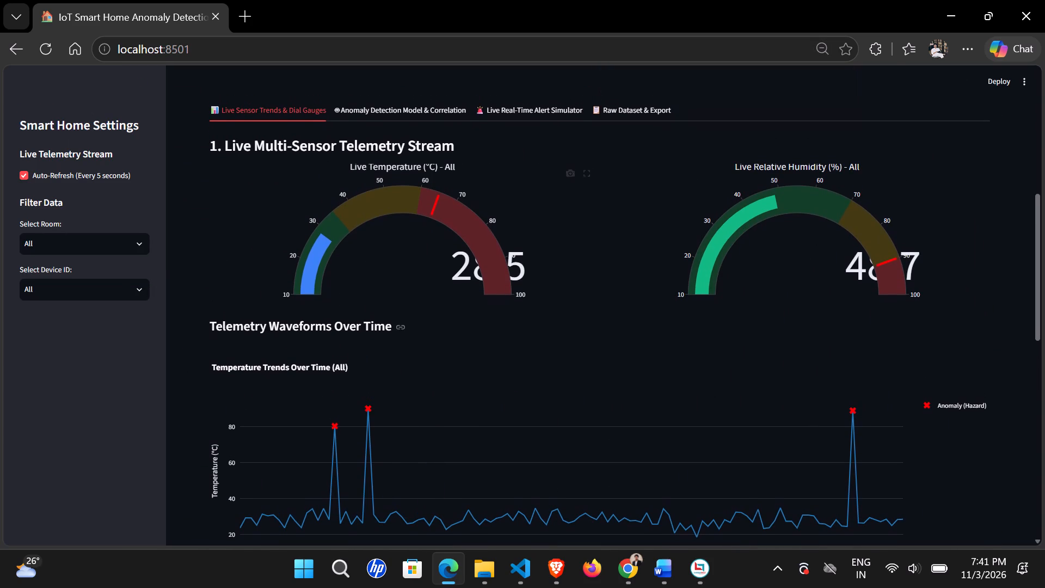
# Capture a snip of the visible dashboard page, including the settings sidebar, both gauges and the temperature trend chart.
pyautogui.press('Print')
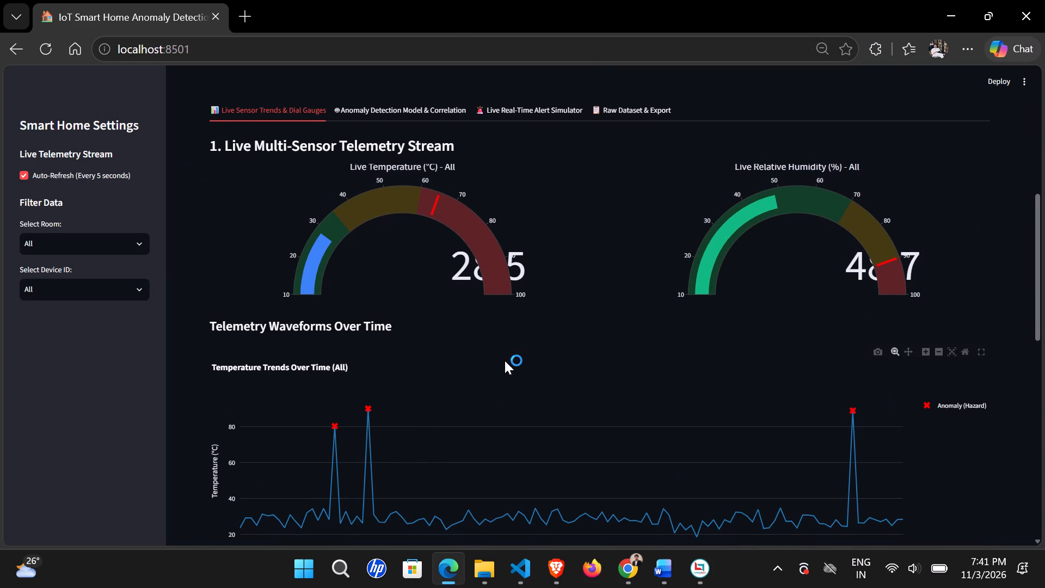
pyautogui.moveTo(0, 56); pyautogui.dragTo(1031, 571)
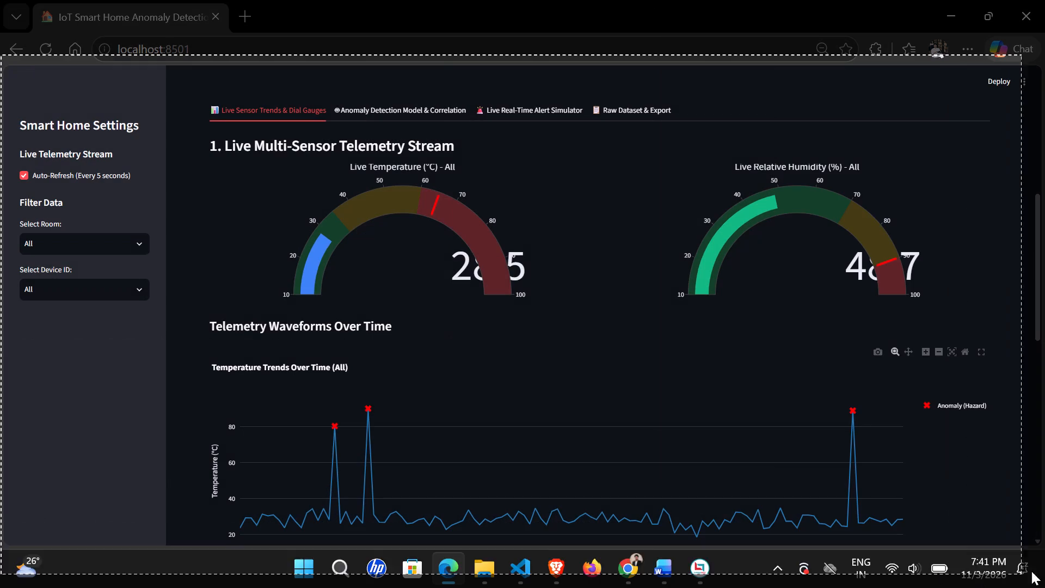
pyautogui.moveTo(1031, 571); pyautogui.dragTo(1044, 545)
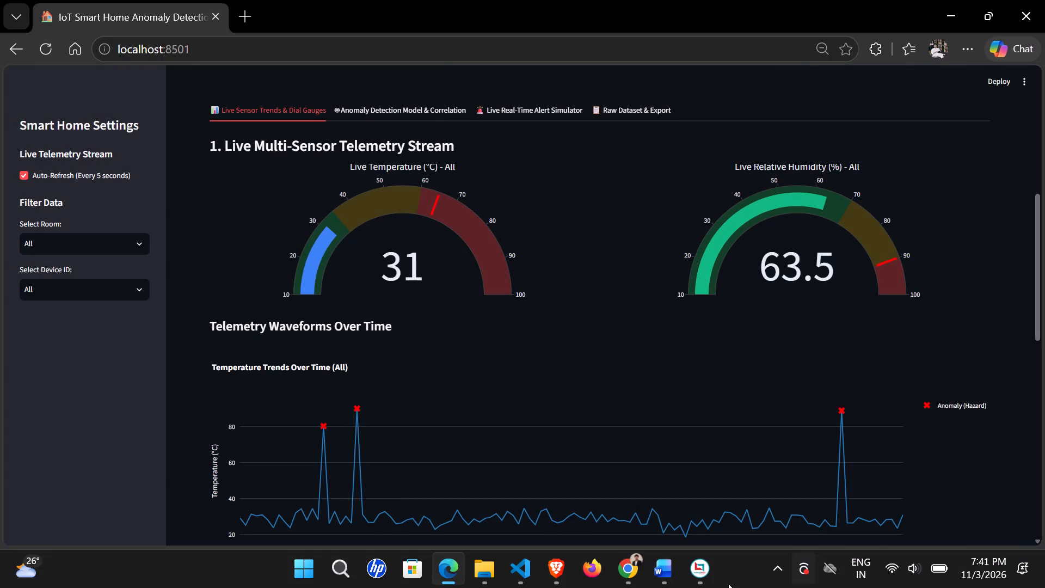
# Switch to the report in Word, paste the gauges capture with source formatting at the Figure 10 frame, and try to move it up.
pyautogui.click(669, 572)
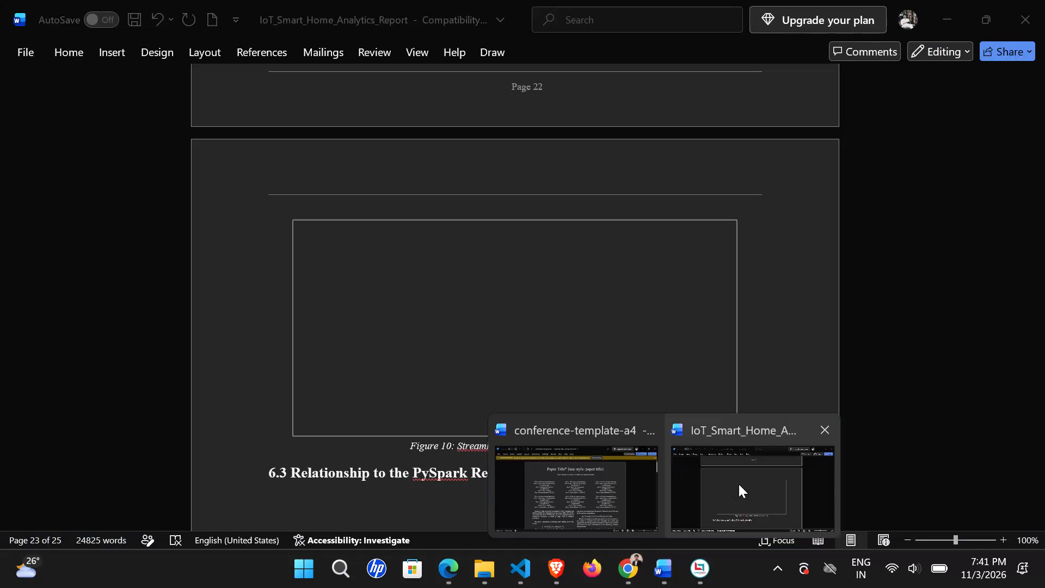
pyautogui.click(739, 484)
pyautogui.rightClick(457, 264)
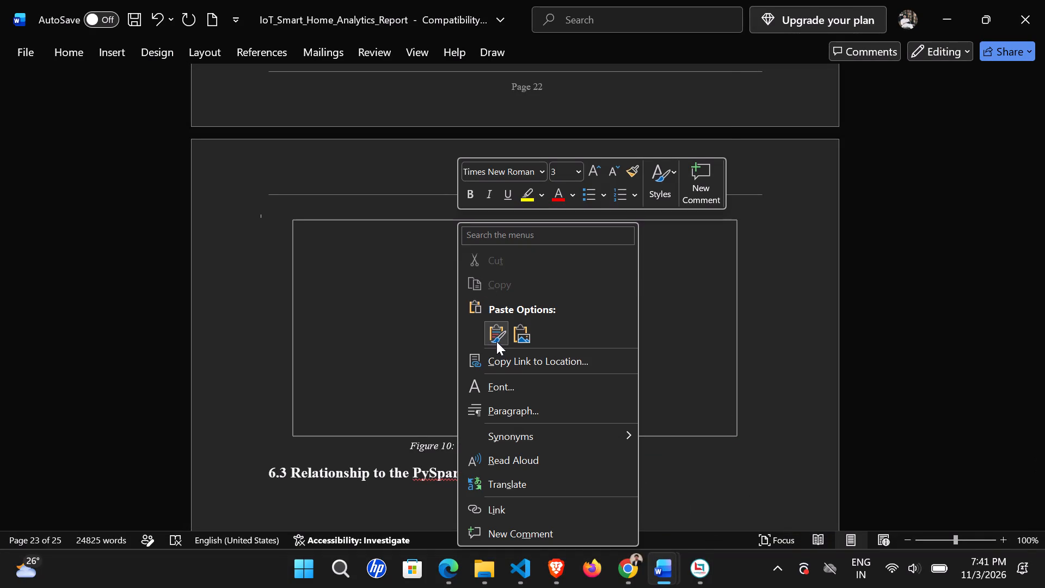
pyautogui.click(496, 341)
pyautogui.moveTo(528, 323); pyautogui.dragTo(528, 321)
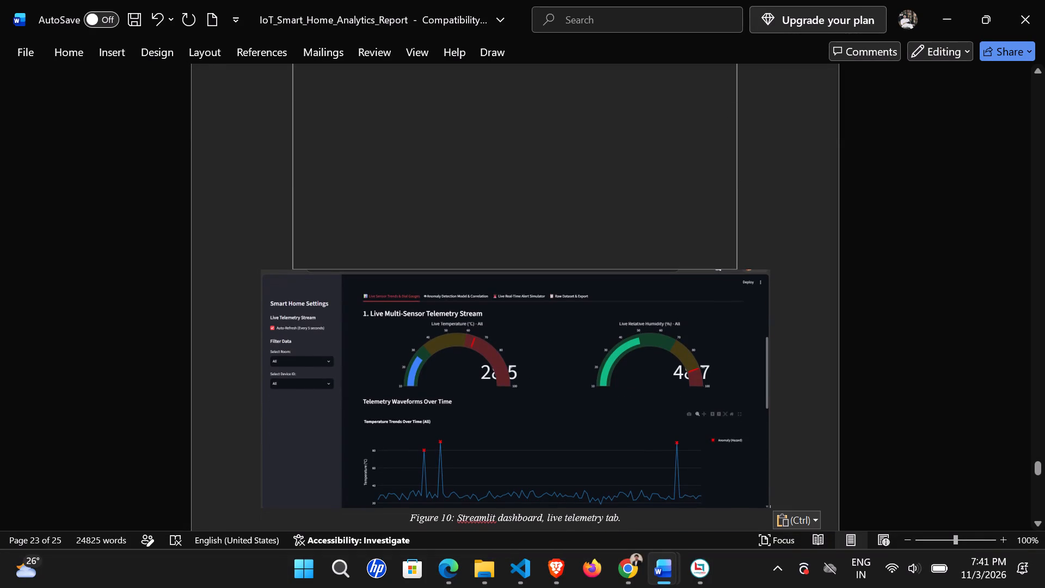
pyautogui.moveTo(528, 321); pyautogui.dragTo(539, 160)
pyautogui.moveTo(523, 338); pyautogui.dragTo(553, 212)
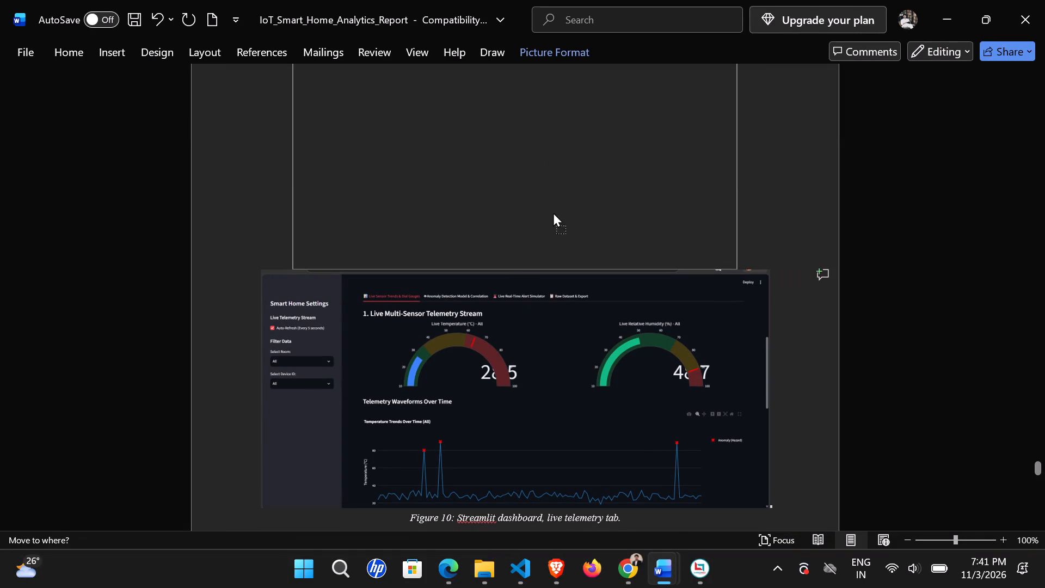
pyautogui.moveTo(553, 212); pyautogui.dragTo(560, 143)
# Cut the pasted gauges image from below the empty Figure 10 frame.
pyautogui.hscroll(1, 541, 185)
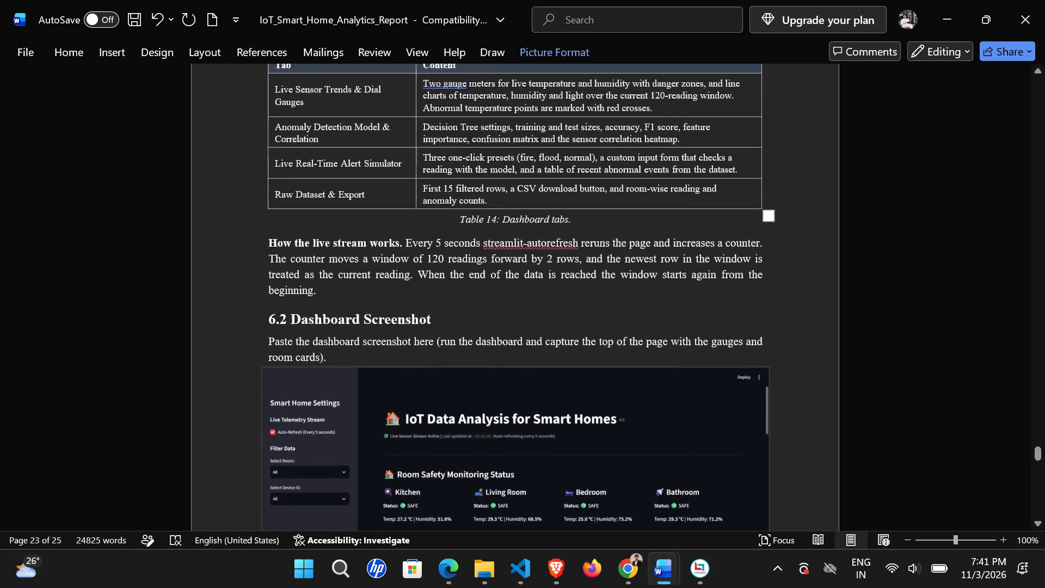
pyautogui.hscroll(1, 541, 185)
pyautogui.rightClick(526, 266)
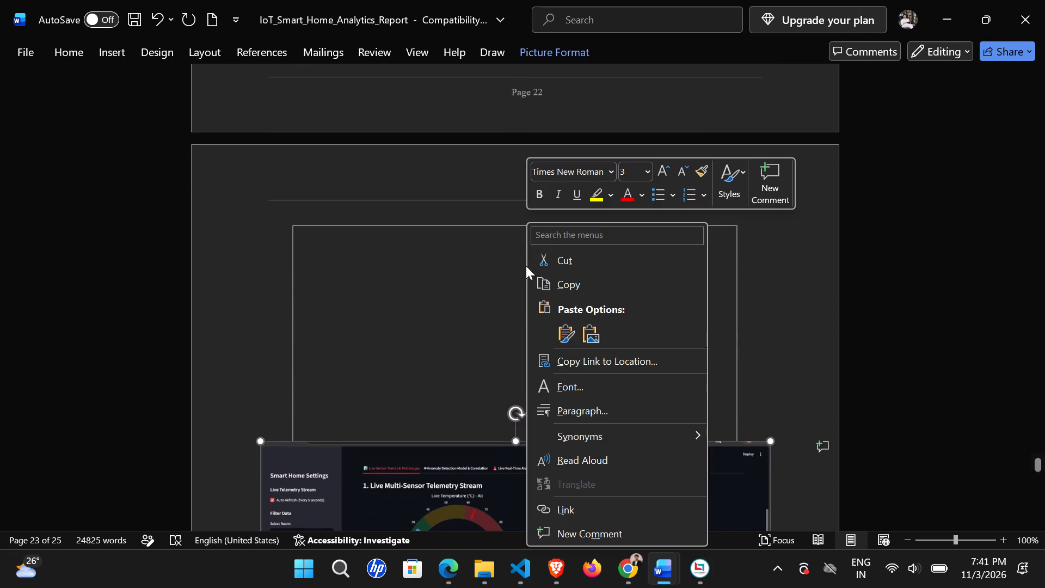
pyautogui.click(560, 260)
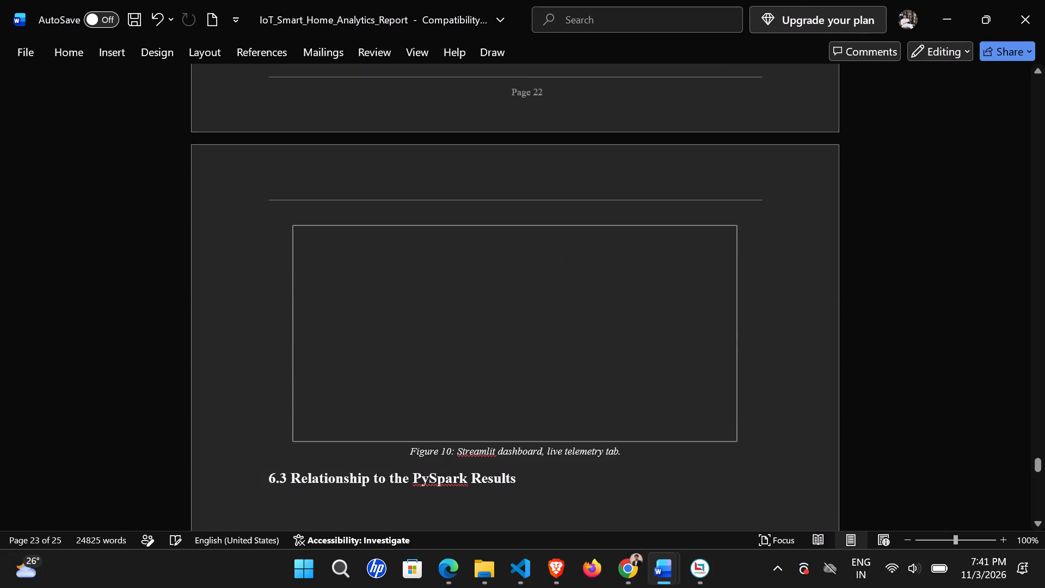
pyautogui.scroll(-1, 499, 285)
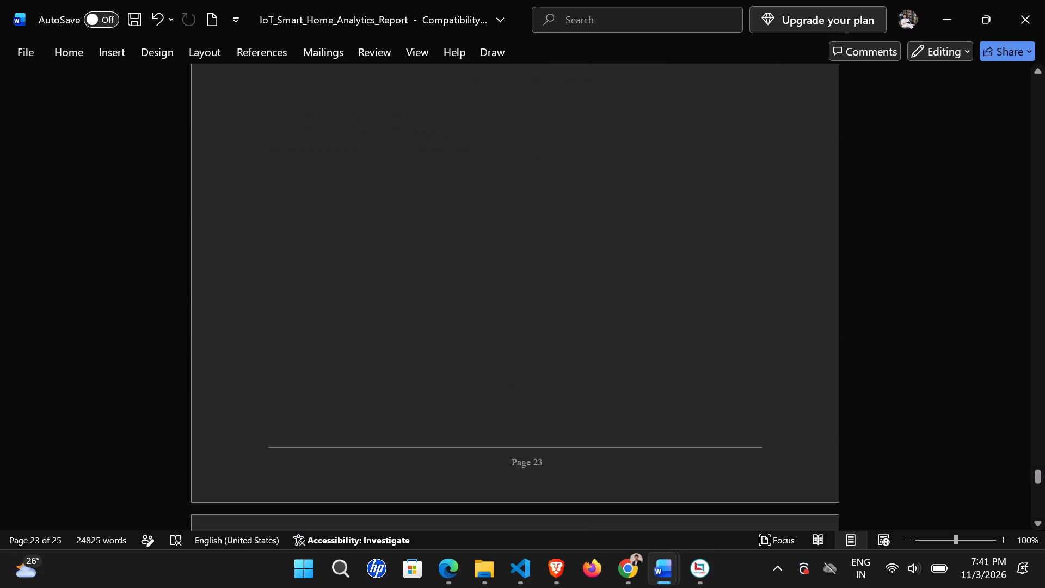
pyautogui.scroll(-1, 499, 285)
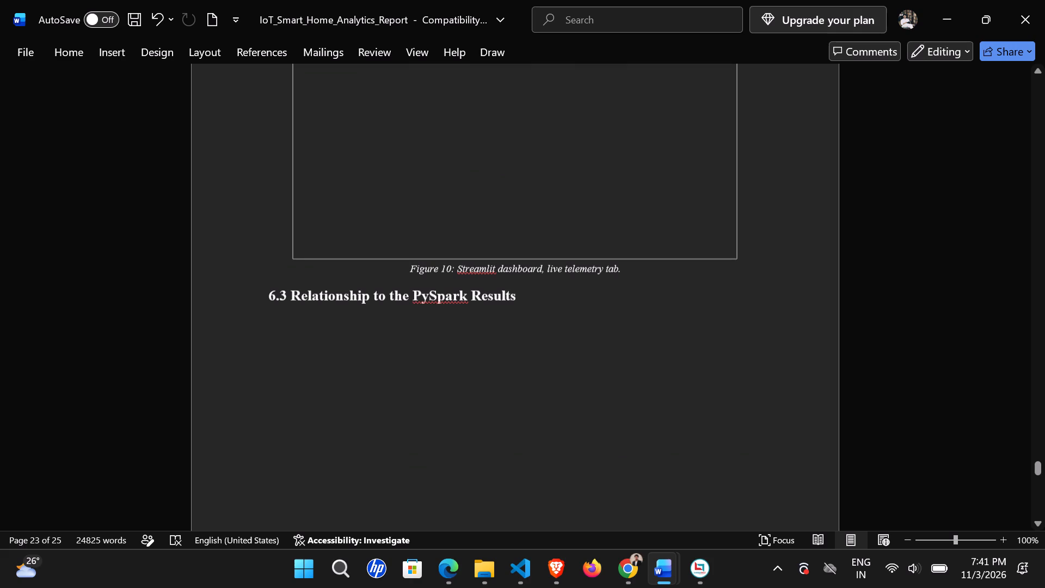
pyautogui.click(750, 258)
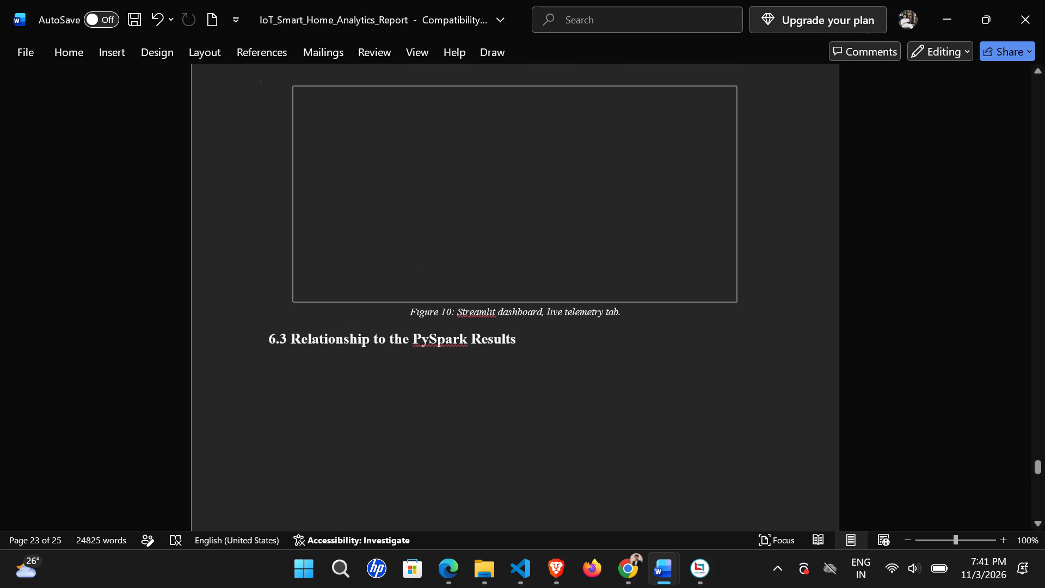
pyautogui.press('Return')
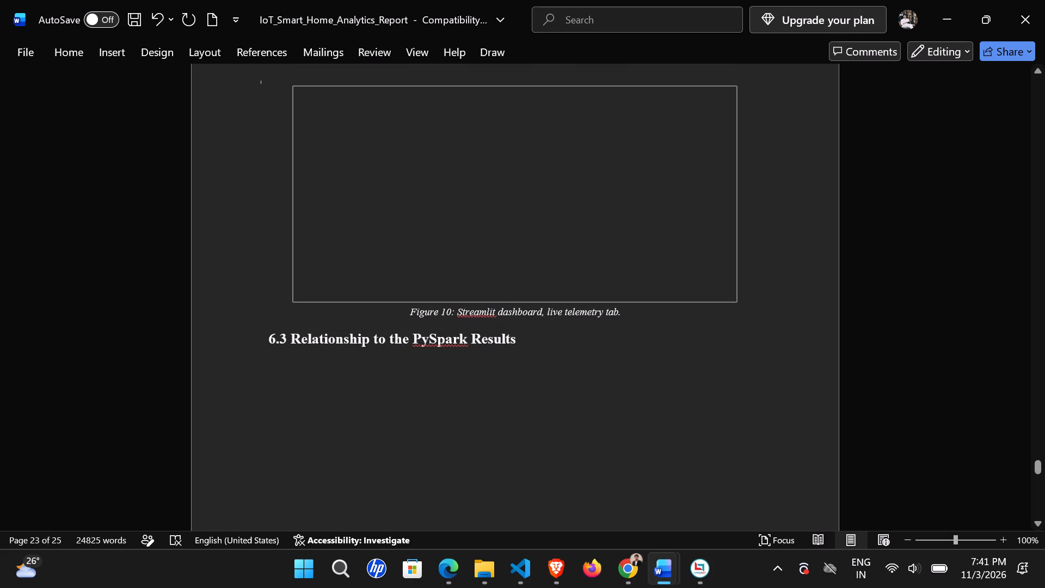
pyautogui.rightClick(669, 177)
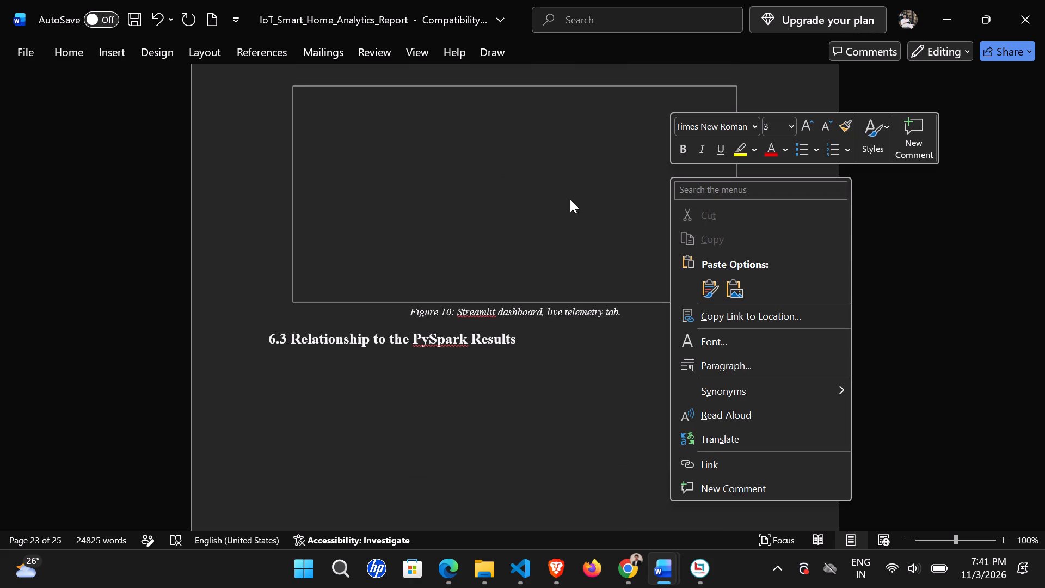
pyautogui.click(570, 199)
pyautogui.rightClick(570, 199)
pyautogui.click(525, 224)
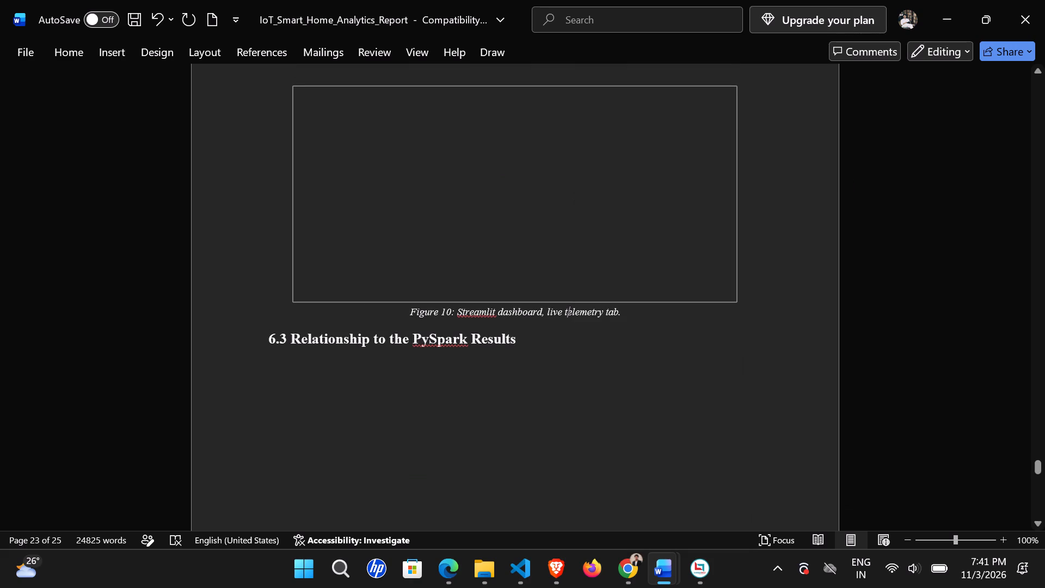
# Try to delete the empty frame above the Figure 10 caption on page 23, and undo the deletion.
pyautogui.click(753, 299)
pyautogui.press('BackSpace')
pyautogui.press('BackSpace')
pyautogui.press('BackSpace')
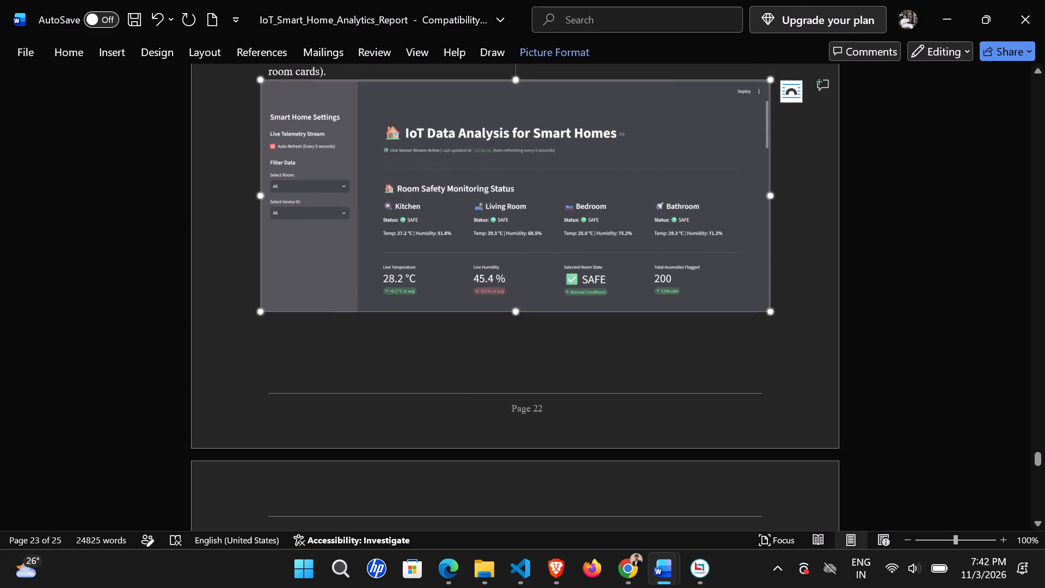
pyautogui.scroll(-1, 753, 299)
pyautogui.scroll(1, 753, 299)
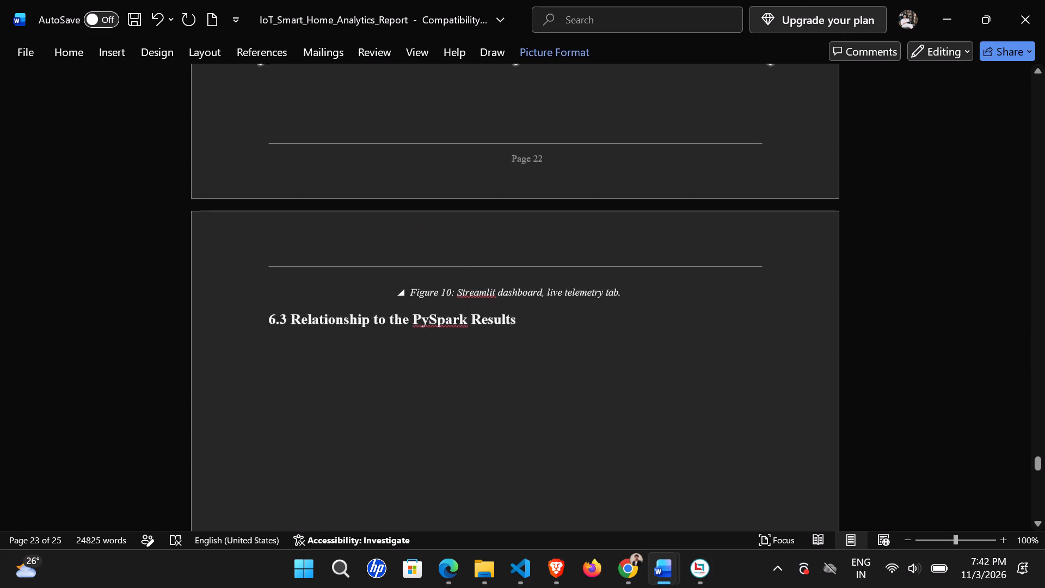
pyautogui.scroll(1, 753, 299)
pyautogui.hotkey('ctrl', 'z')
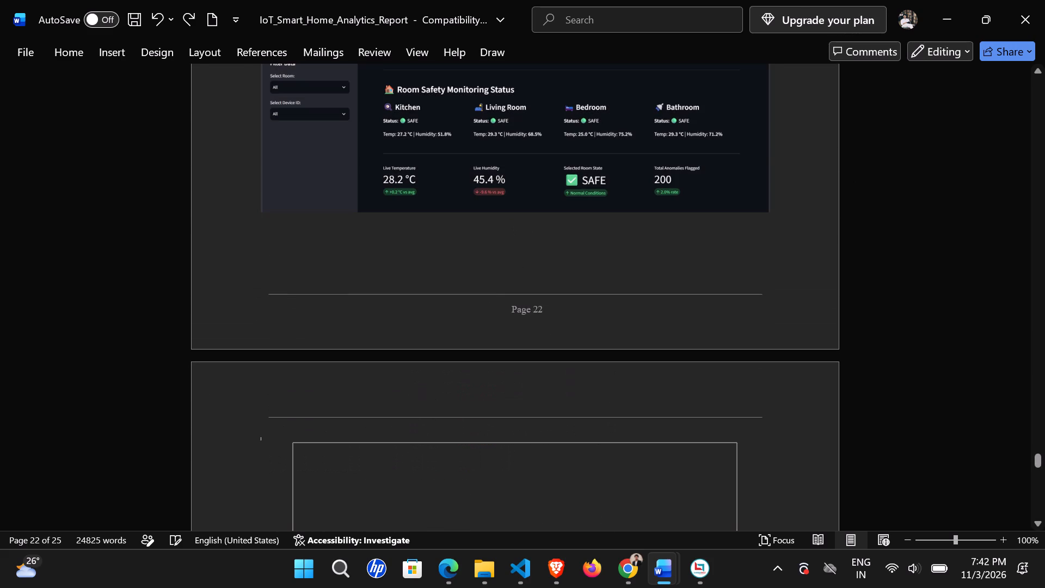
# Copy the caption "Figure 10: Streamlit dashboard, live telemetry tab." and delete it from below the empty frame on page 23.
pyautogui.scroll(-1, 753, 299)
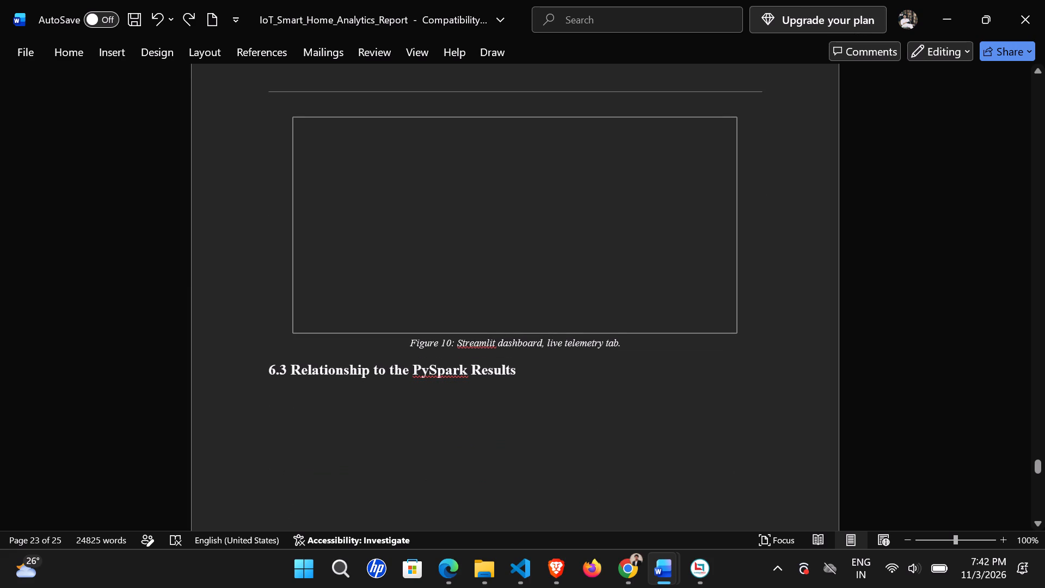
pyautogui.moveTo(629, 343); pyautogui.dragTo(407, 344)
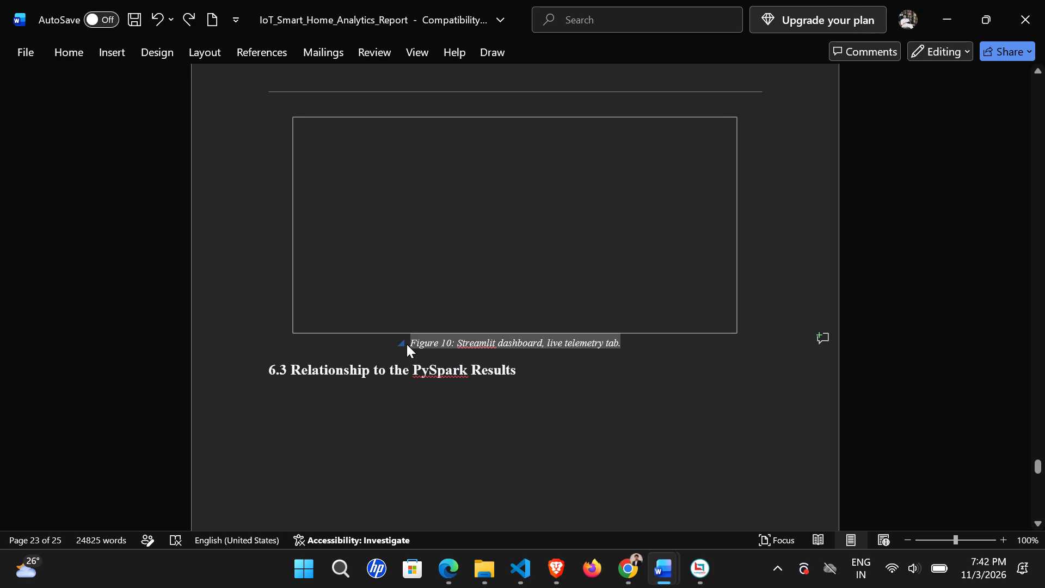
pyautogui.hotkey('ctrl', 'c')
pyautogui.press('BackSpace')
pyautogui.press('BackSpace')
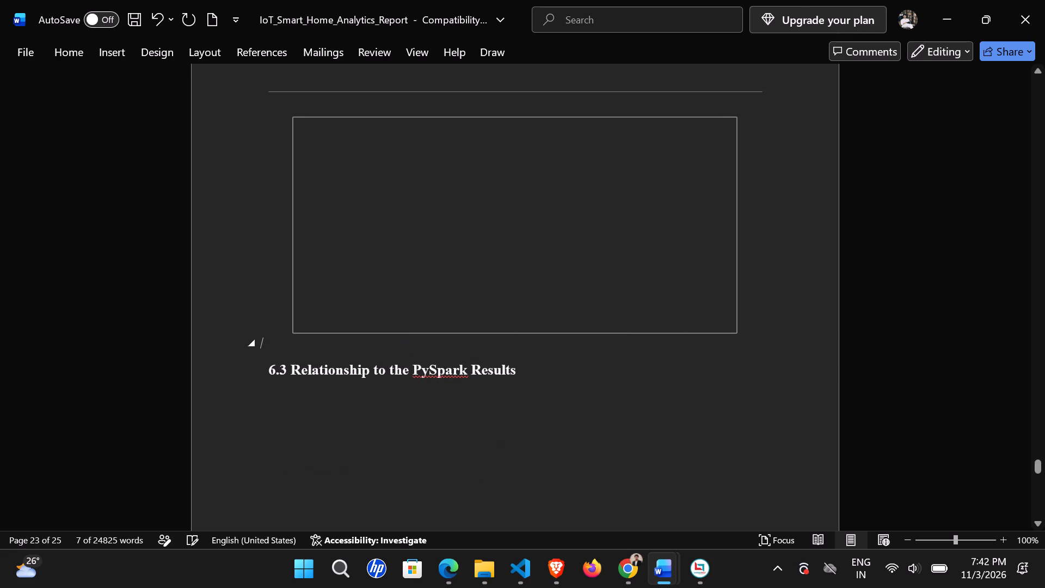
pyautogui.press('BackSpace')
pyautogui.press('BackSpace')
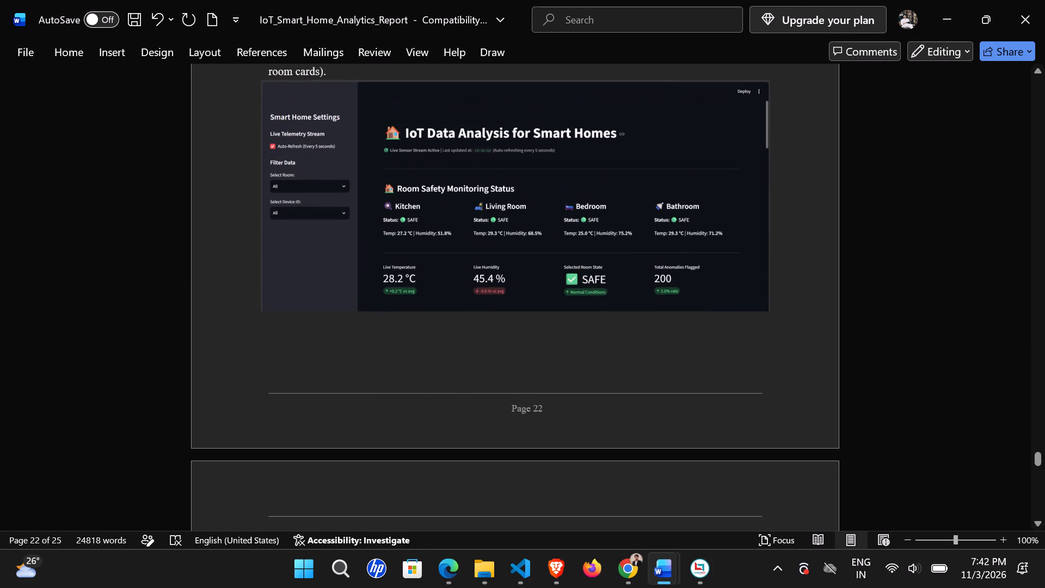
# Add a line after the dashboard image on page 22 and reduce the image's height from its lower edge.
pyautogui.click(377, 329)
pyautogui.click(780, 306)
pyautogui.press('Return')
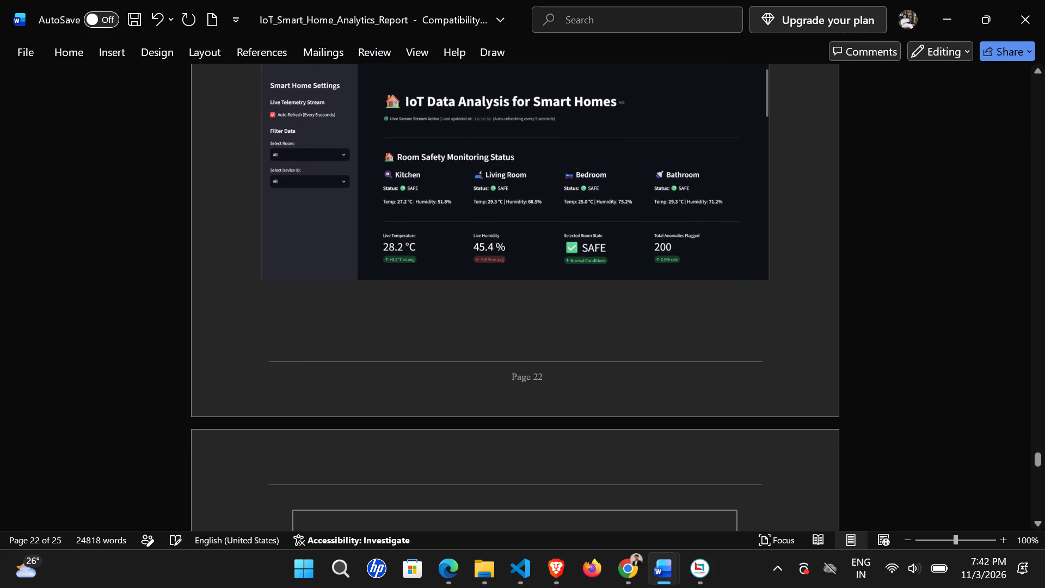
pyautogui.click(608, 237)
pyautogui.moveTo(519, 281); pyautogui.dragTo(516, 241)
pyautogui.click(502, 263)
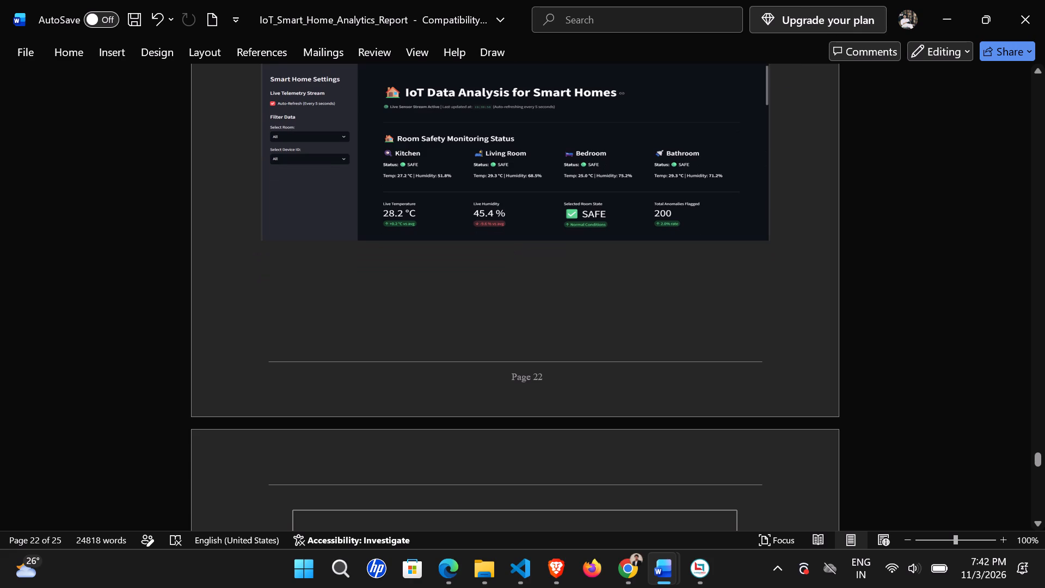
# Add blank lines below the dashboard image on page 22 and set the font size there to 9.
pyautogui.click(786, 243)
pyautogui.press('Return')
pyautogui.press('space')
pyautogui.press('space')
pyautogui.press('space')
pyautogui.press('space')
pyautogui.press('Tab')
pyautogui.press('Return')
pyautogui.press('Return')
pyautogui.press('Return')
pyautogui.rightClick(429, 266)
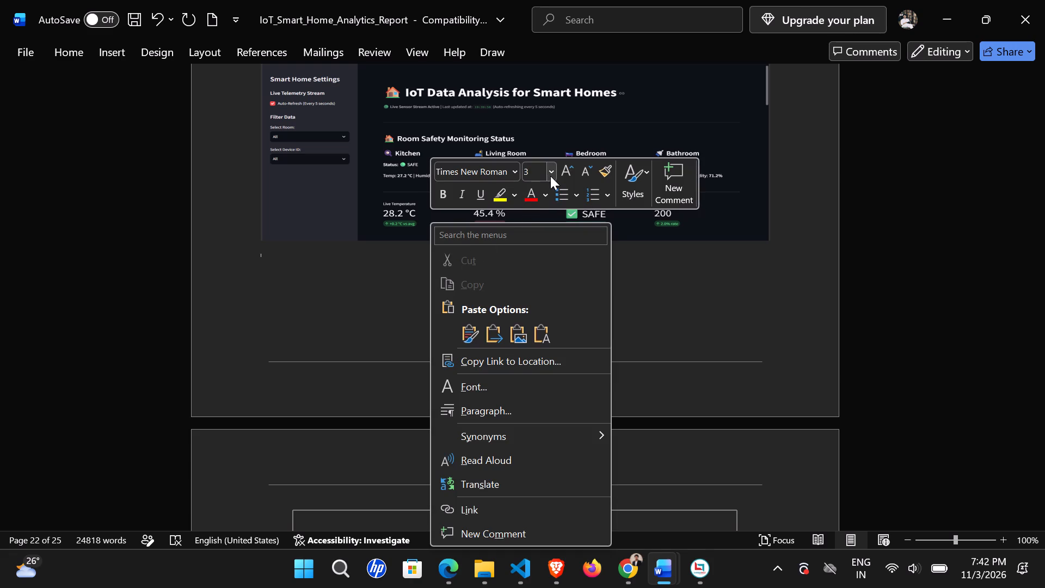
pyautogui.click(550, 176)
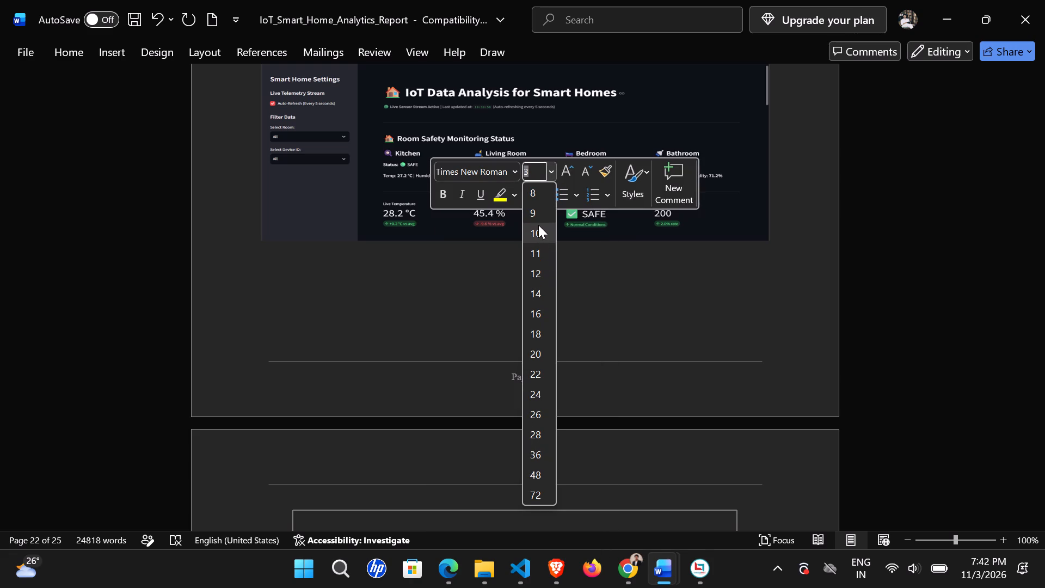
pyautogui.click(536, 220)
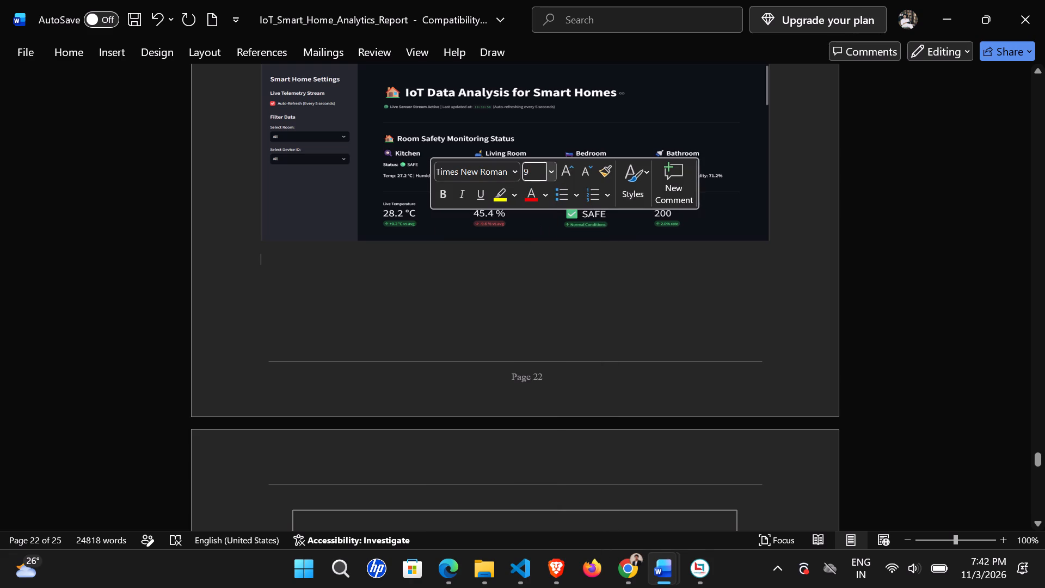
# Indent the line below the dashboard image with tabs and paste the copied Figure 10 caption there.
pyautogui.press('Tab')
pyautogui.click(376, 264)
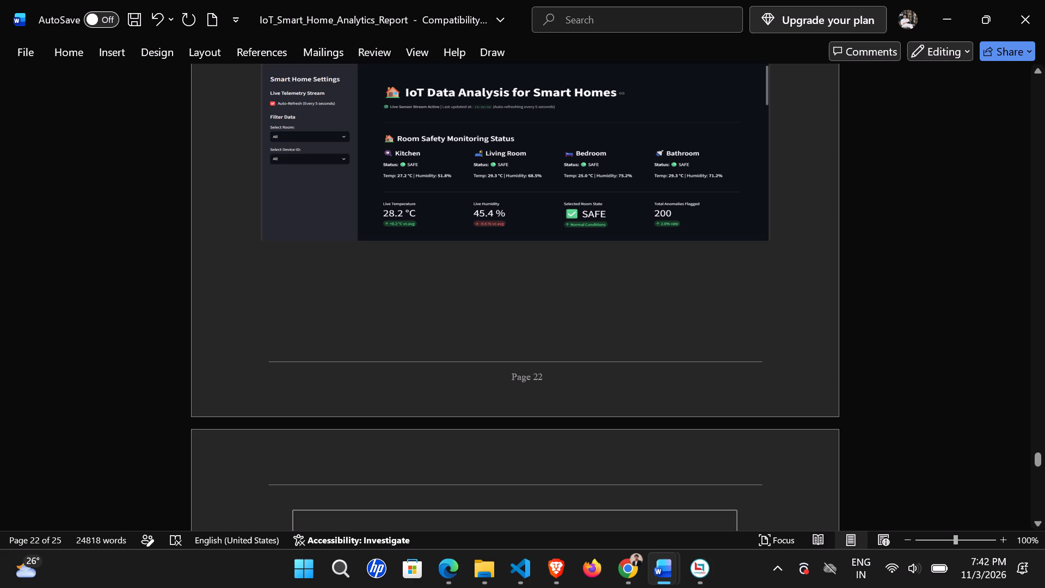
pyautogui.press('Tab')
pyautogui.press('Tab')
pyautogui.press('Tab')
pyautogui.hotkey('ctrl', 'v')
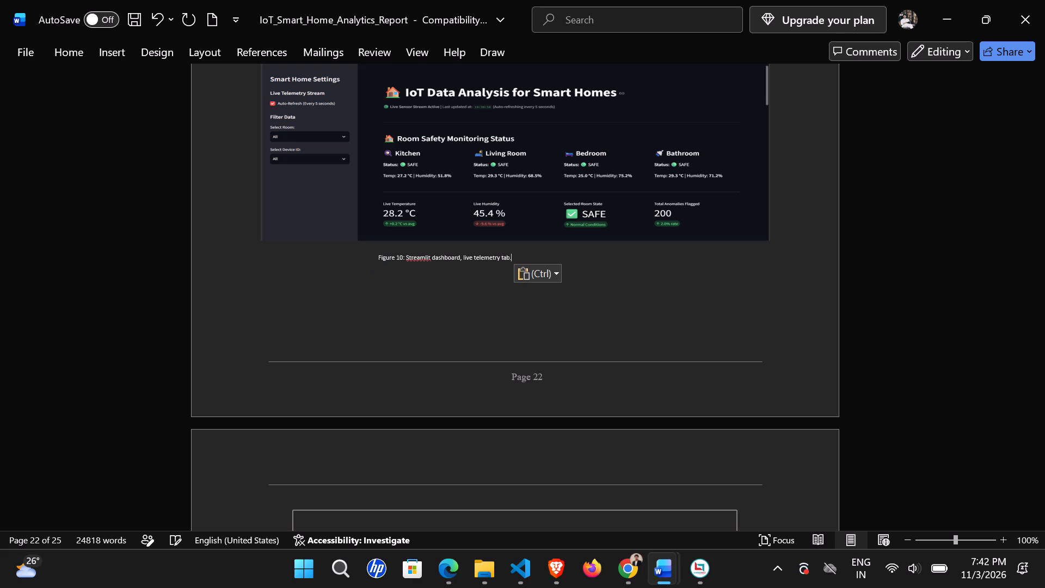
# Set the font size of the pasted Figure 10 caption to 10.
pyautogui.moveTo(536, 254); pyautogui.dragTo(411, 252)
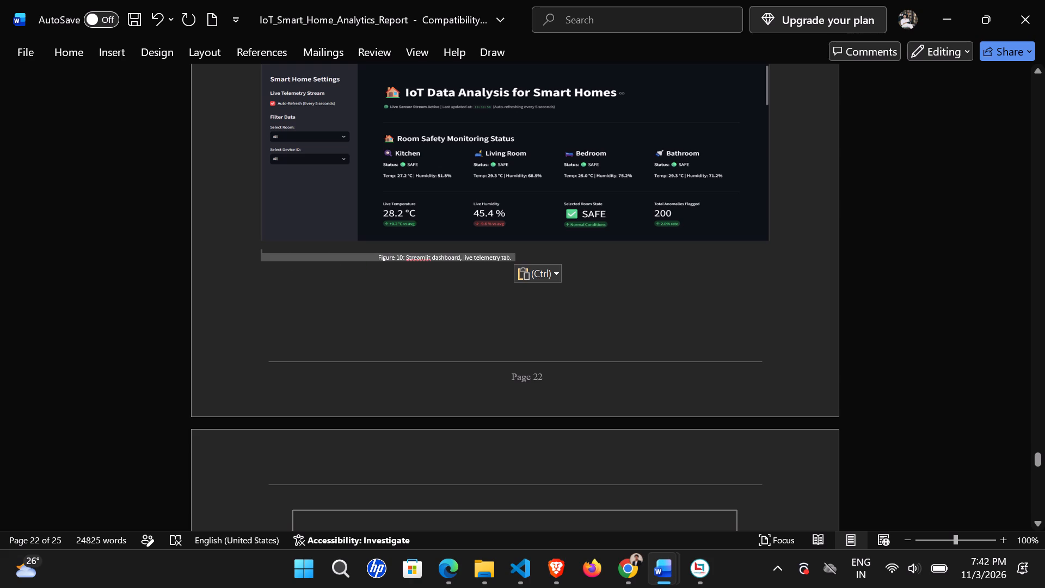
pyautogui.moveTo(411, 252); pyautogui.dragTo(384, 263)
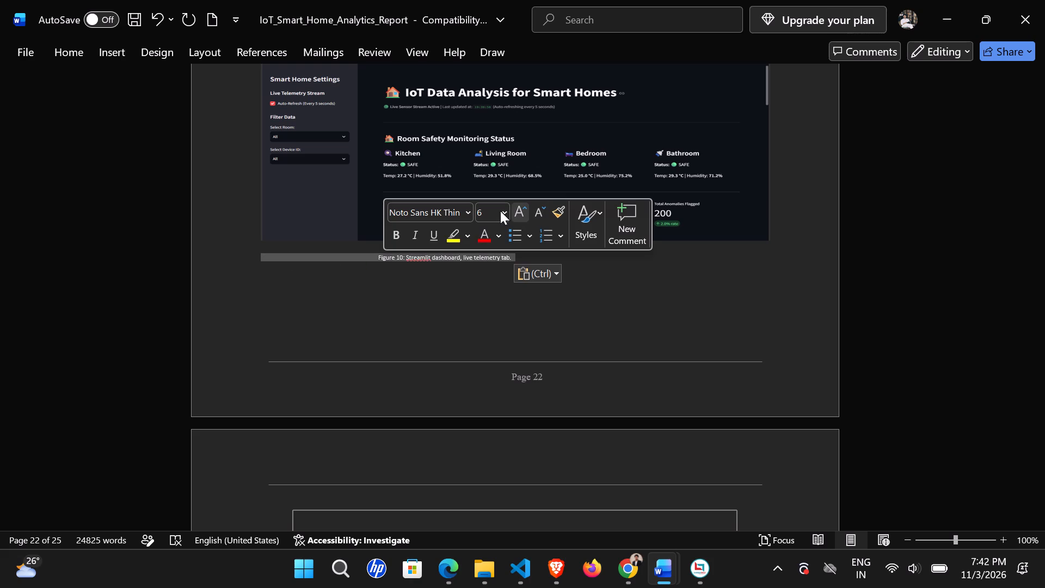
pyautogui.click(500, 211)
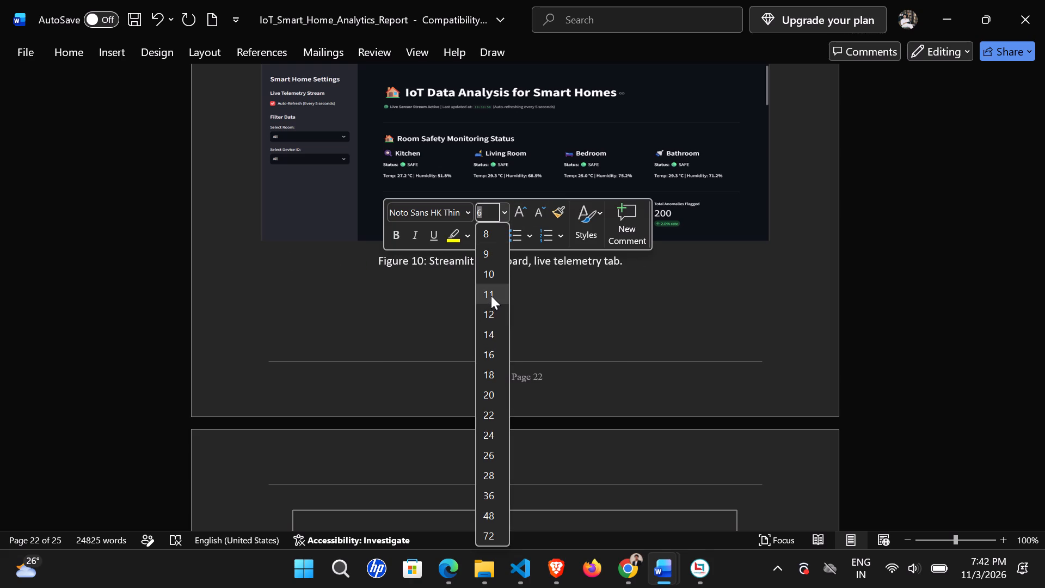
pyautogui.click(491, 280)
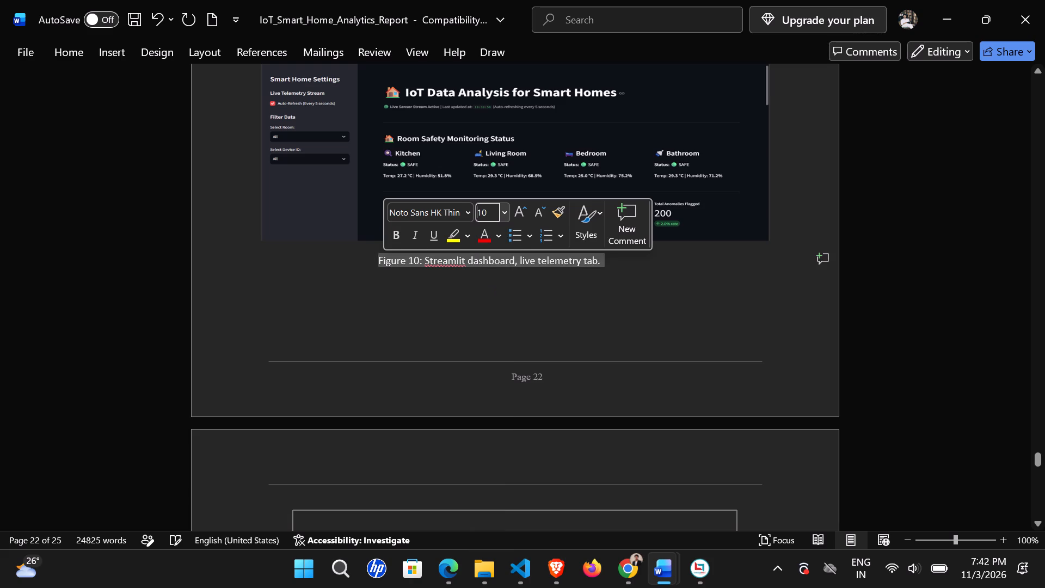
pyautogui.click(520, 292)
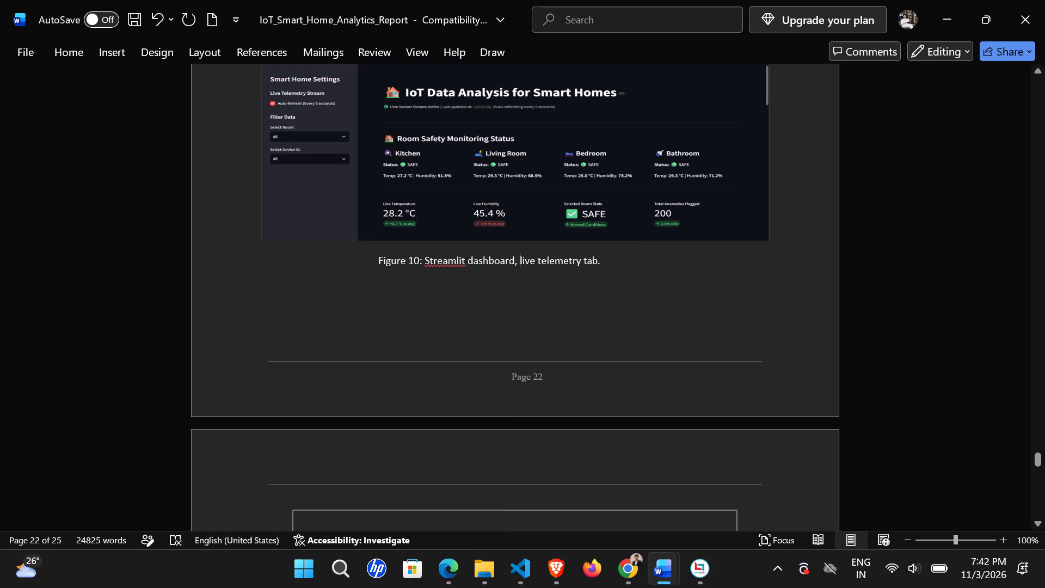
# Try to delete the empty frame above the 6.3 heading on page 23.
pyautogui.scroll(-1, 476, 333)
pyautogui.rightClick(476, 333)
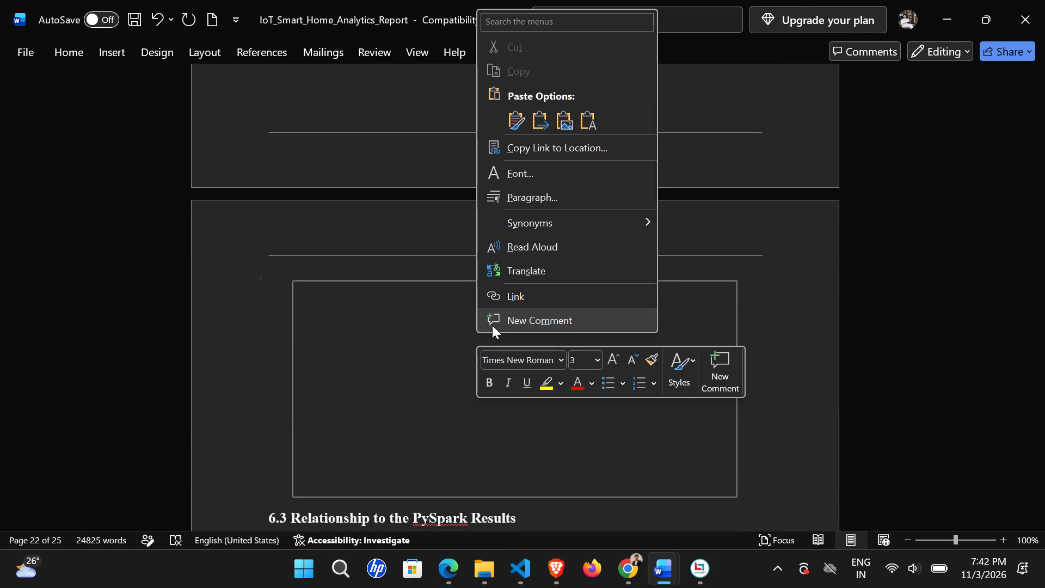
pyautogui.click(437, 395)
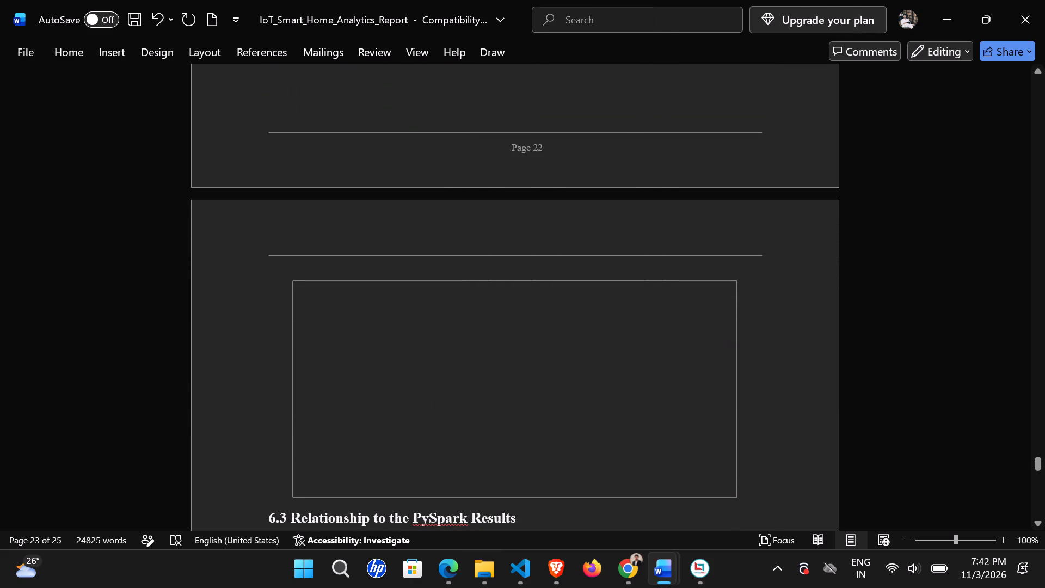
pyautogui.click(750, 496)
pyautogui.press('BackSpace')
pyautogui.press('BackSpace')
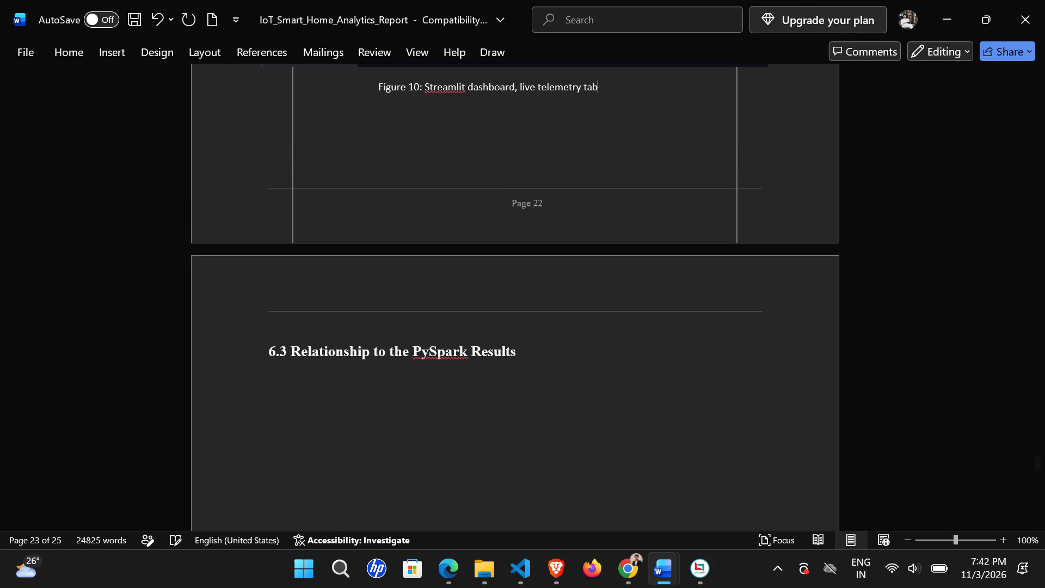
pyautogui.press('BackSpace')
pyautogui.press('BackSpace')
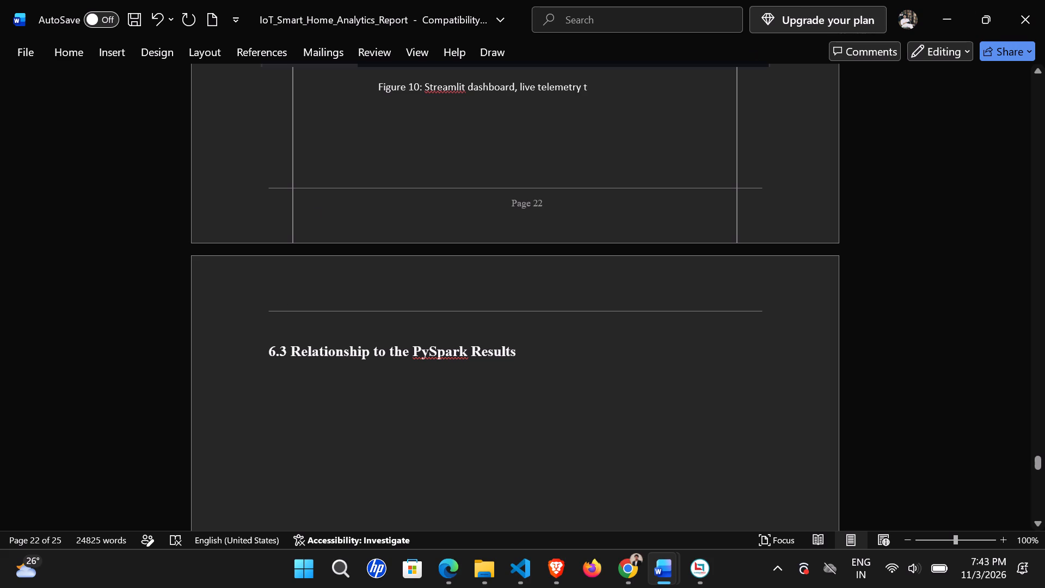
# Undo the recent edits on page 22 back through the Figure 10 caption, its indented lines and the dashboard image's height reduction.
pyautogui.hotkey('ctrl', 'z')
pyautogui.hotkey('ctrl', 'z')
pyautogui.hotkey('ctrl', 'z')
pyautogui.hotkey('ctrl', 'z')
pyautogui.hotkey('ctrl', 'z')
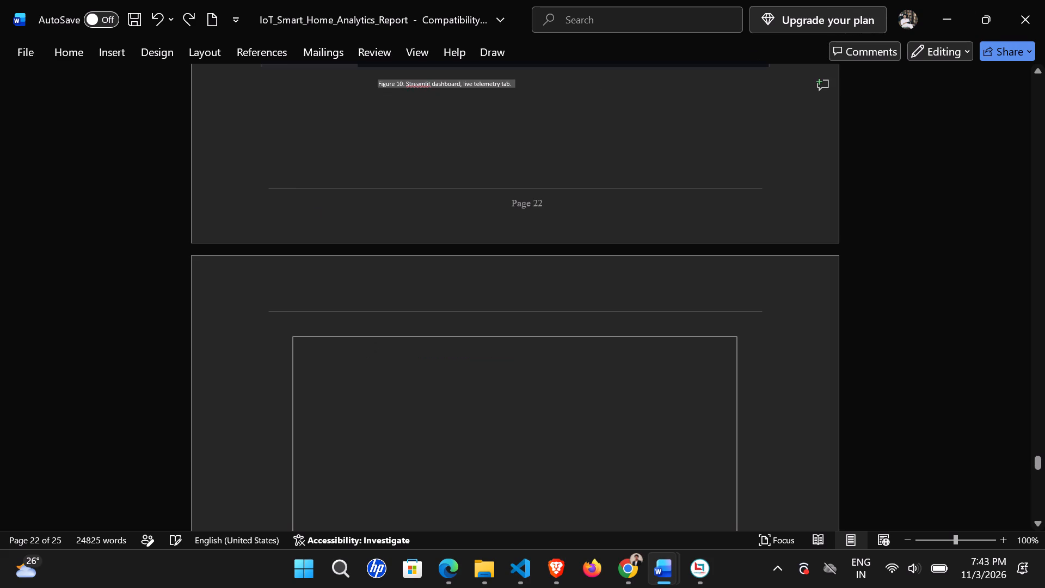
pyautogui.hotkey('ctrl', 'z')
pyautogui.hotkey('ctrl', 'z')
pyautogui.hotkey('ctrl', 'z')
pyautogui.hotkey('ctrl', 'z')
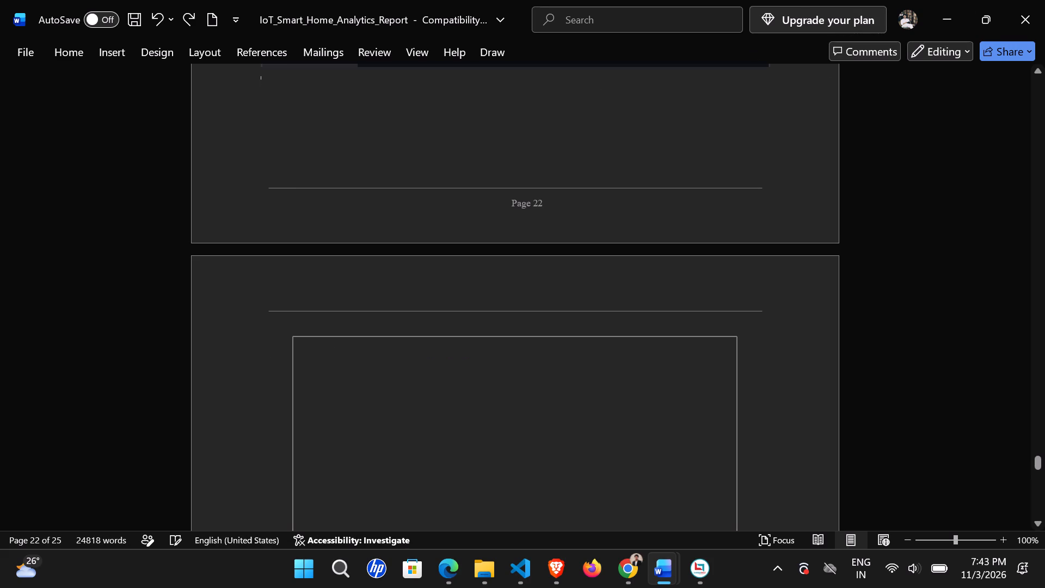
pyautogui.hotkey('ctrl', 'z')
pyautogui.hotkey('ctrl', 'z')
pyautogui.hotkey('ctrl', 'z')
pyautogui.hotkey('ctrl', 'z')
pyautogui.hotkey('ctrl', 'z')
pyautogui.hotkey('ctrl', 'z')
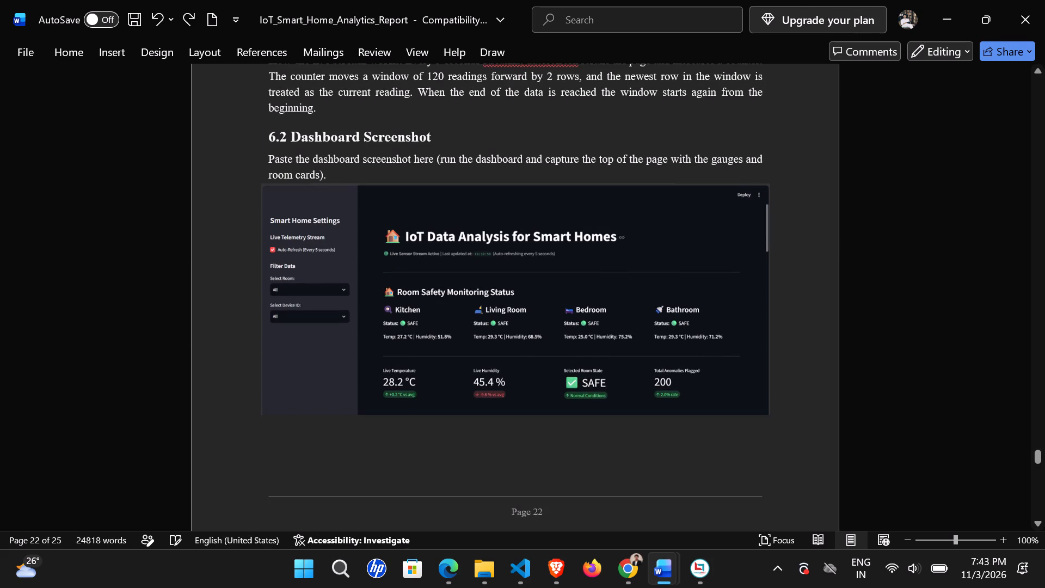
# Undo the stray deletion in the 6.3 heading and the earlier removal of the empty frame above it.
pyautogui.scroll(1, 165, 440)
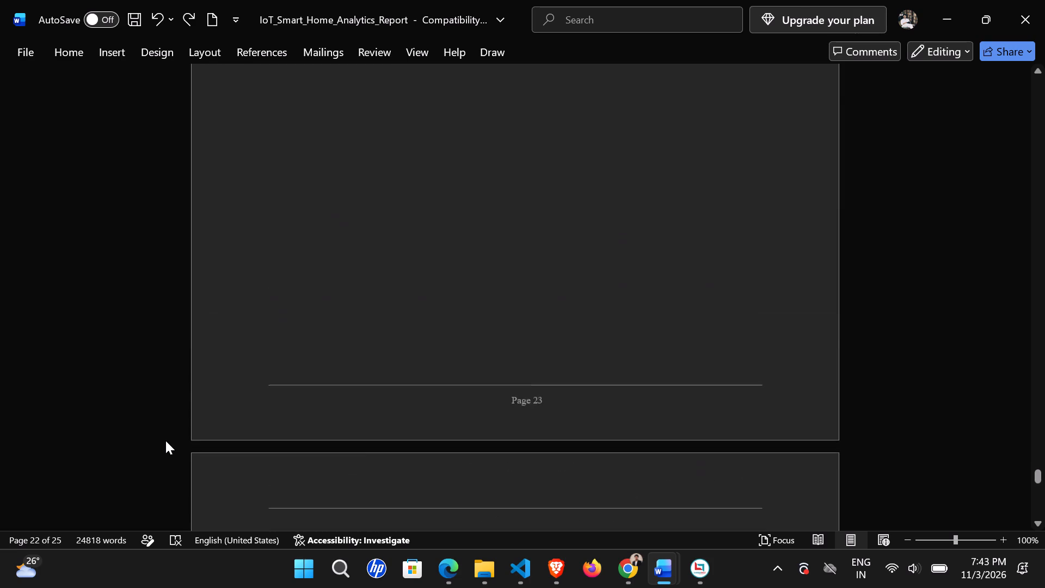
pyautogui.scroll(1, 165, 440)
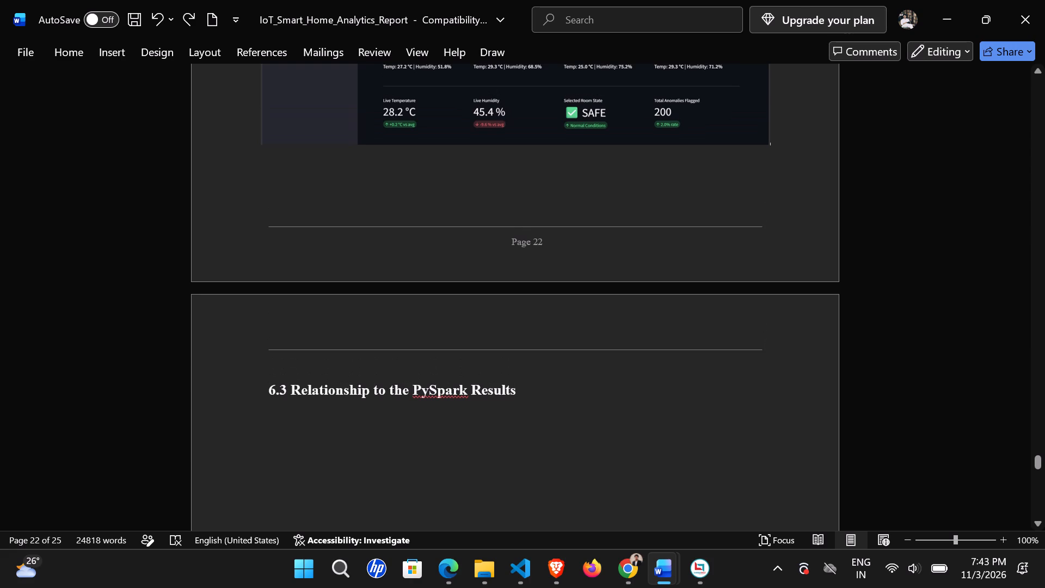
pyautogui.scroll(1, 165, 440)
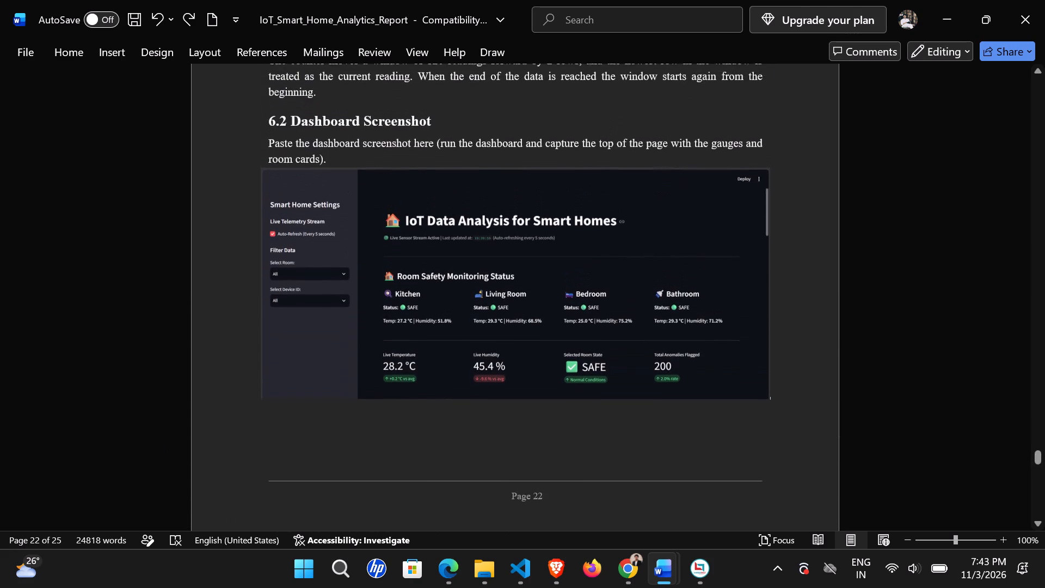
pyautogui.scroll(-1, 165, 440)
pyautogui.scroll(-1, 290, 459)
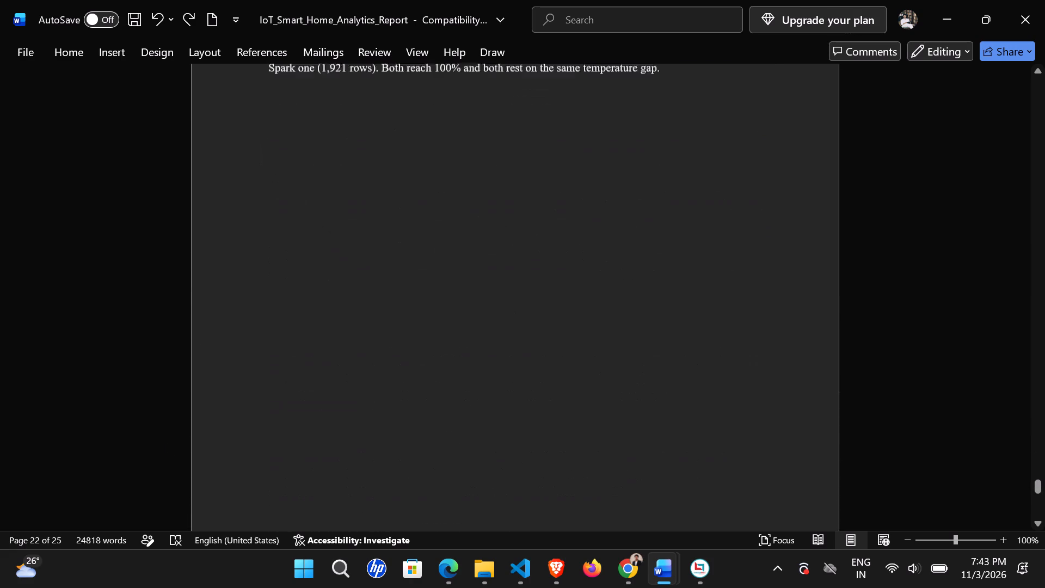
pyautogui.scroll(-1, 290, 459)
pyautogui.click(332, 316)
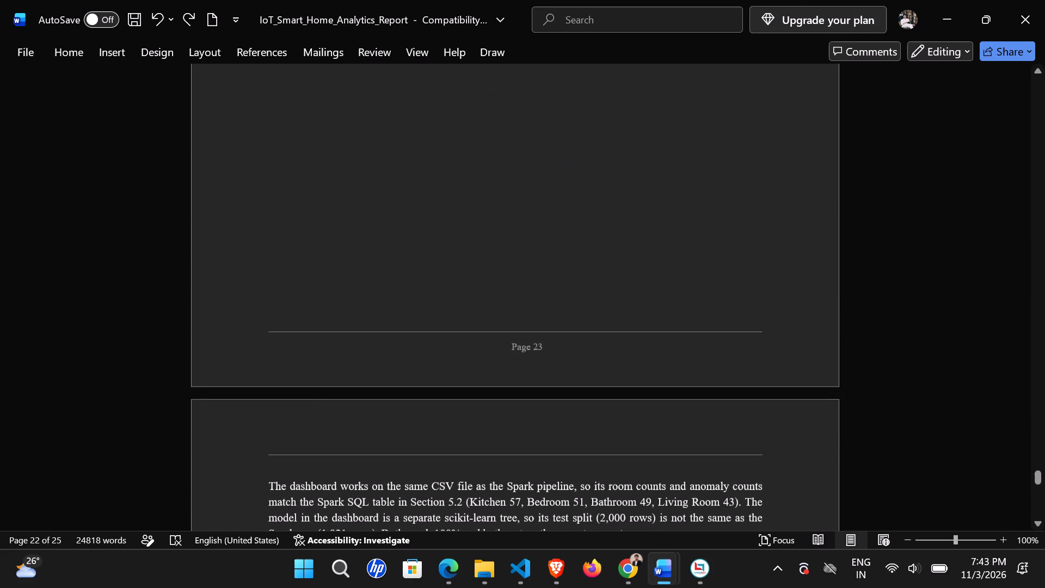
pyautogui.scroll(1, 332, 316)
pyautogui.click(339, 316)
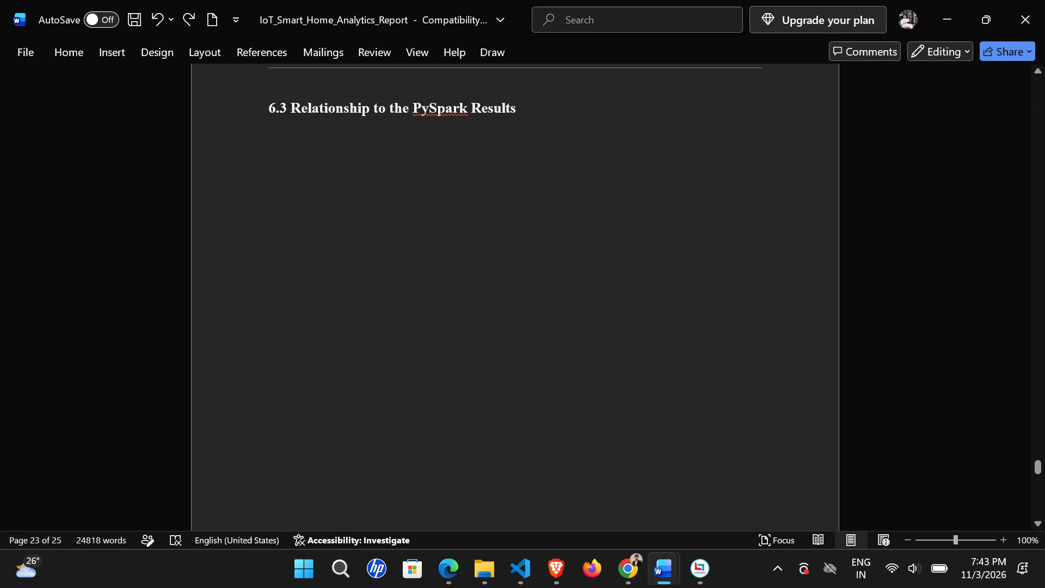
pyautogui.press('BackSpace')
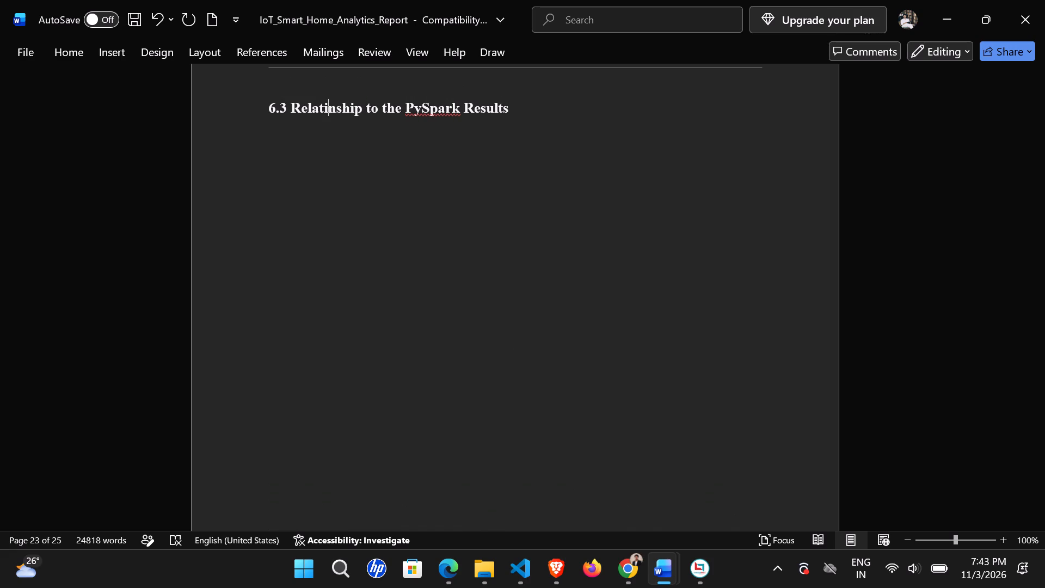
pyautogui.hotkey('ctrl', 'z')
pyautogui.hotkey('ctrl', 'z')
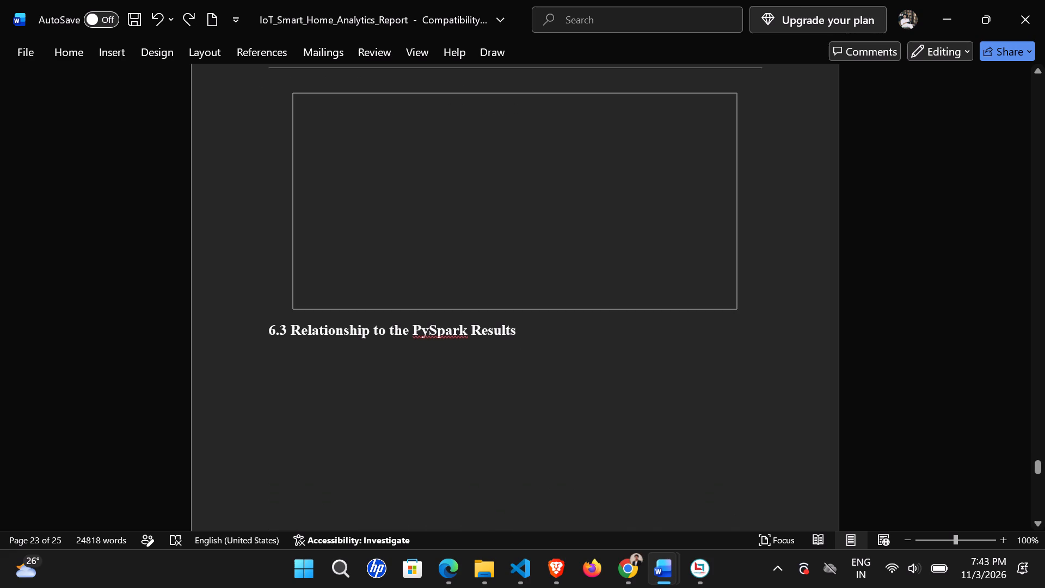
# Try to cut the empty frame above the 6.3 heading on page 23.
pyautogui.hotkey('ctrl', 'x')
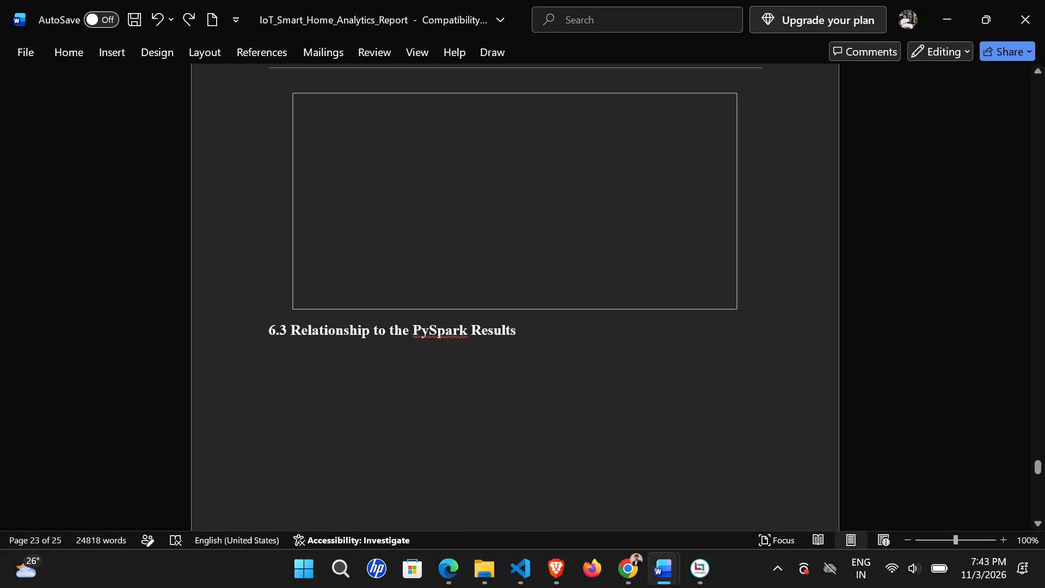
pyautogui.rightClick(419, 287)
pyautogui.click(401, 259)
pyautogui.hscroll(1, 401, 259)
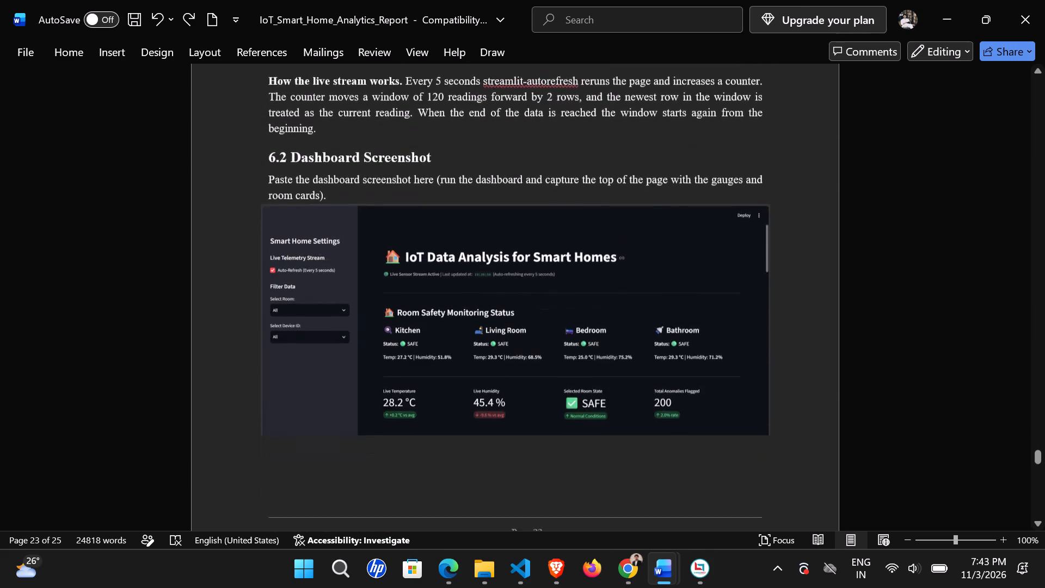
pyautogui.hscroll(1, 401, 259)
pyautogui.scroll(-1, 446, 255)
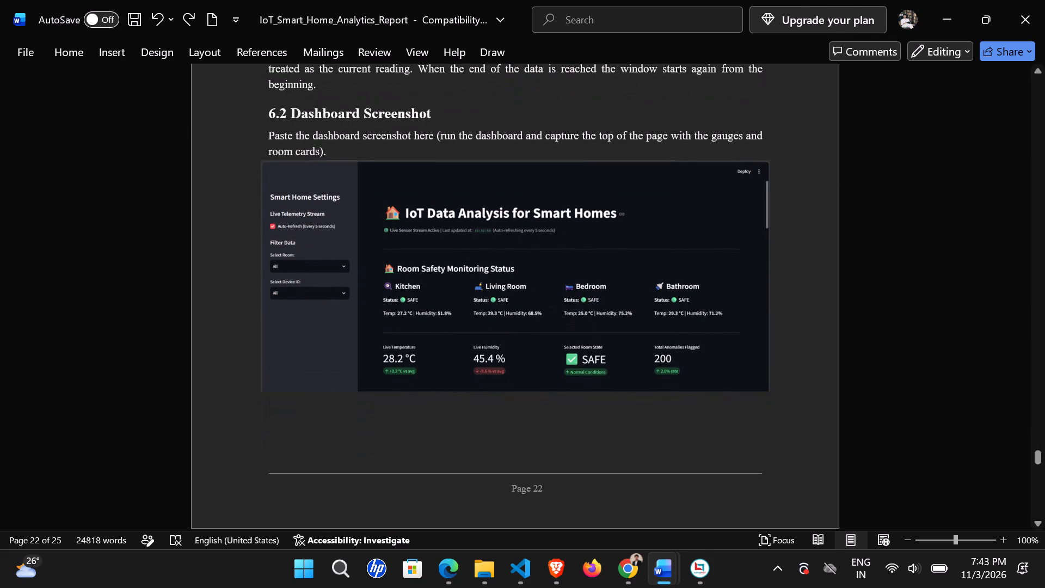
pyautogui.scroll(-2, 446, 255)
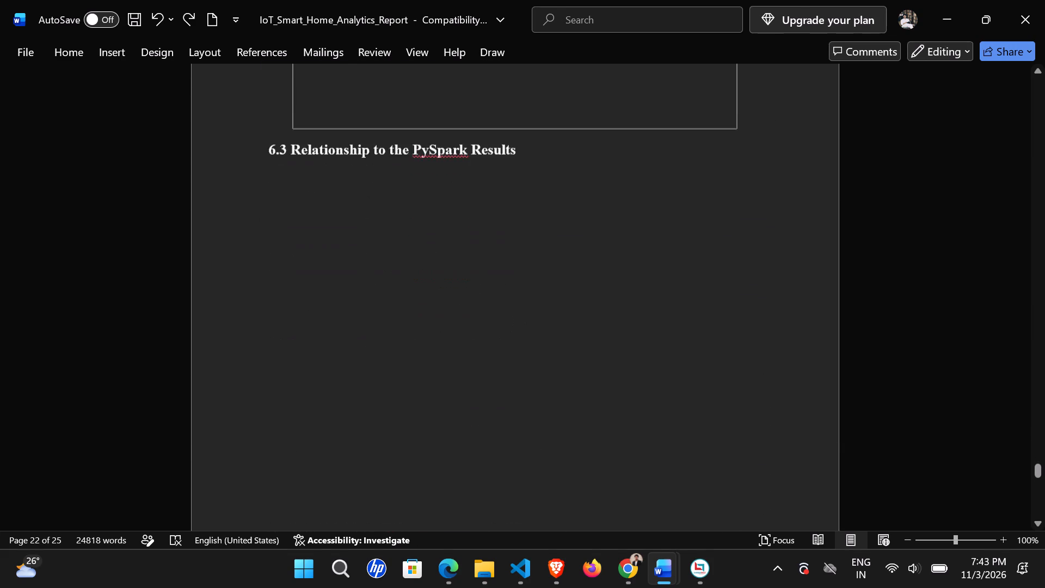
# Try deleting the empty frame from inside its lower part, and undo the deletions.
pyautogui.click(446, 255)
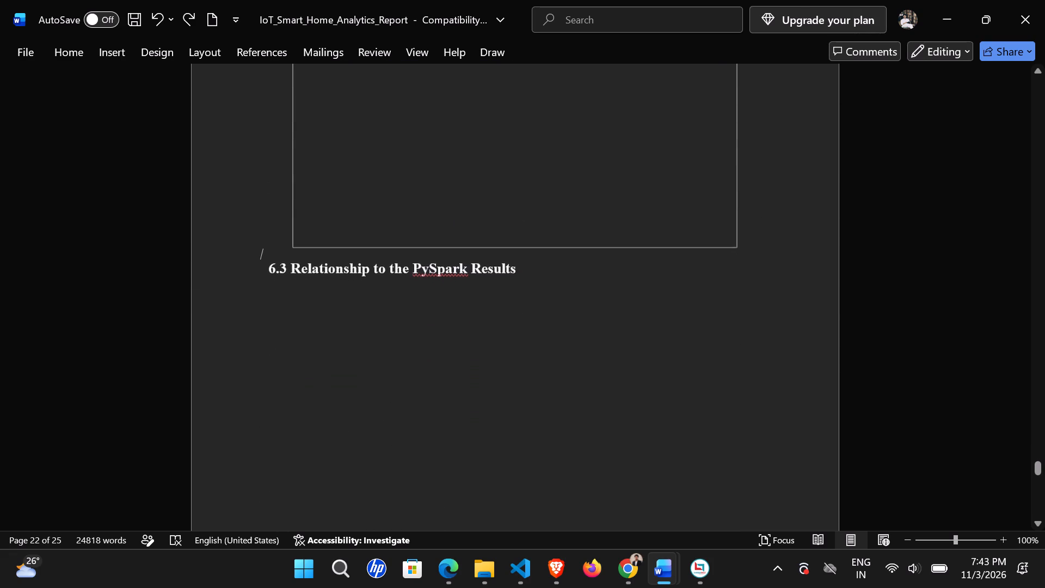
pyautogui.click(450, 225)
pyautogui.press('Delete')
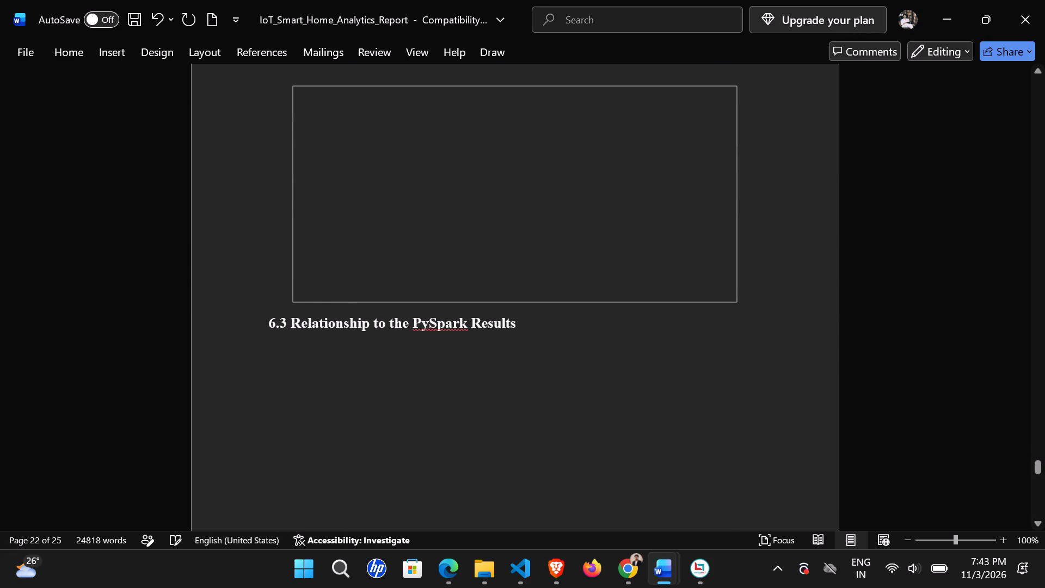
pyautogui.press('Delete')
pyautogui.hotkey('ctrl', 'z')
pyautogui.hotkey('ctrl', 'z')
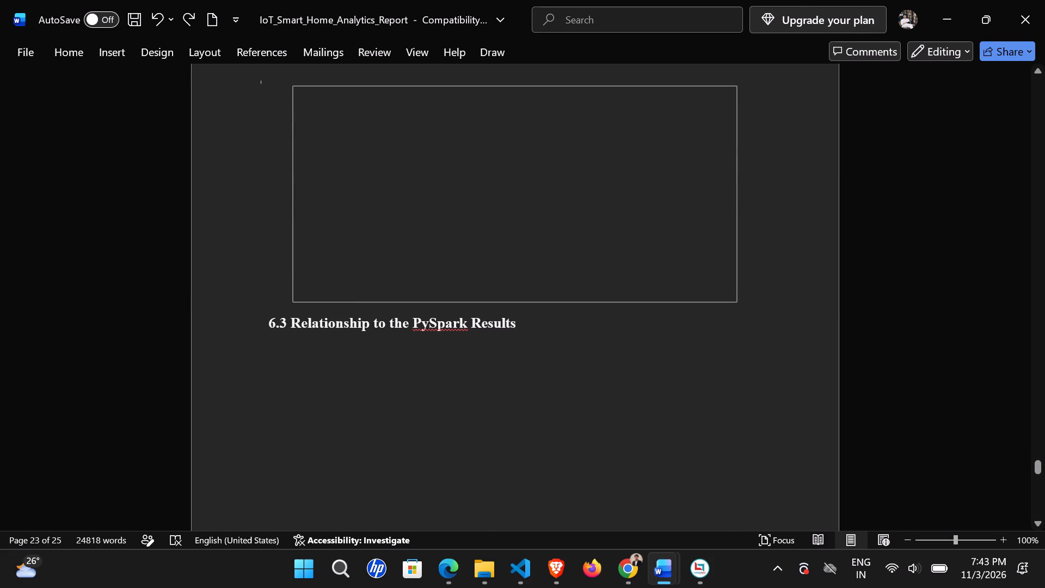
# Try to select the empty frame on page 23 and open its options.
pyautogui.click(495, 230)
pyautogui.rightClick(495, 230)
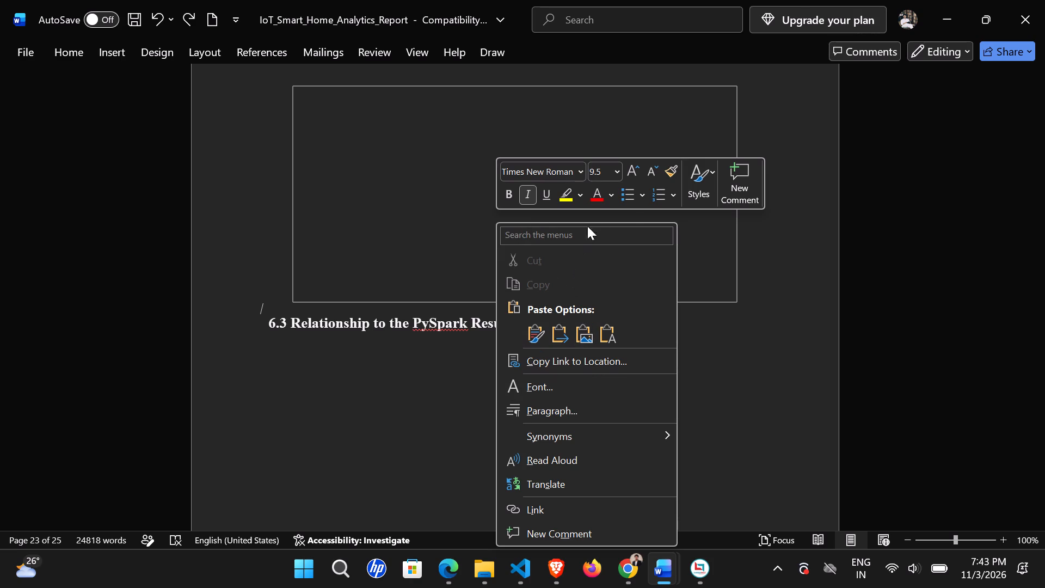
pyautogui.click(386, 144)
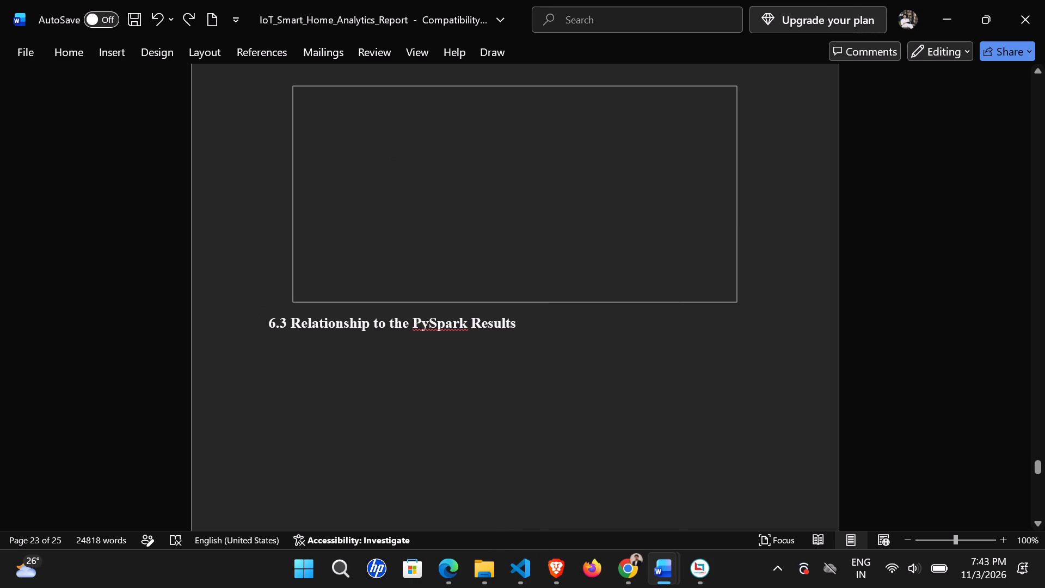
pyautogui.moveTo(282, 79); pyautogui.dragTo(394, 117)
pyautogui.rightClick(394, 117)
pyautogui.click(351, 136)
# Cut the heading "6.3 Relationship to the PySpark Results" from below the empty frame on page 23.
pyautogui.scroll(1, 351, 136)
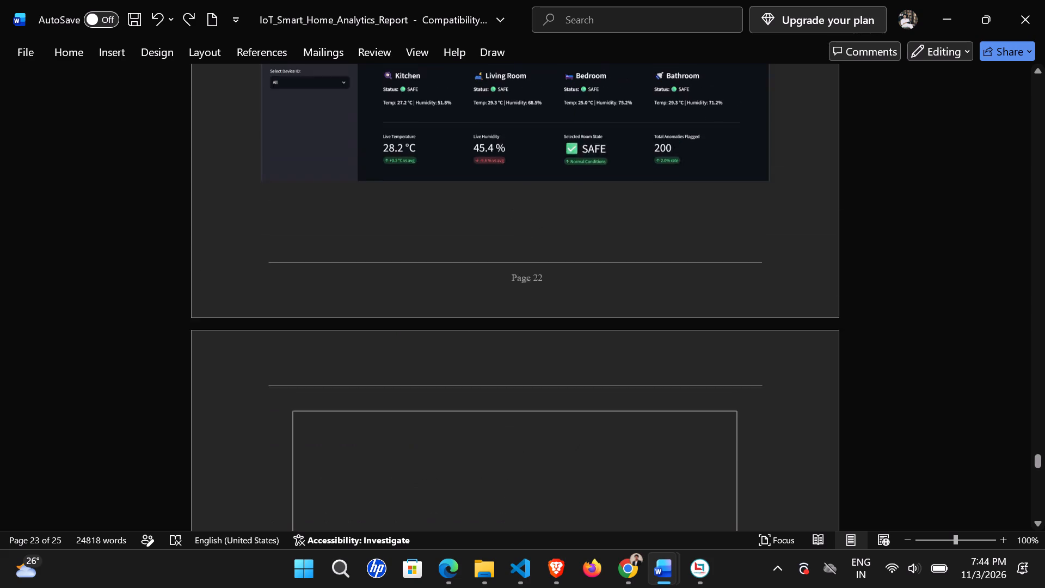
pyautogui.scroll(1, 351, 136)
pyautogui.scroll(-2, 351, 136)
pyautogui.scroll(1, 351, 136)
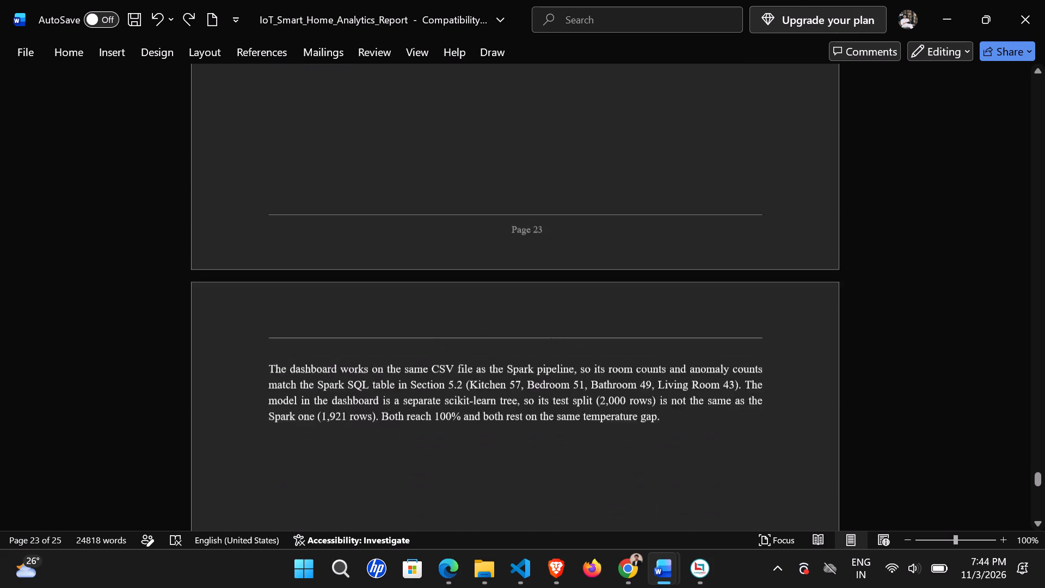
pyautogui.scroll(1, 351, 136)
pyautogui.moveTo(529, 243); pyautogui.dragTo(528, 243)
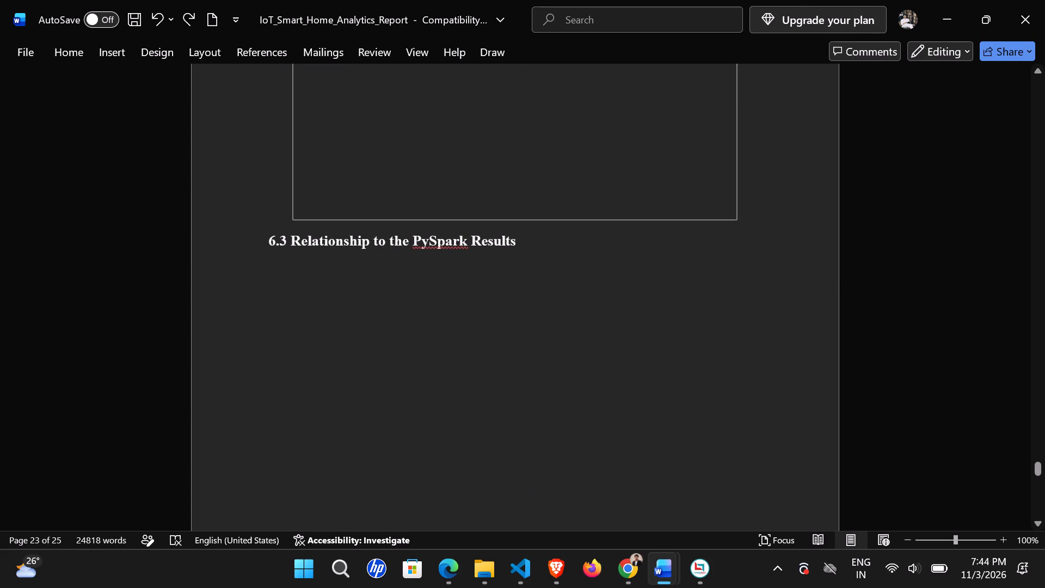
pyautogui.moveTo(528, 243); pyautogui.dragTo(237, 239)
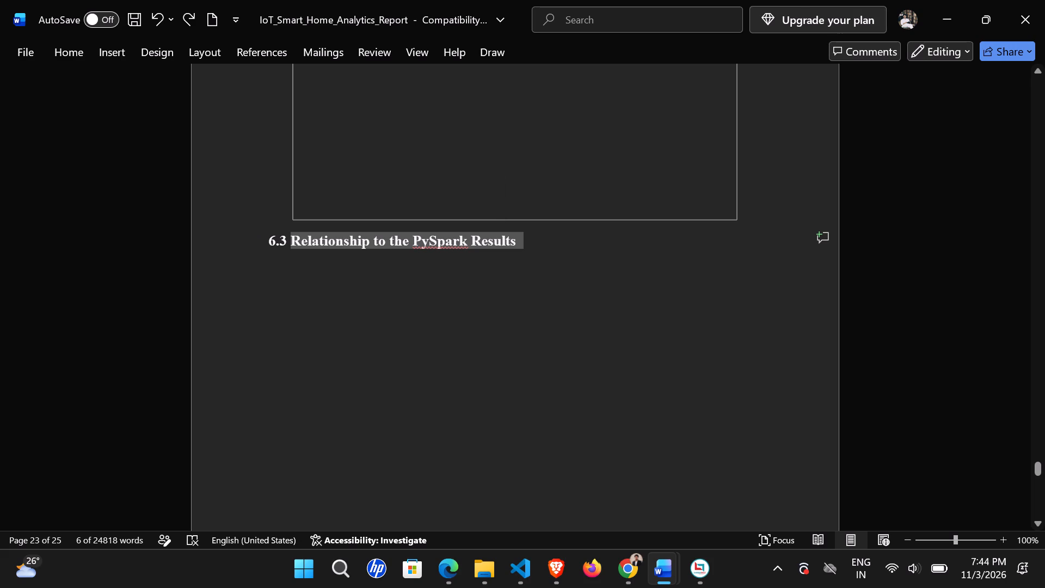
pyautogui.hotkey('ctrl', 'x')
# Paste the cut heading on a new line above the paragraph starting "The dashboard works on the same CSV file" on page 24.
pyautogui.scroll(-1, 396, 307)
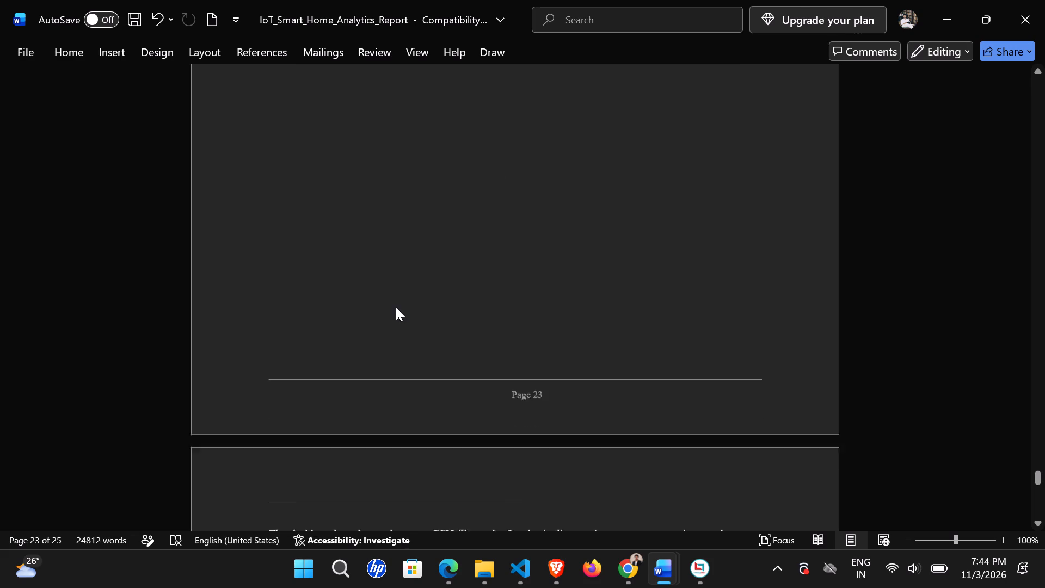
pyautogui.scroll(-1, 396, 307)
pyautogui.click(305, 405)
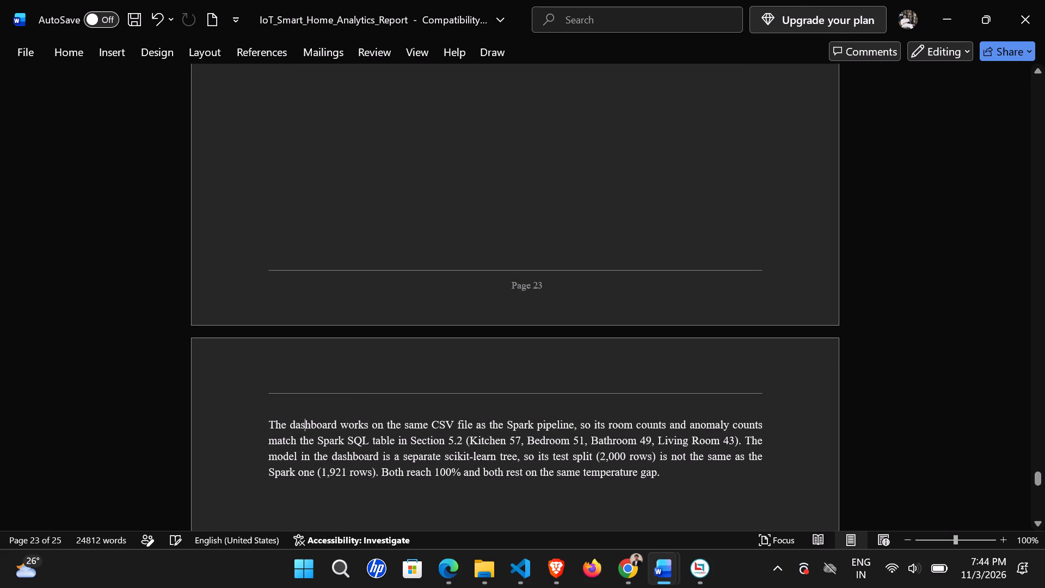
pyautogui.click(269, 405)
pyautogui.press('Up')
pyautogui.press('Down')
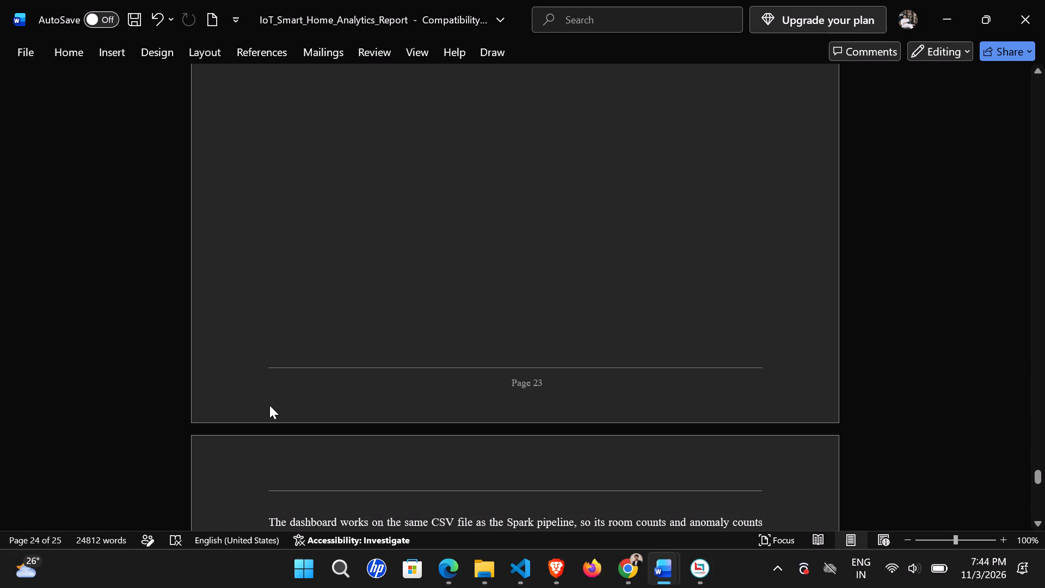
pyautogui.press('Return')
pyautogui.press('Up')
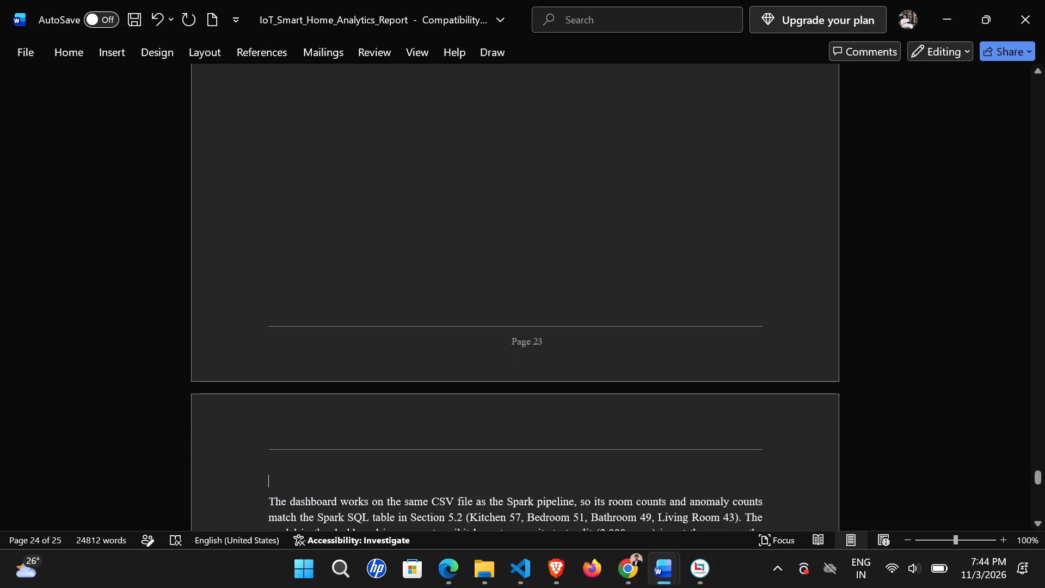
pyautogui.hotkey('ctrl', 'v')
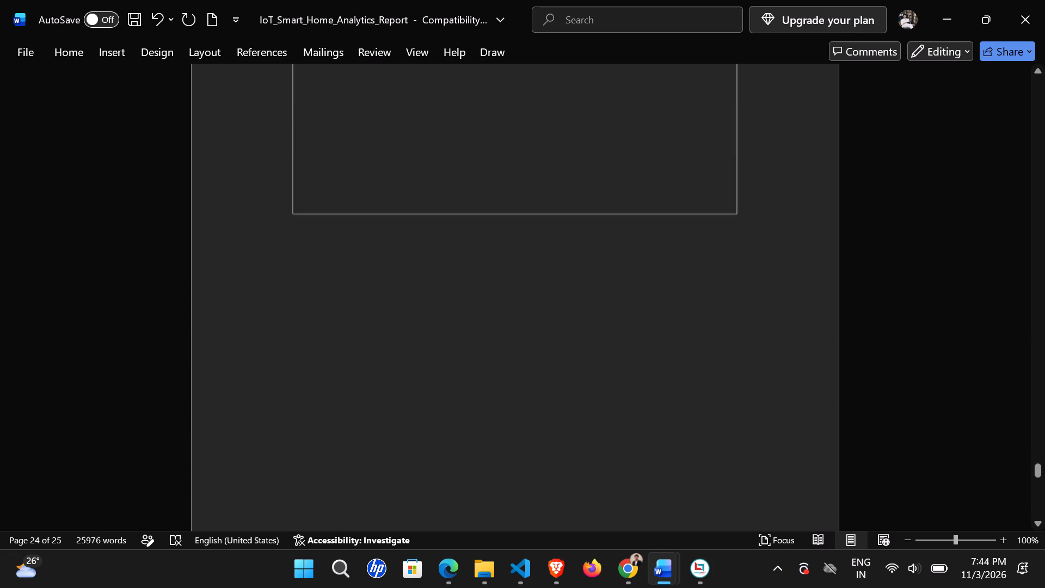
# Undo the heading paste and the preceding edits, back to before the Figure 10 caption was removed below the empty frame on page 23.
pyautogui.hotkey('ctrl', 'z')
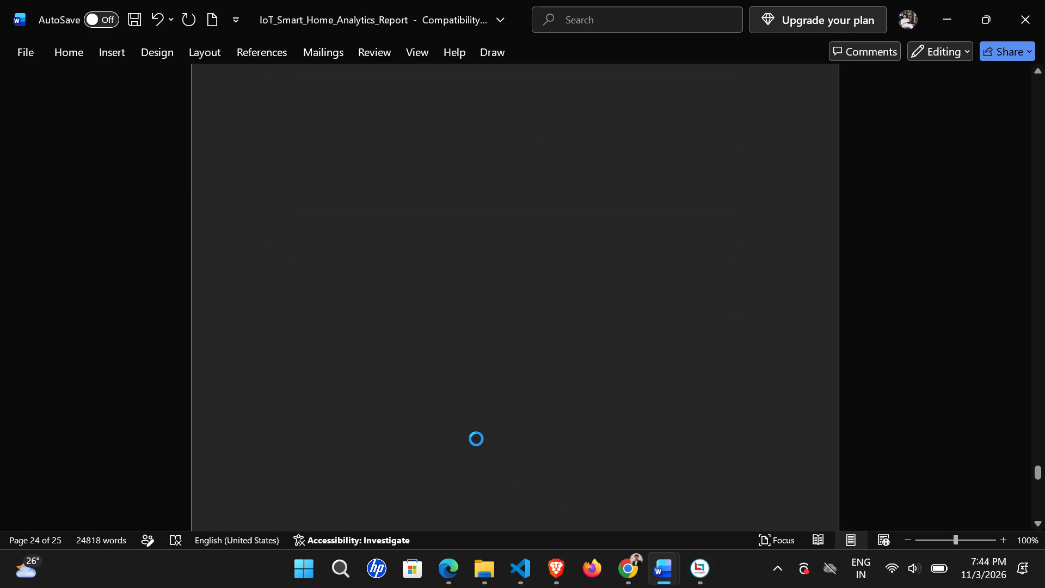
pyautogui.hotkey('ctrl', 'z')
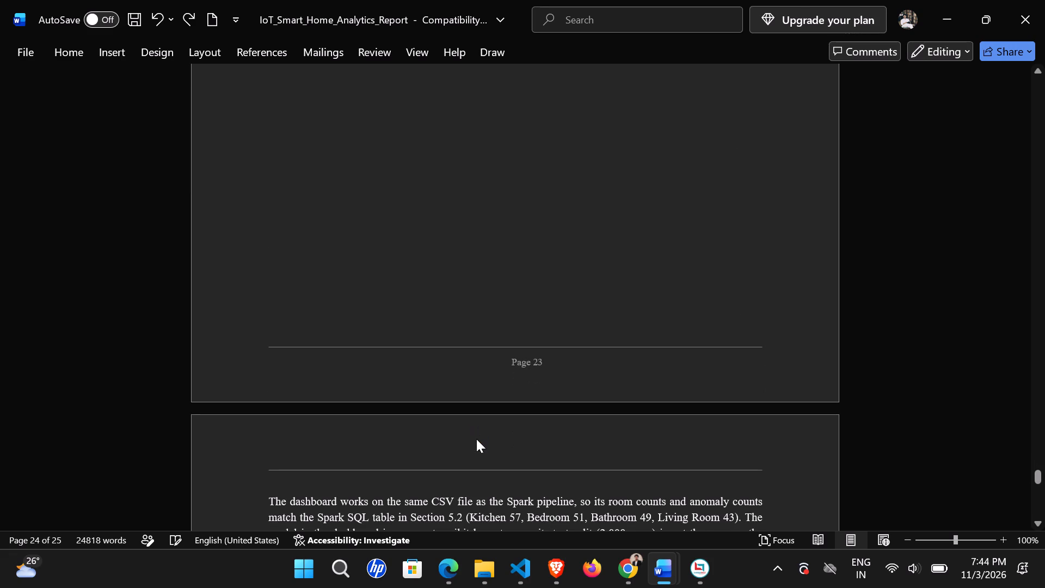
pyautogui.scroll(2, 476, 439)
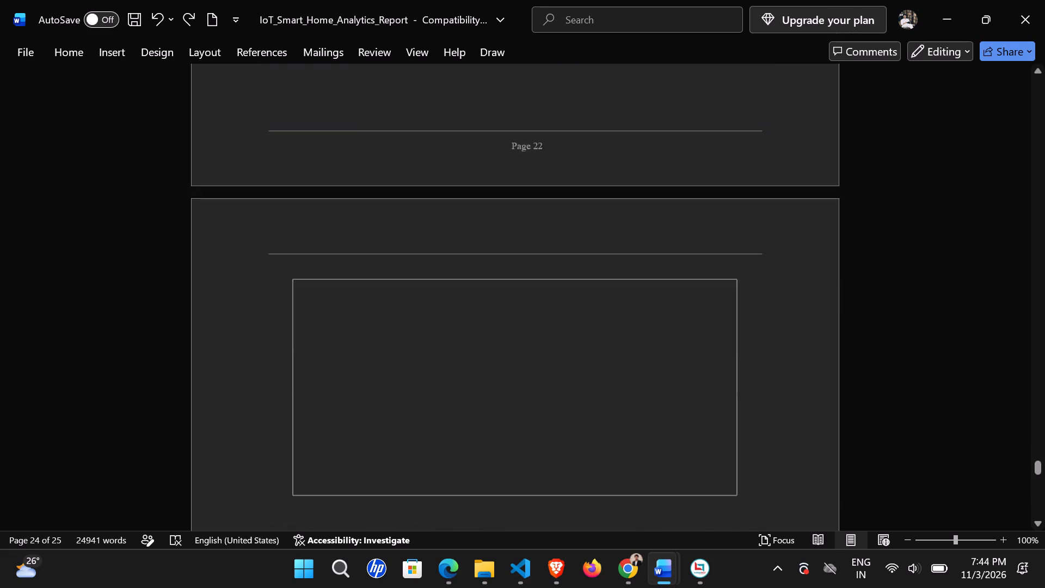
pyautogui.scroll(1, 476, 439)
pyautogui.hotkey('ctrl', 'z')
pyautogui.click(476, 439)
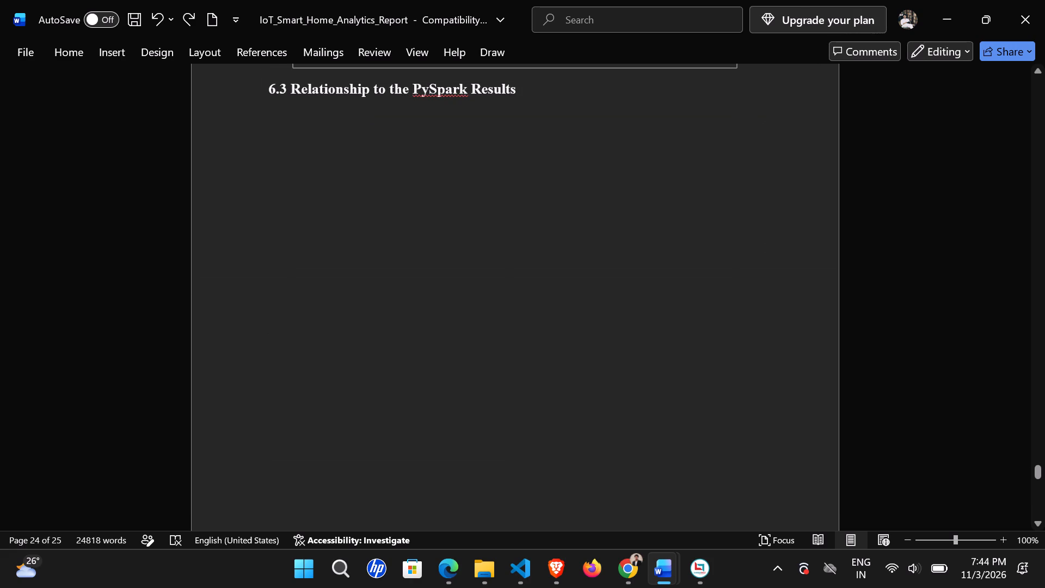
pyautogui.hotkey('ctrl', 'z')
pyautogui.hotkey('ctrl', 'z')
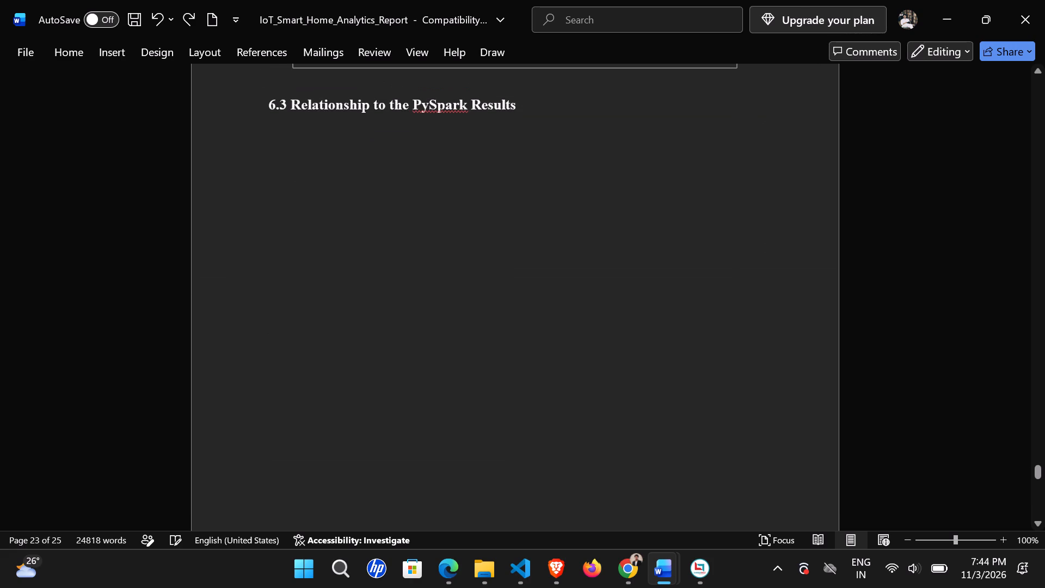
pyautogui.hotkey('ctrl', 'z')
pyautogui.hotkey('ctrl', 'z')
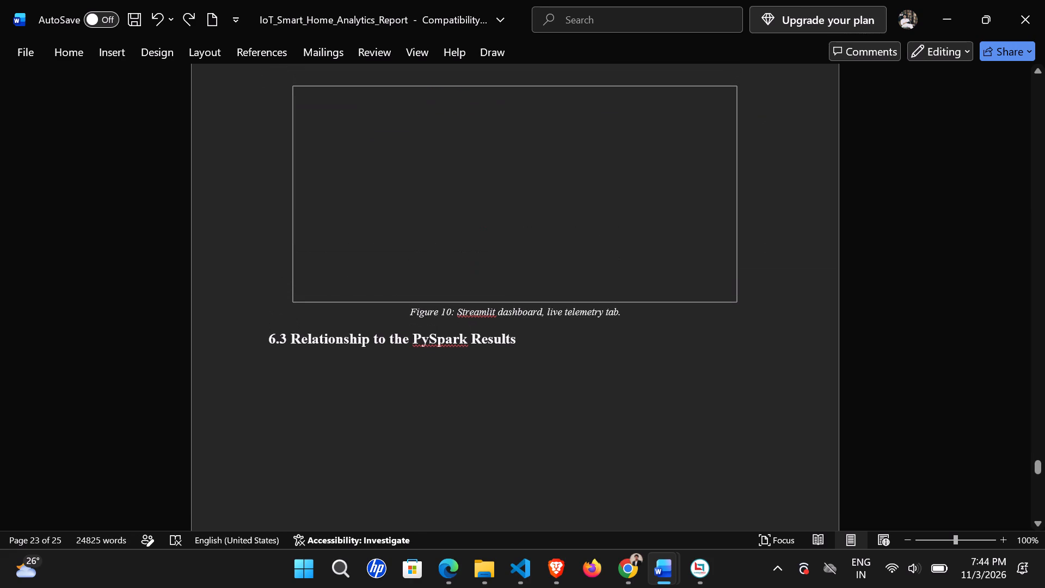
pyautogui.hotkey('ctrl', 'z')
# Move the heading "Relationship to the PySpark Results" from page 23 to a new line above the "The dashboard works" paragraph on page 24.
pyautogui.hscroll(1, 476, 439)
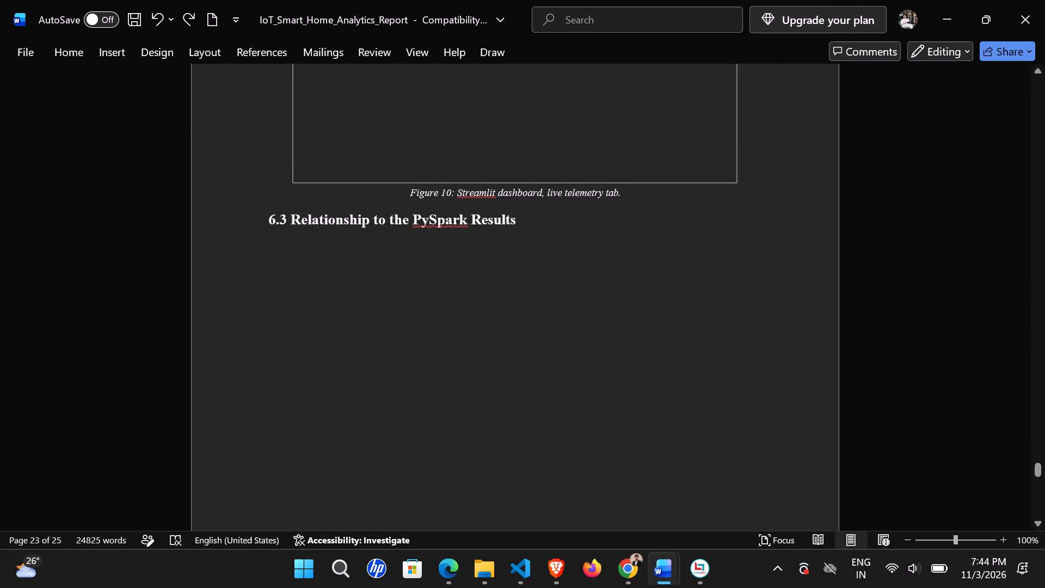
pyautogui.moveTo(532, 224); pyautogui.dragTo(257, 220)
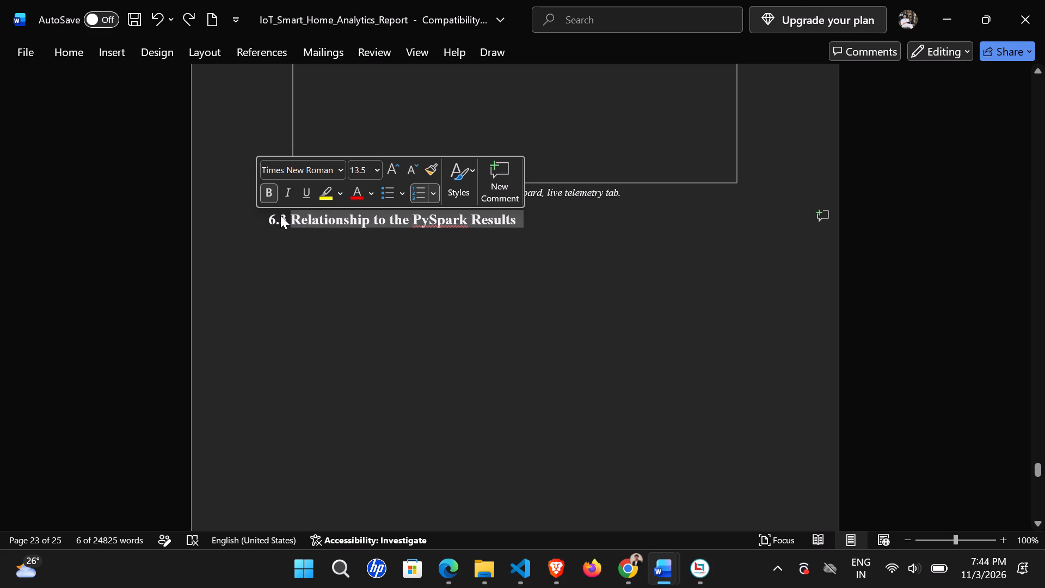
pyautogui.hotkey('ctrl', 'x')
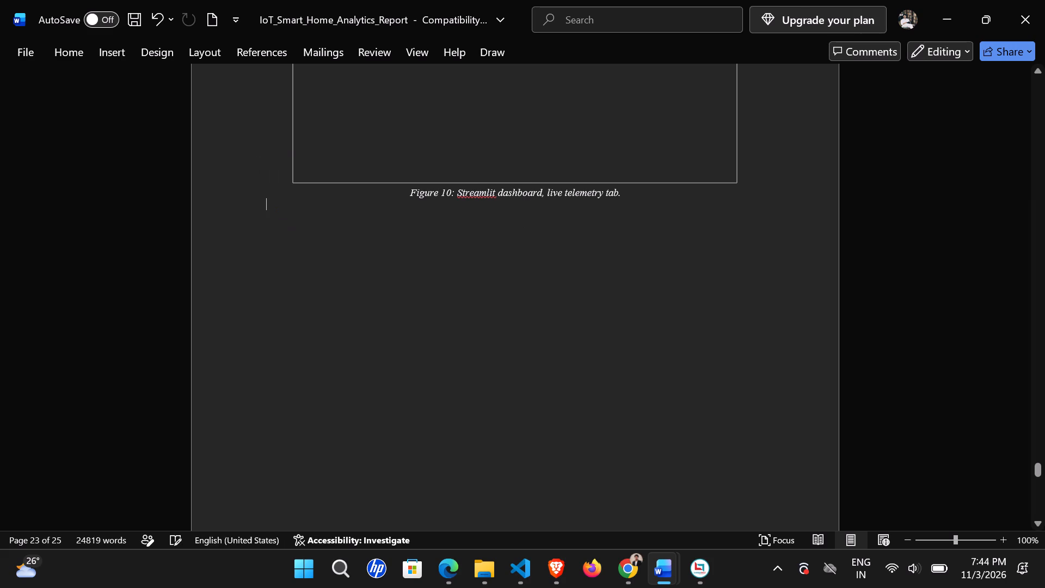
pyautogui.scroll(-1, 381, 300)
pyautogui.scroll(1, 381, 300)
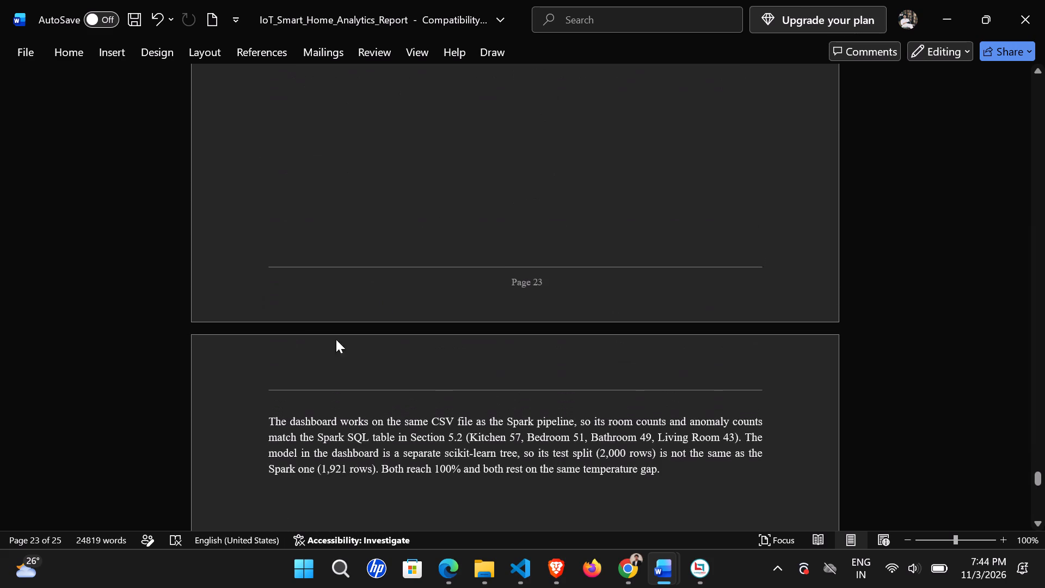
pyautogui.click(265, 422)
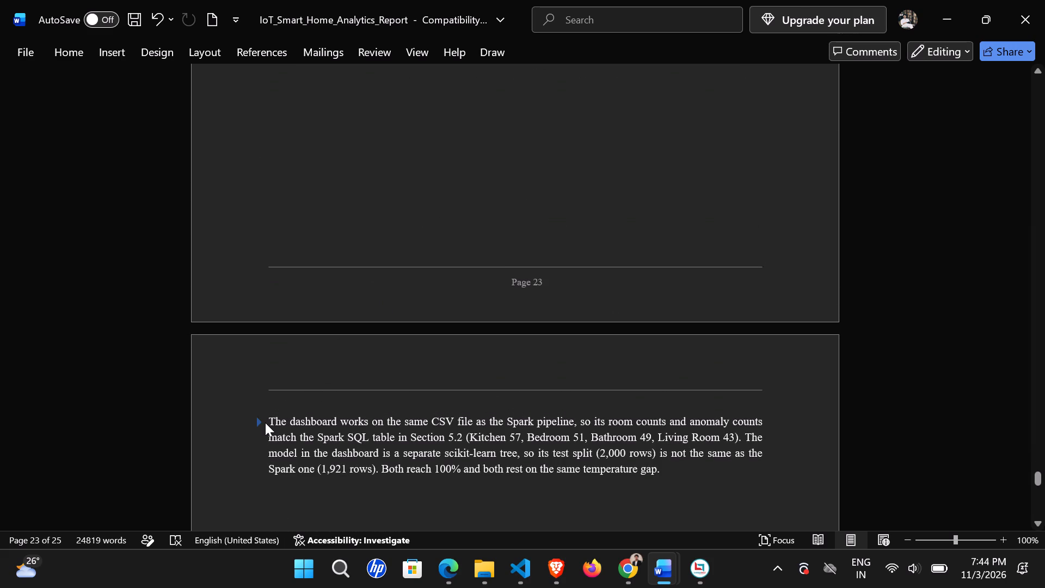
pyautogui.click(265, 422)
pyautogui.click(269, 419)
pyautogui.press('Return')
pyautogui.press('Up')
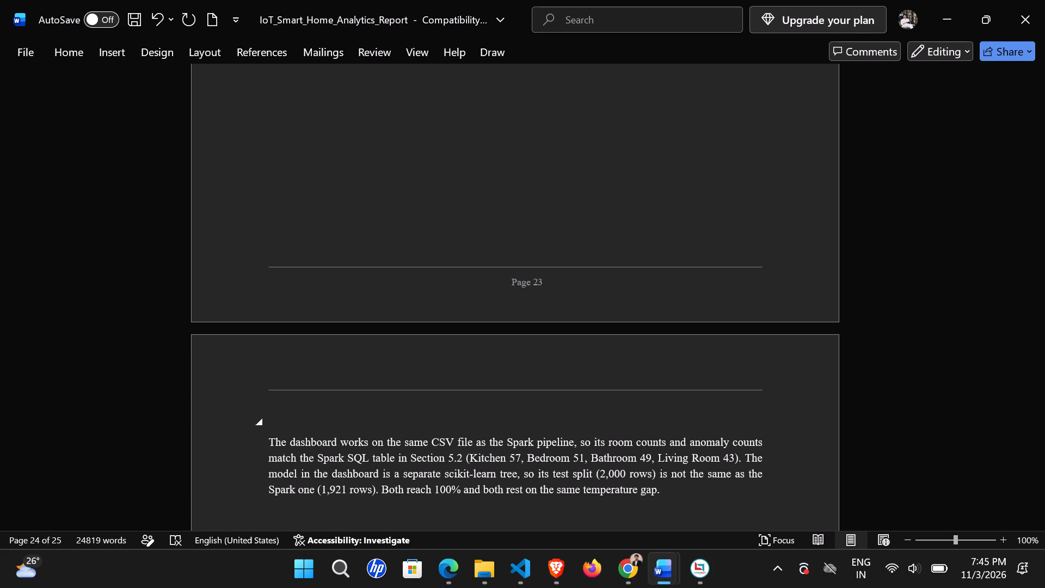
pyautogui.hotkey('ctrl', 'v')
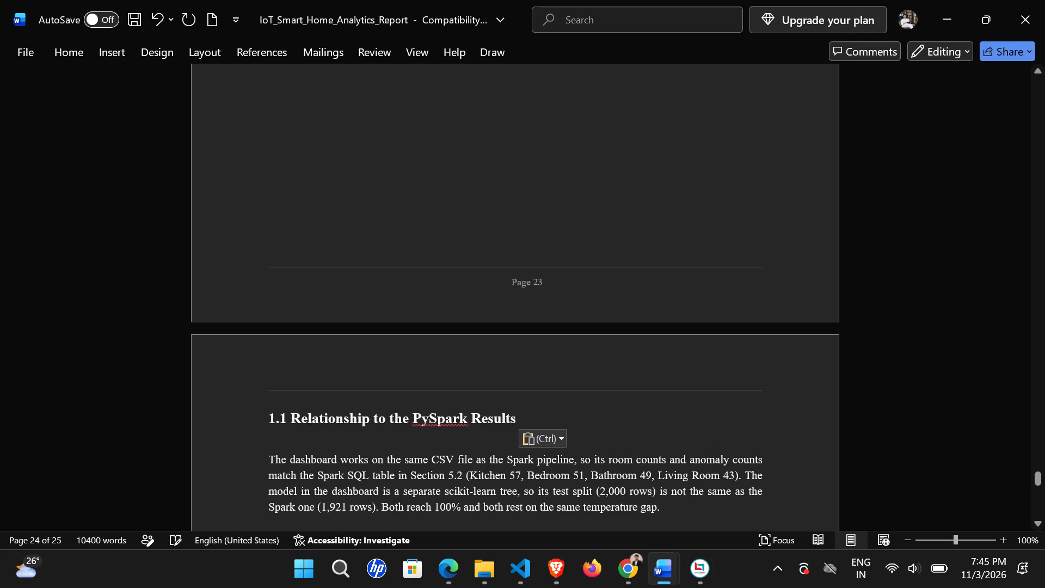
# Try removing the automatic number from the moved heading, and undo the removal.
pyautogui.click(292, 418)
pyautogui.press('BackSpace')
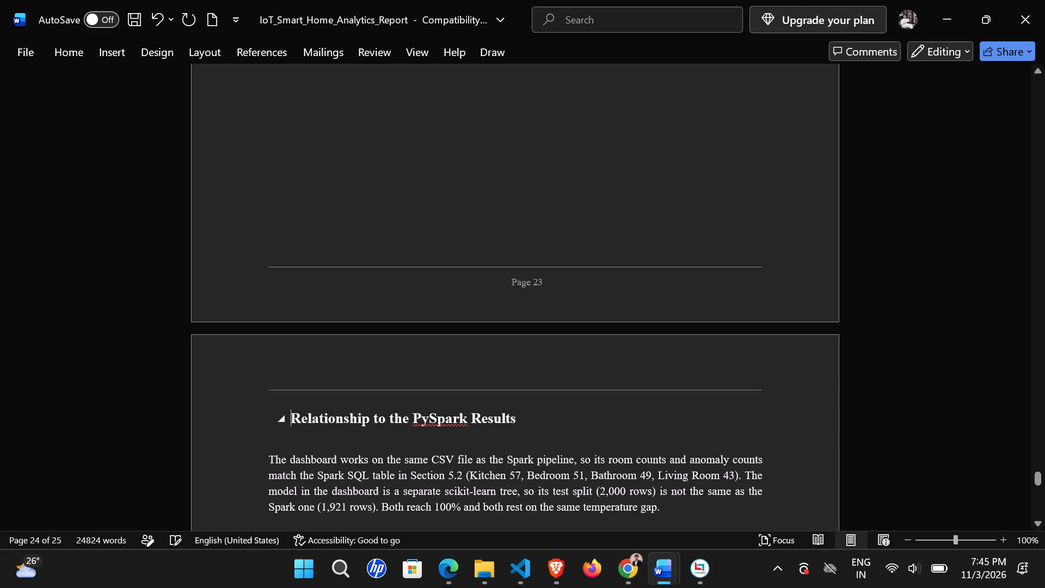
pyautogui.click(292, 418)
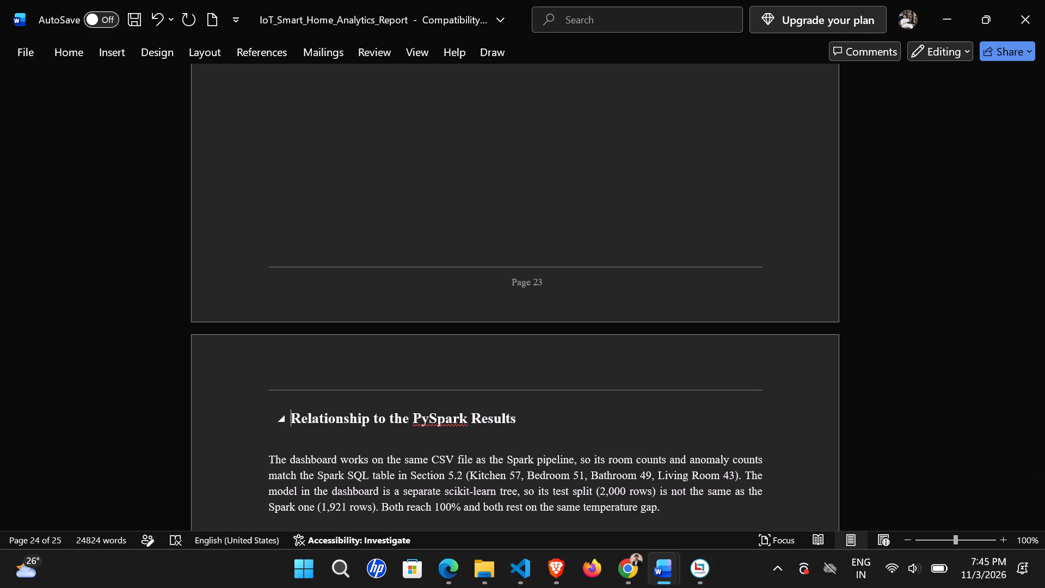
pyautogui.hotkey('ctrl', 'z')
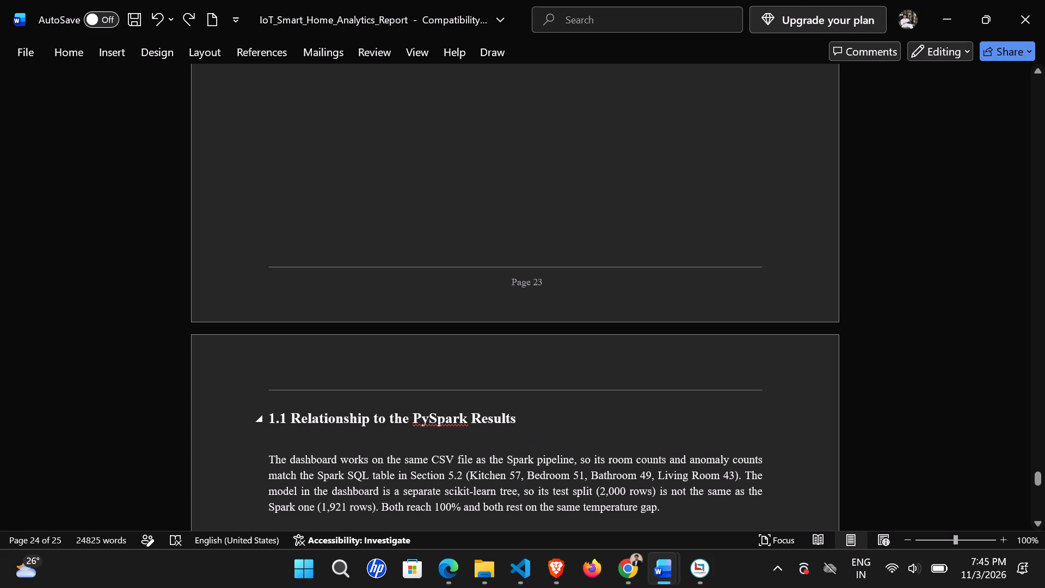
# Replace the moved heading's number with 6.3, followed by a tab gap before "Relationship to the PySpark Results".
pyautogui.press('Left')
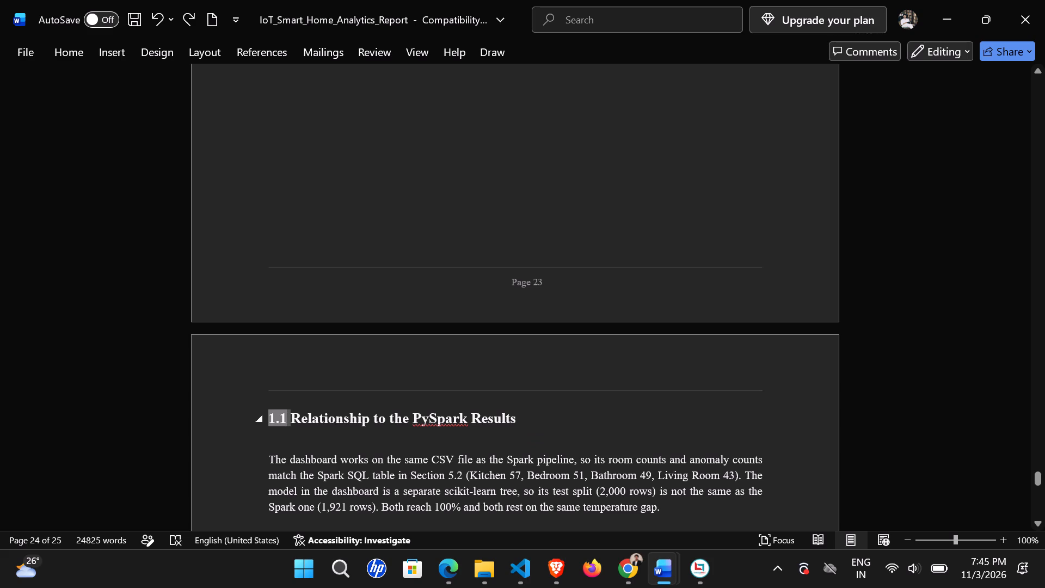
pyautogui.click(276, 415)
pyautogui.doubleClick(276, 415)
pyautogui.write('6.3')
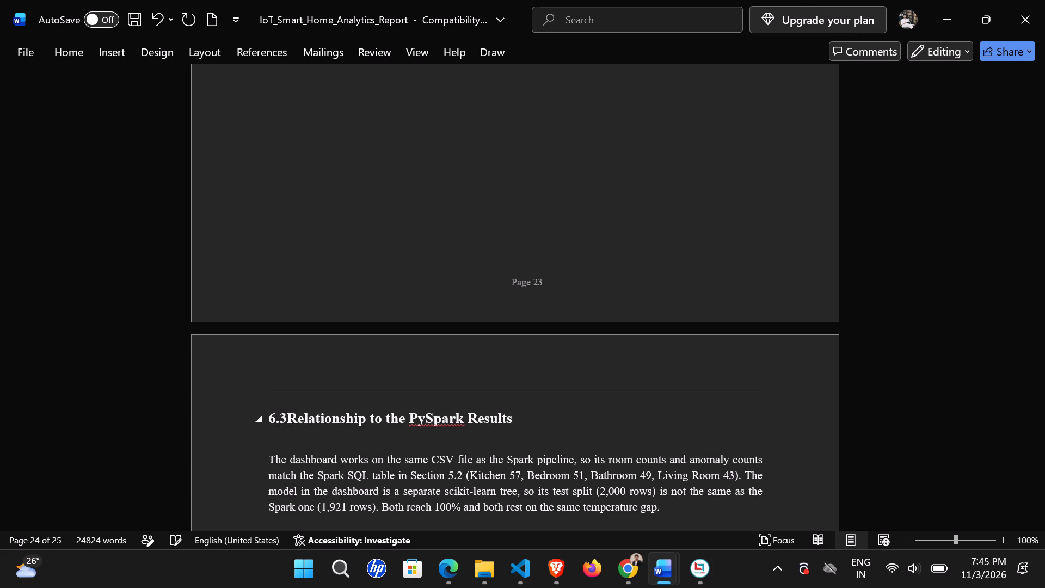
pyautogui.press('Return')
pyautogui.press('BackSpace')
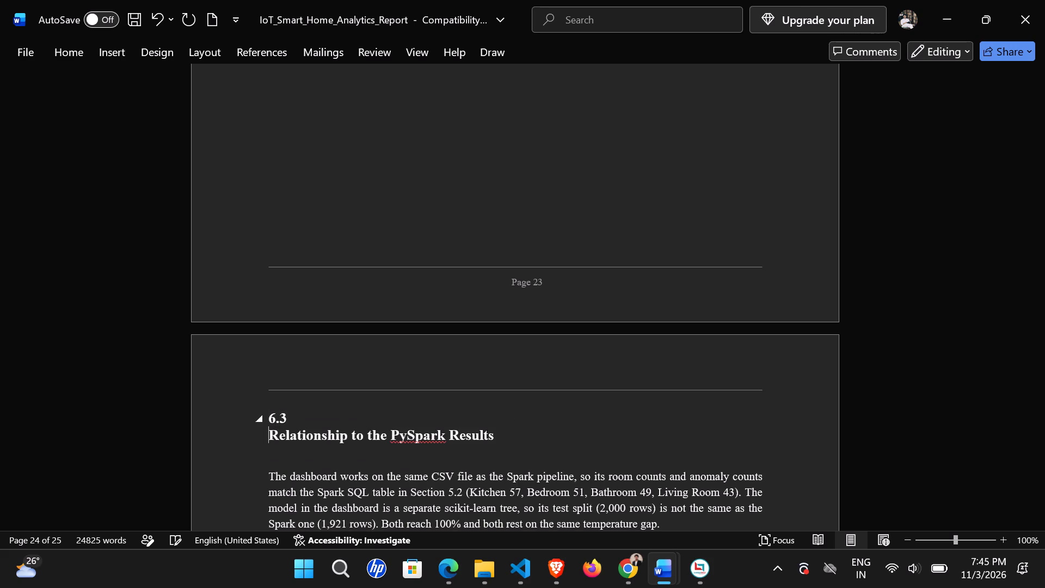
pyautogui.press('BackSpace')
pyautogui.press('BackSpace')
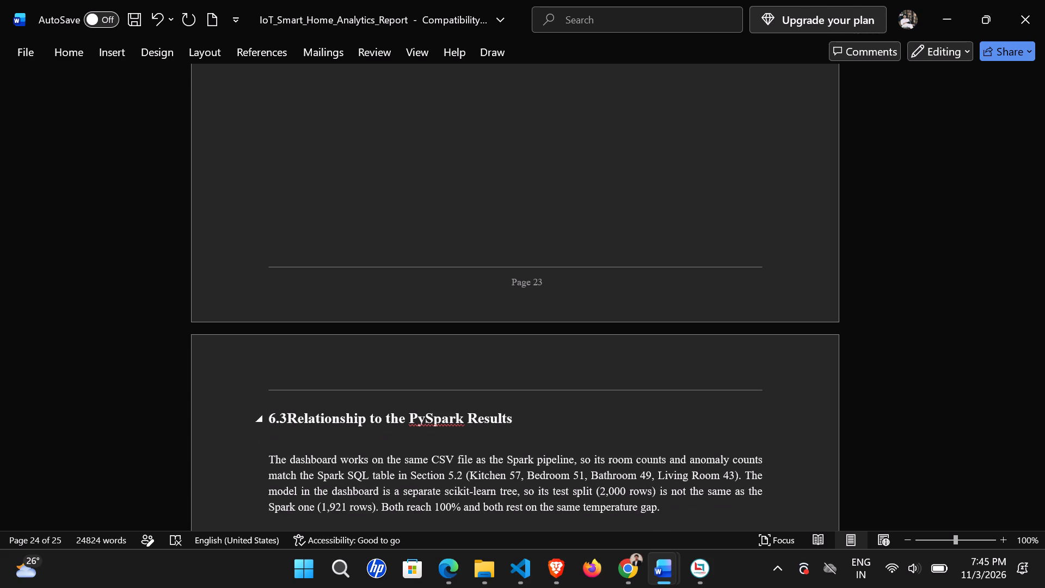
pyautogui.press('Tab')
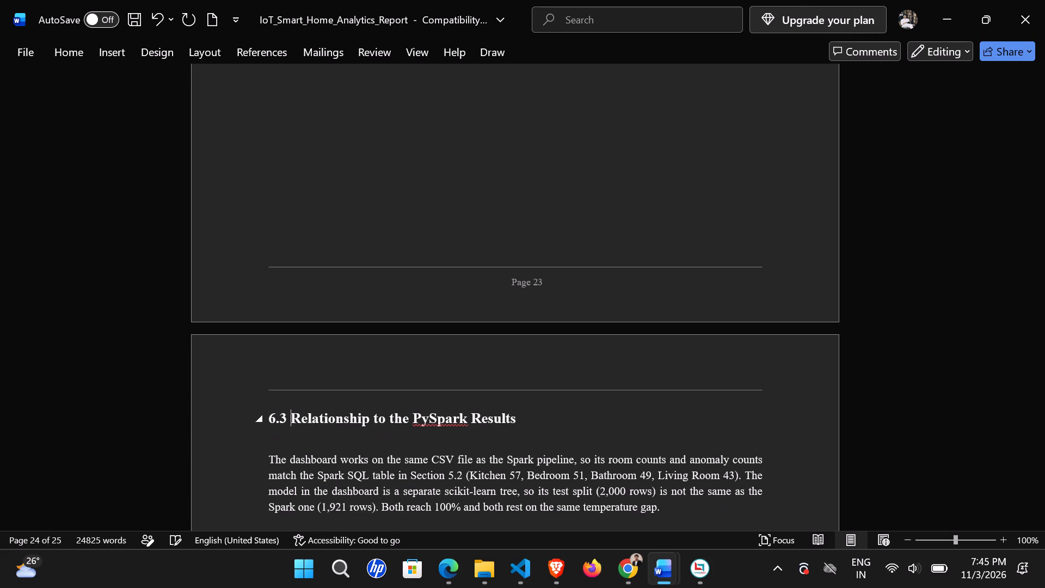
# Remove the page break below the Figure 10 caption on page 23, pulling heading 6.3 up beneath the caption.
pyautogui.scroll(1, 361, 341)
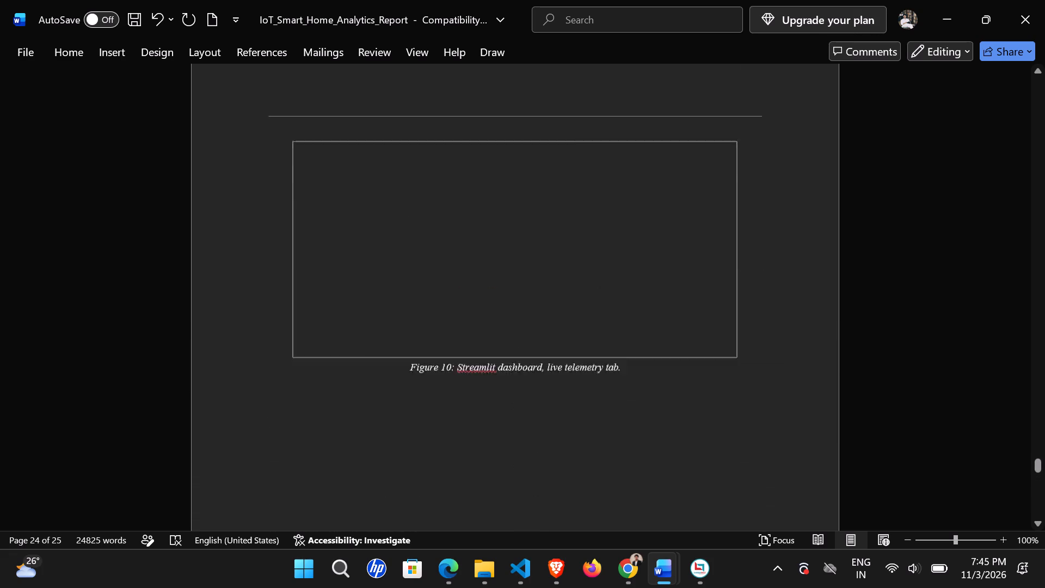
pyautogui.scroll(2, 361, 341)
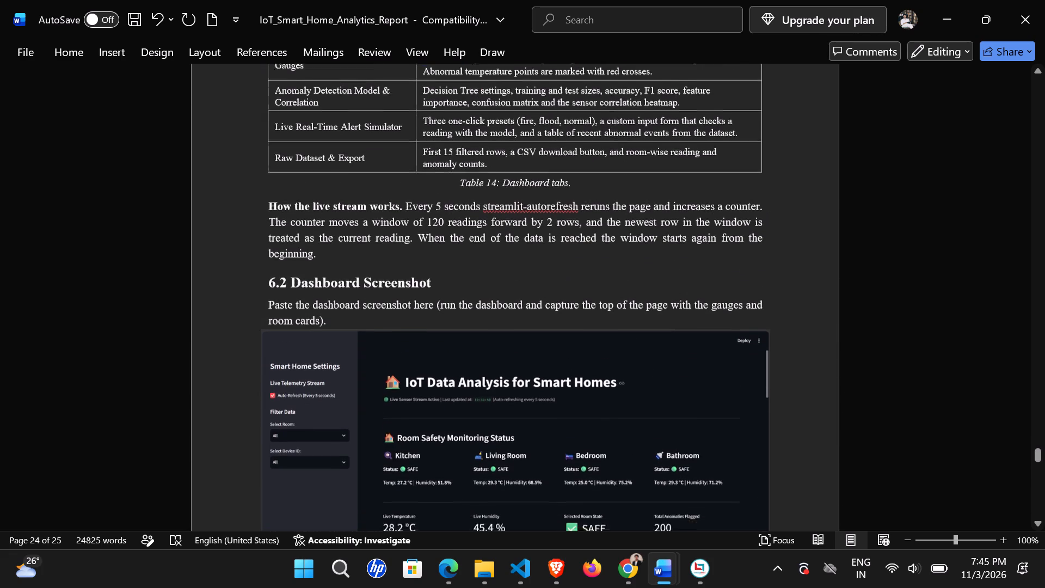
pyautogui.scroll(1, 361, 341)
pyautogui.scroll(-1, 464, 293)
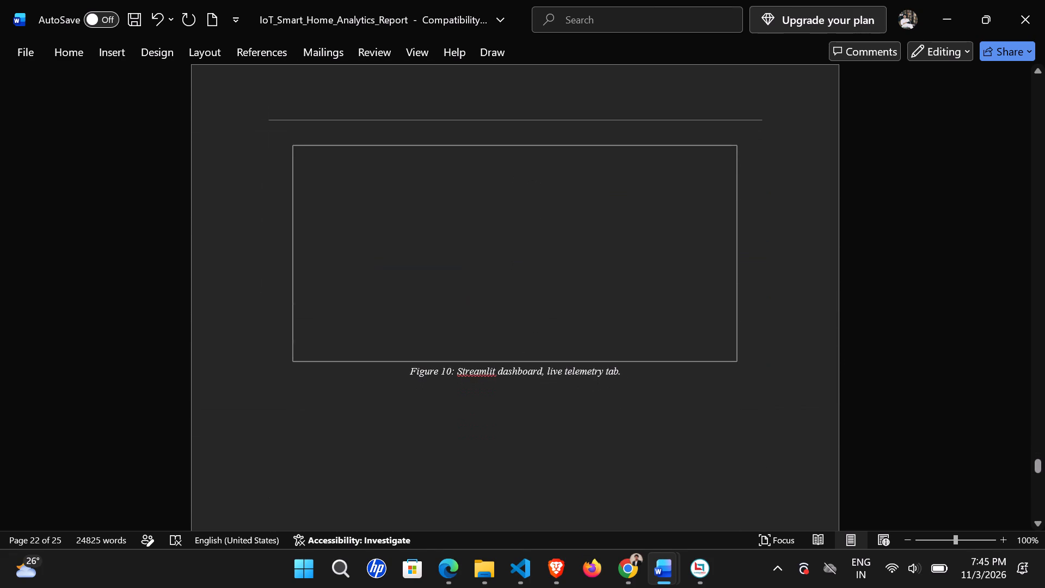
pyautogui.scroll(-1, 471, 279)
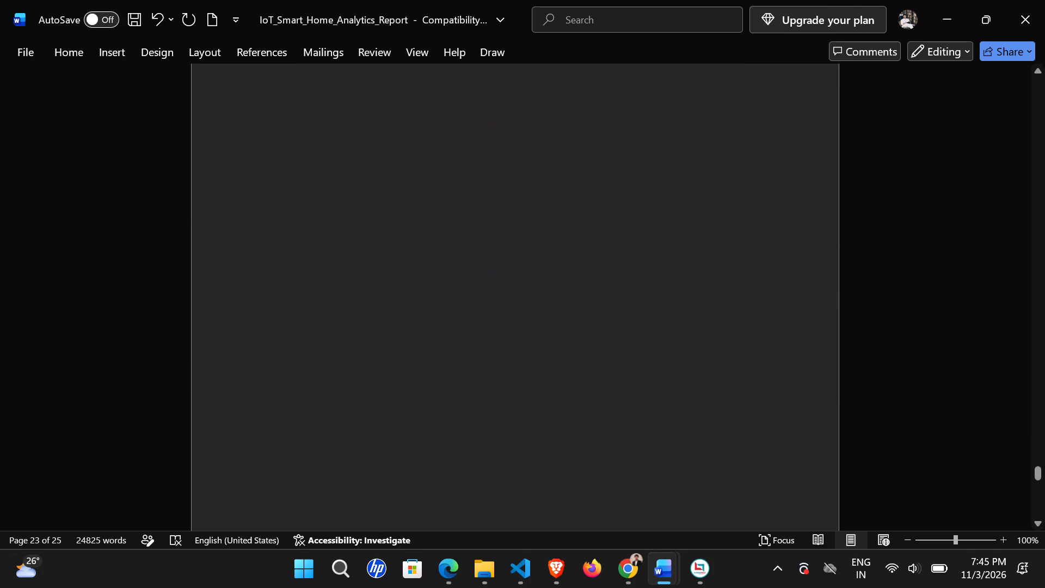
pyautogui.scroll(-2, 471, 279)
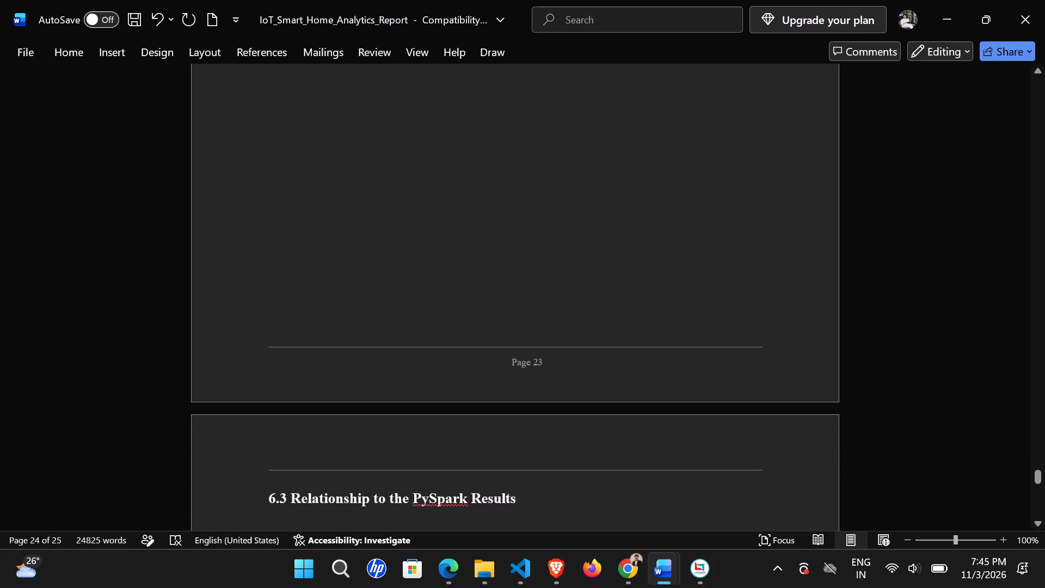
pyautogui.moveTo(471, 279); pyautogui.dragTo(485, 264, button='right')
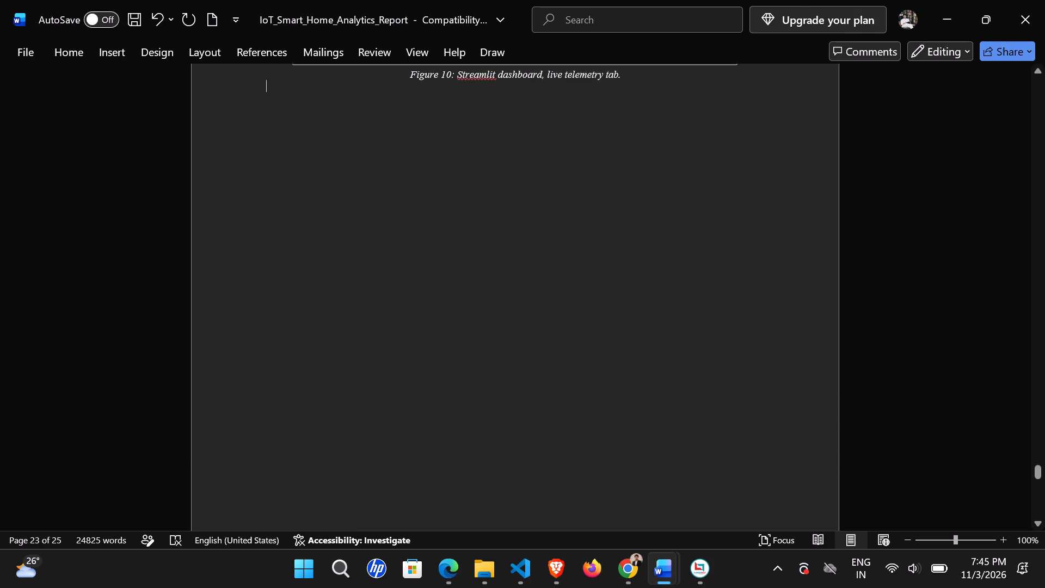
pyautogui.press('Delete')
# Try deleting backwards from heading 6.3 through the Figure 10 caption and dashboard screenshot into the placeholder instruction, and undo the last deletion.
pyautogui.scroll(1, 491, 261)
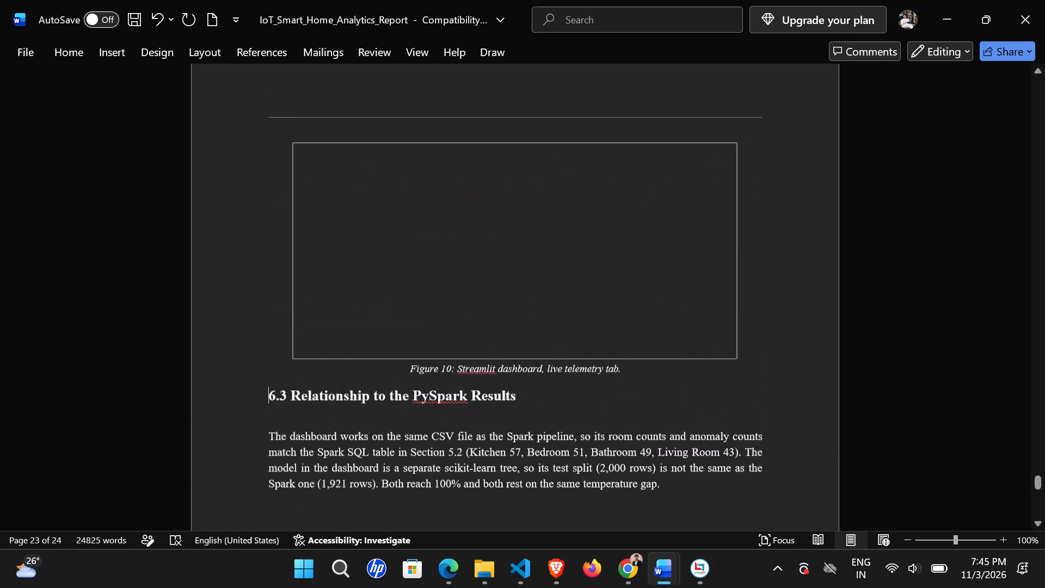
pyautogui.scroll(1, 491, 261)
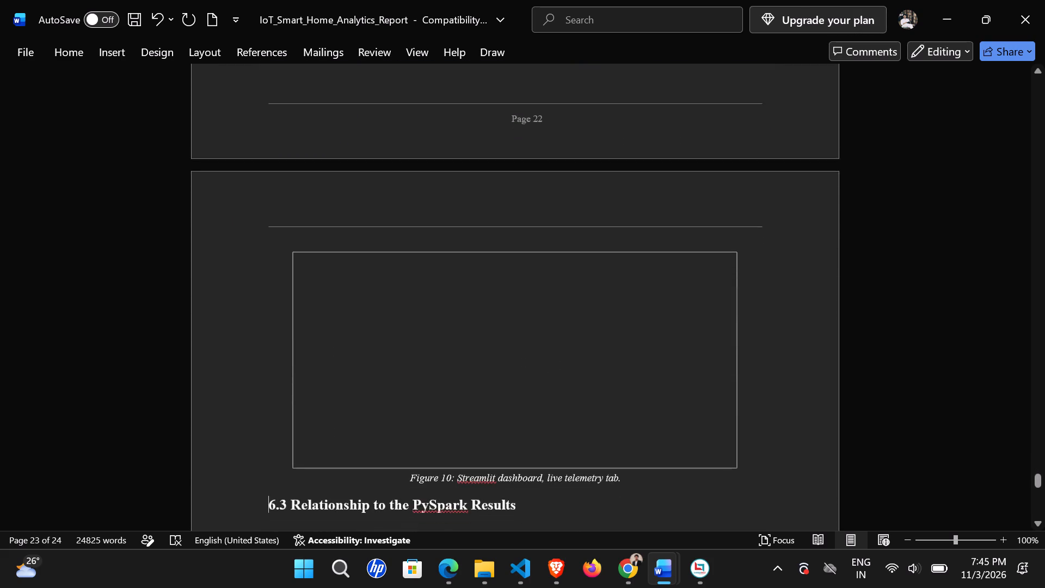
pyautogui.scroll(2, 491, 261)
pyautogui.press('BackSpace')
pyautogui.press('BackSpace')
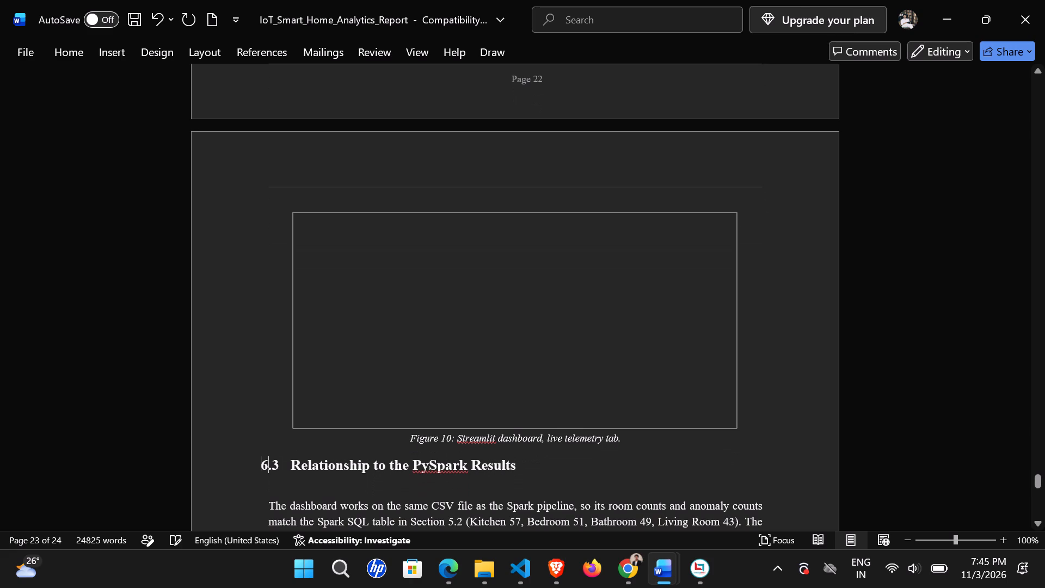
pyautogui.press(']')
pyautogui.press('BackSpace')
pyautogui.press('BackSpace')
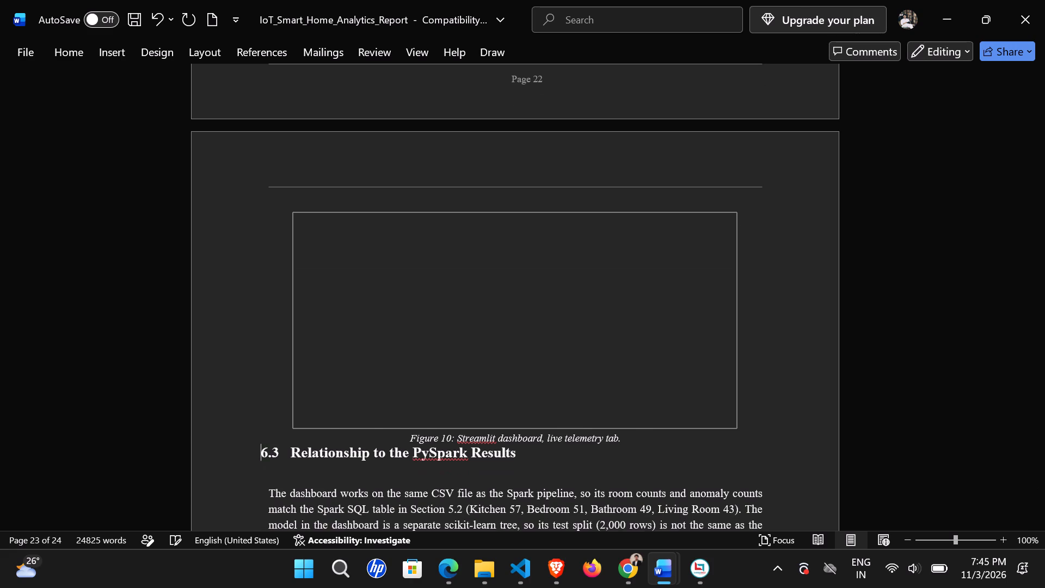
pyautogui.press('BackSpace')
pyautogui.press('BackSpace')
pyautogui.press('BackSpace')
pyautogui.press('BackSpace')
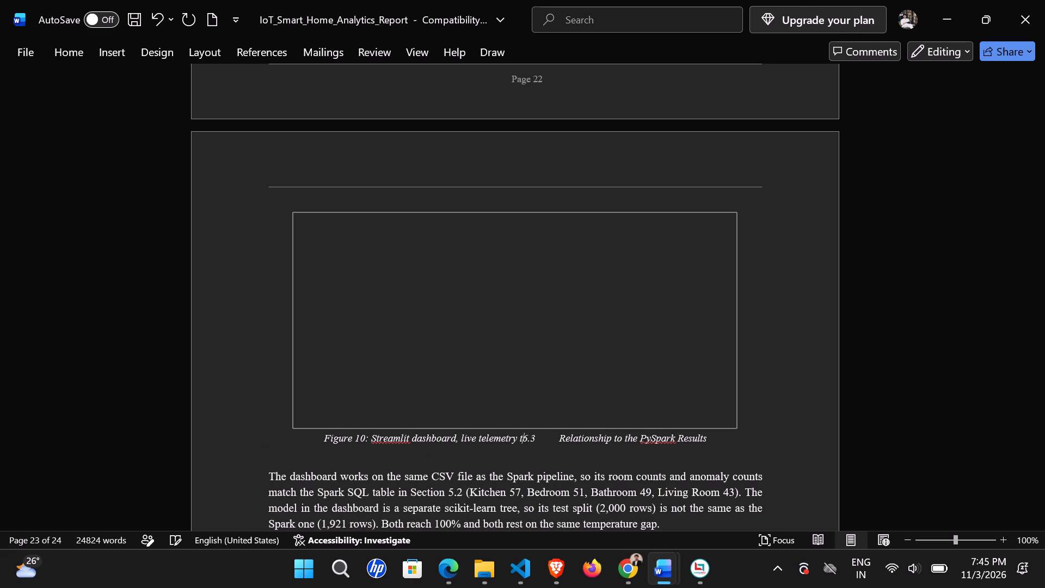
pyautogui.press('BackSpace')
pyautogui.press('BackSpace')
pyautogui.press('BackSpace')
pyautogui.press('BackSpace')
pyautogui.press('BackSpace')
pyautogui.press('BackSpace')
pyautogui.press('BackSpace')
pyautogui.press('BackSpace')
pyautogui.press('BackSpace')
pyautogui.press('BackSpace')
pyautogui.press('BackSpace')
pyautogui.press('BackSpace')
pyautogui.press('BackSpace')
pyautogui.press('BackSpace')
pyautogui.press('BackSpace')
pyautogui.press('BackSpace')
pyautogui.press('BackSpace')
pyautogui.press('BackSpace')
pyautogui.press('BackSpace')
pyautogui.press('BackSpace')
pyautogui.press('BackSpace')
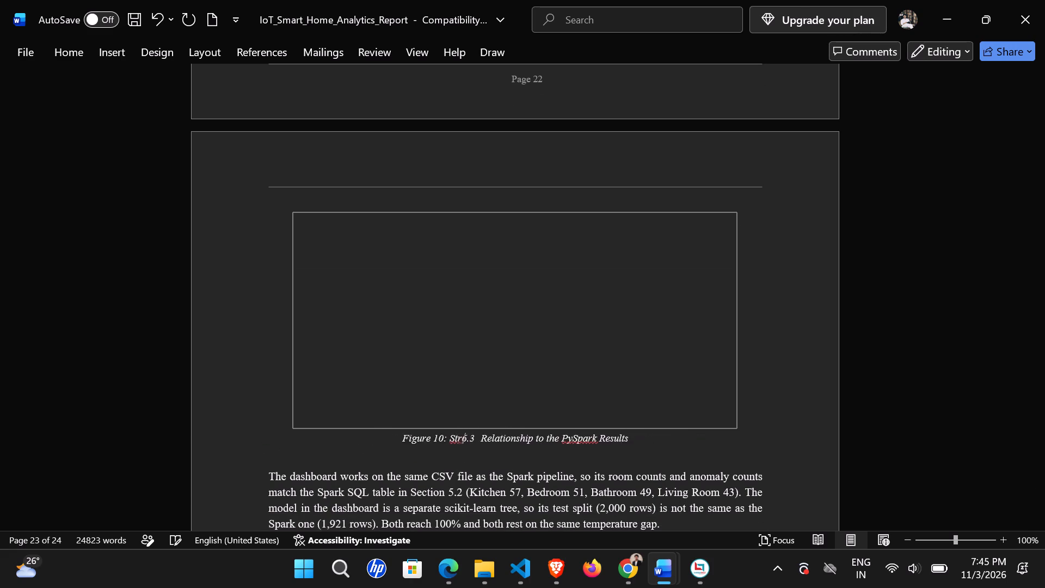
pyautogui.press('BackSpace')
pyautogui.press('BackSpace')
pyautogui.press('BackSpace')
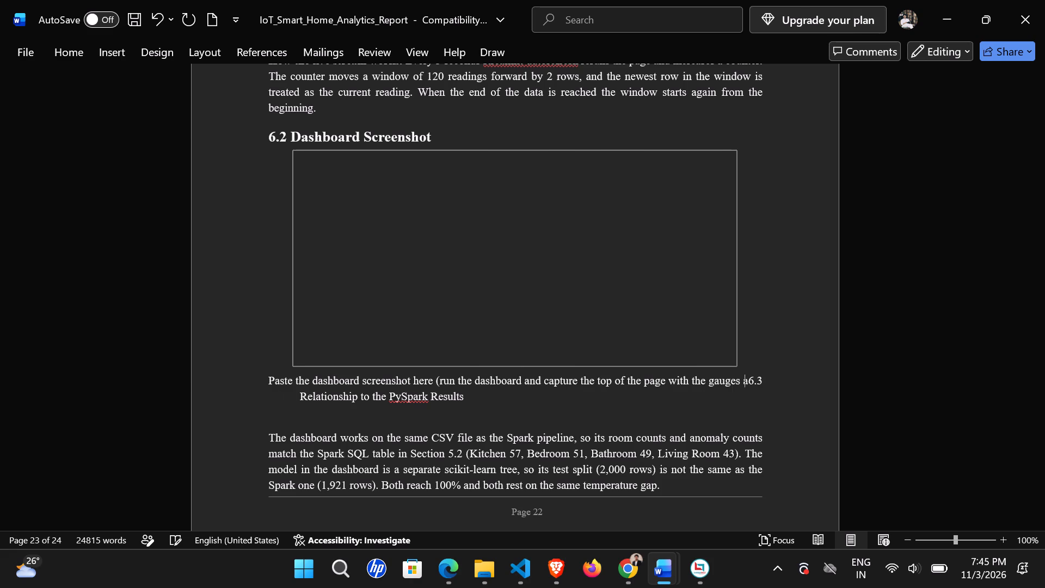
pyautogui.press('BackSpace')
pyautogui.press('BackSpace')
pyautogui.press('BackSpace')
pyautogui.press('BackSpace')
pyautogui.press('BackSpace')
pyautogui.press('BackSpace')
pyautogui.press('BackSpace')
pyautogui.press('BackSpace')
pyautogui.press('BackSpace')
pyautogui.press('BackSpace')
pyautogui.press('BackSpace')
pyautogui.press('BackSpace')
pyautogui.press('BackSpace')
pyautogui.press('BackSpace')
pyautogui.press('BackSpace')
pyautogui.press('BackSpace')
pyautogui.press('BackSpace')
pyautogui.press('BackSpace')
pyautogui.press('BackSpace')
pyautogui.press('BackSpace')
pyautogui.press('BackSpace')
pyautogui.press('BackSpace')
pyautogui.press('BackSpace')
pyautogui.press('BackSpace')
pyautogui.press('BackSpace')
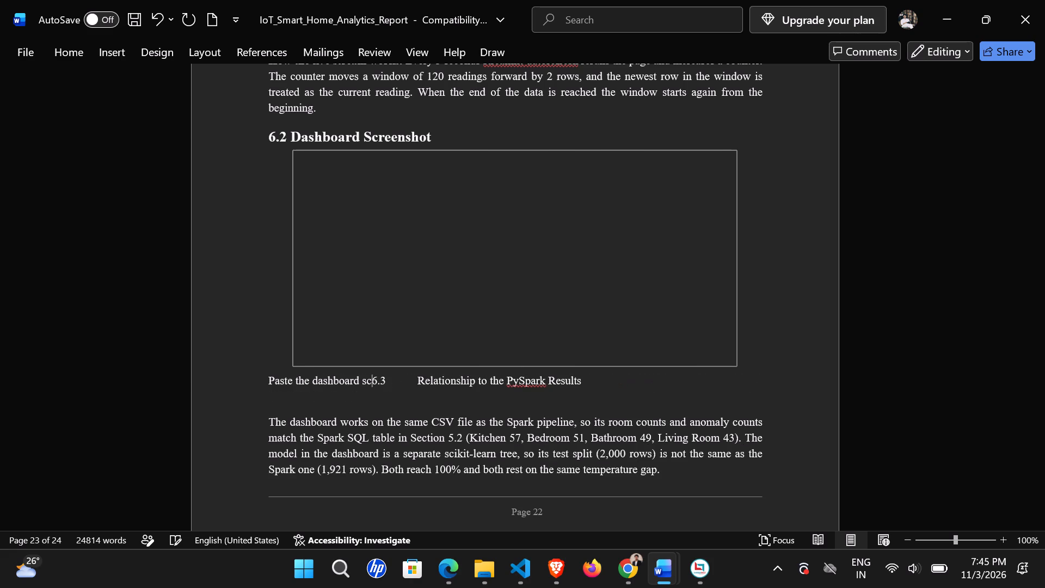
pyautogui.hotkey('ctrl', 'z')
# Close the report document without saving its changes.
pyautogui.click(1043, 0)
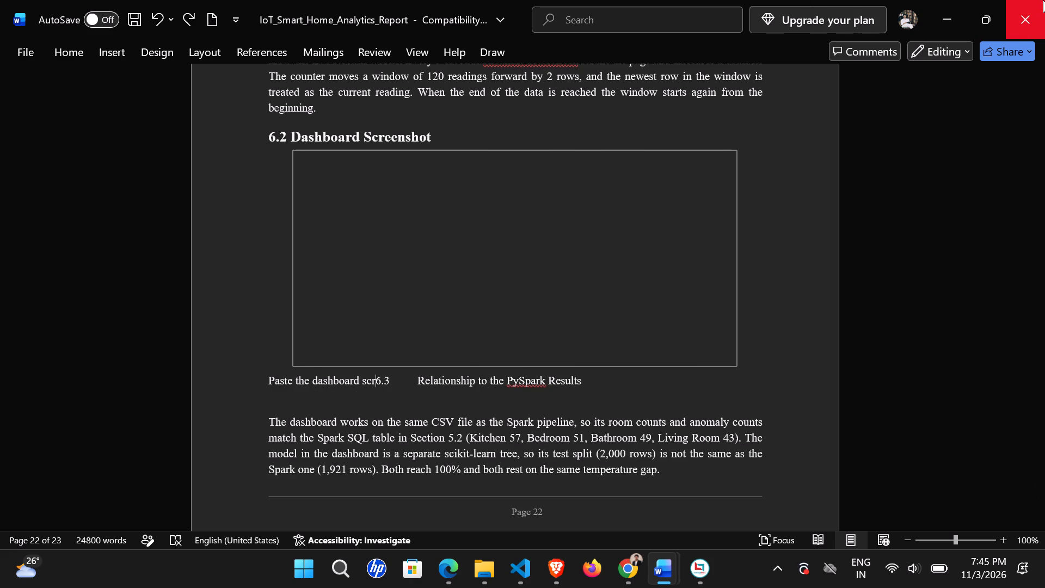
pyautogui.click(588, 402)
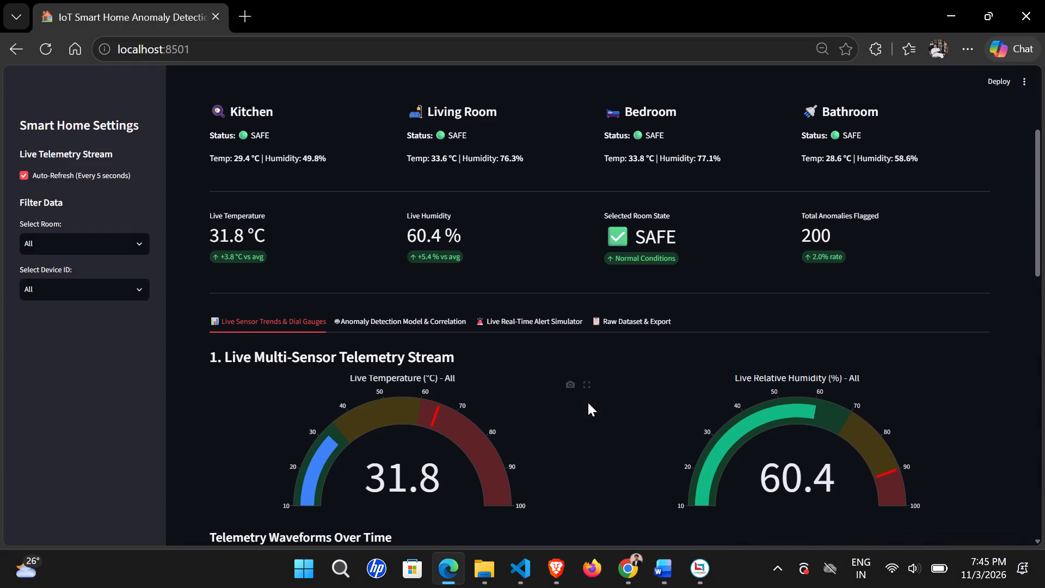
# Close the browser window showing the dashboard and the code editor window.
pyautogui.click(1024, 1)
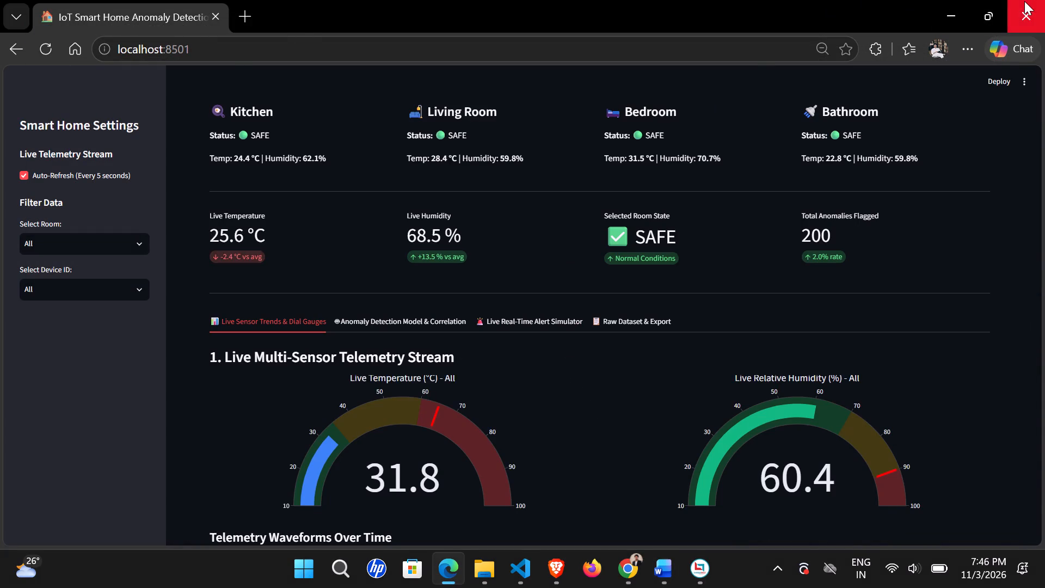
pyautogui.click(1044, 0)
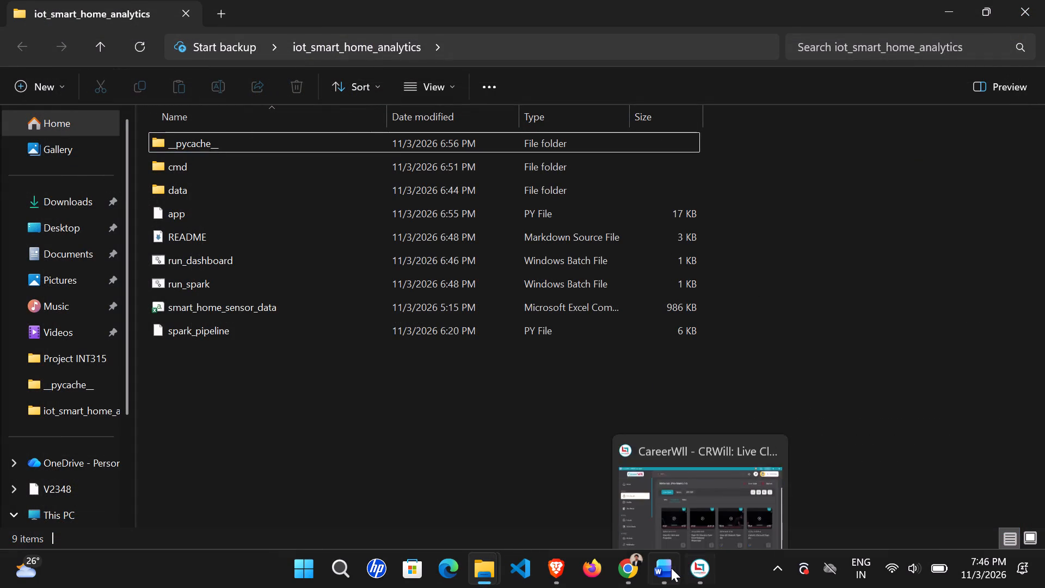
# Return to File Explorer and open the Word version of IoT_Smart_Home_Analytics_Report from the Downloads folder.
pyautogui.click(638, 568)
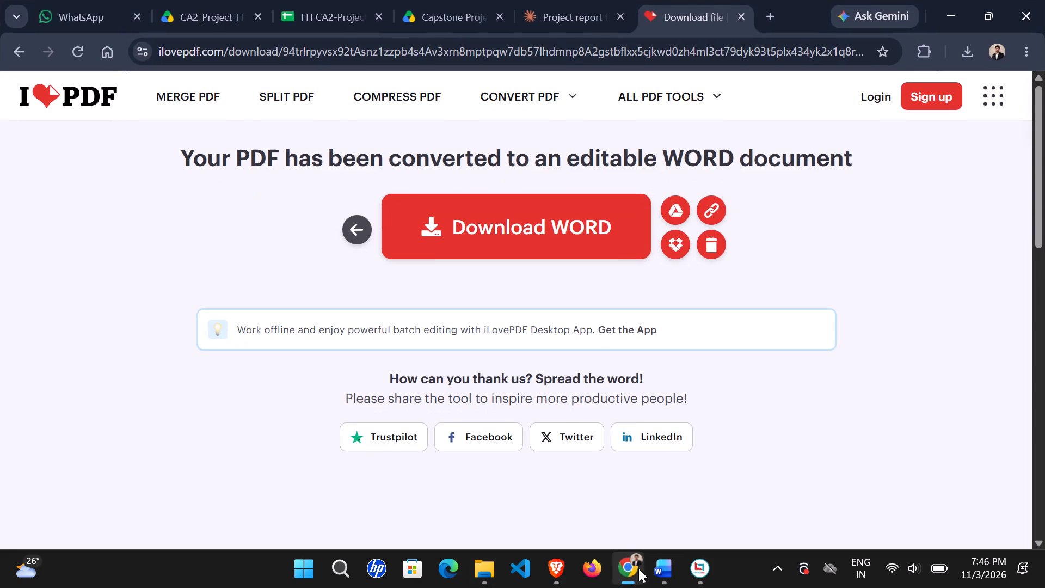
pyautogui.click(961, 3)
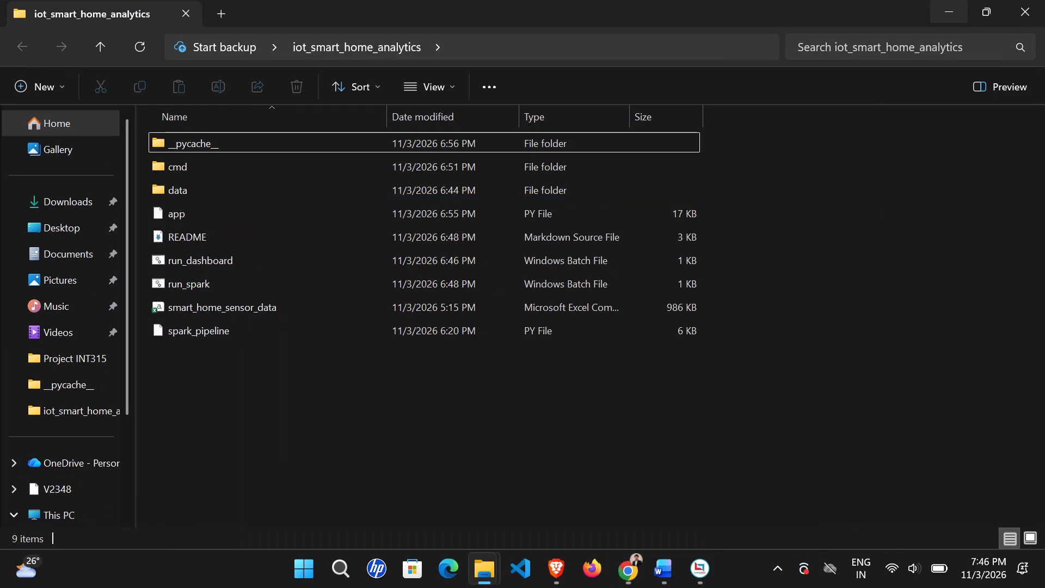
pyautogui.click(77, 204)
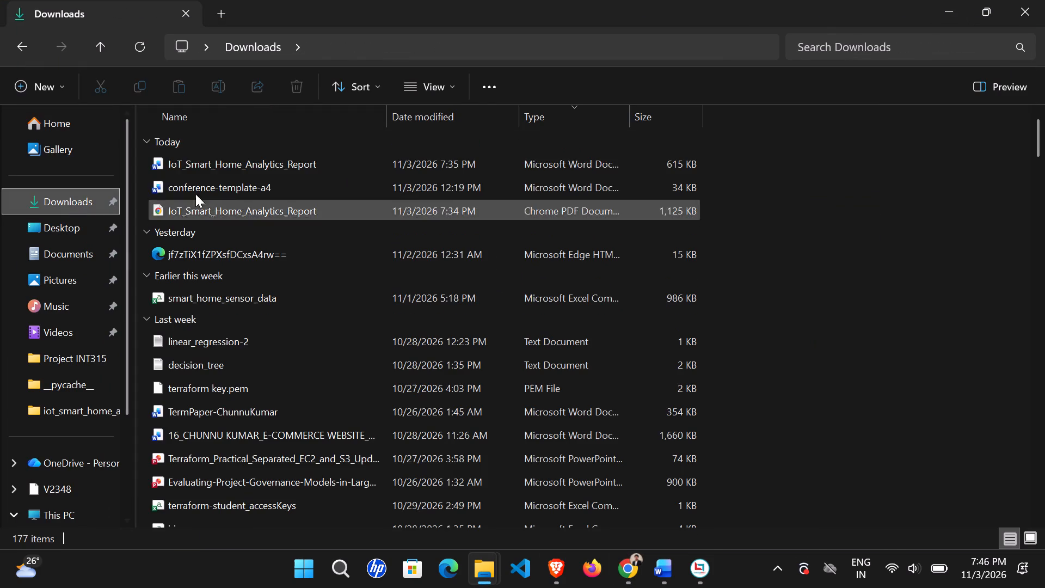
pyautogui.doubleClick(257, 156)
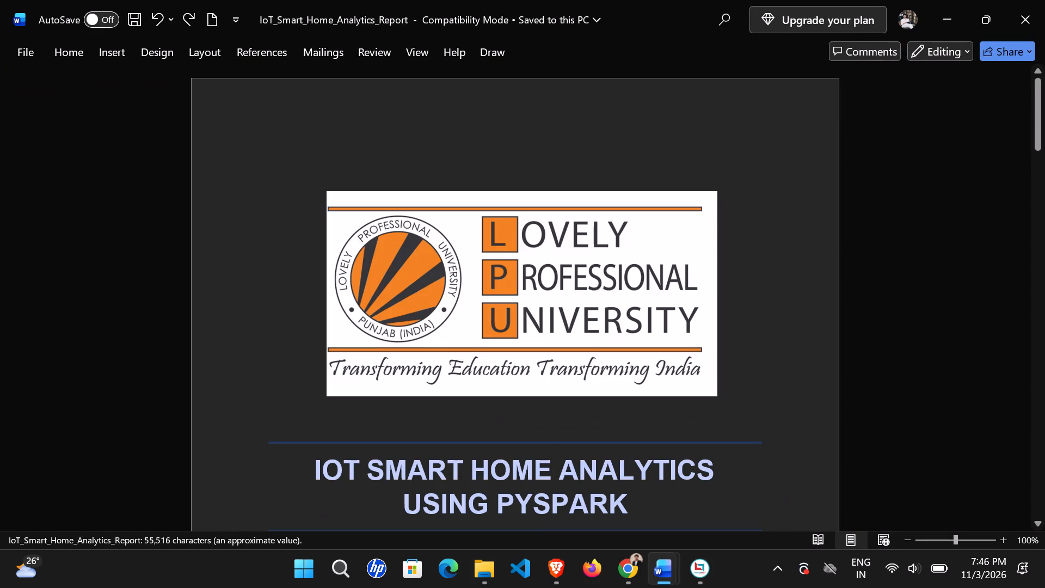
# Replace the "Your Name" placeholder in the cover page's "Submitted by" line with the student's name.
pyautogui.scroll(-1, 499, 295)
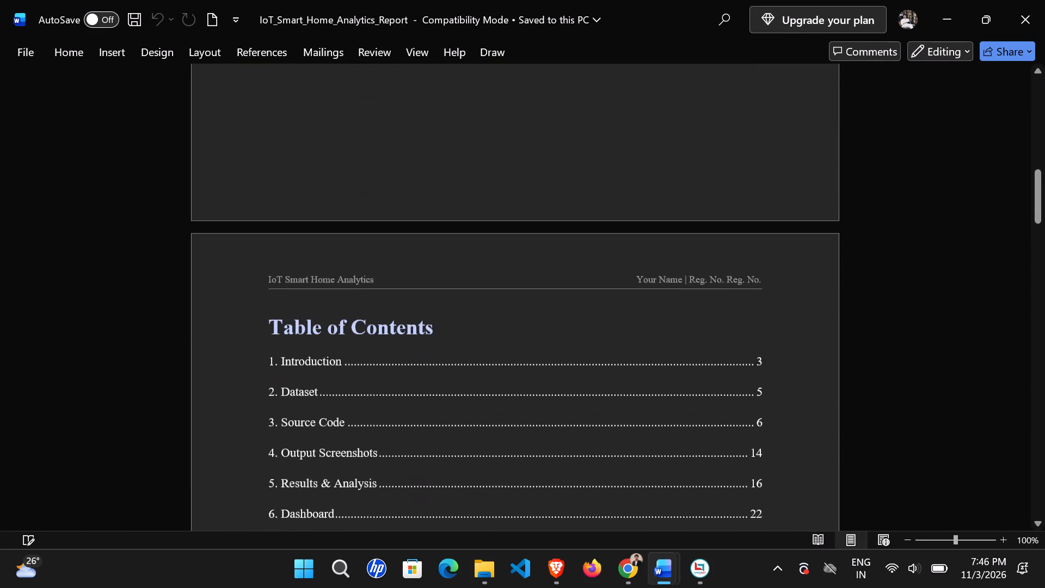
pyautogui.scroll(1, 499, 295)
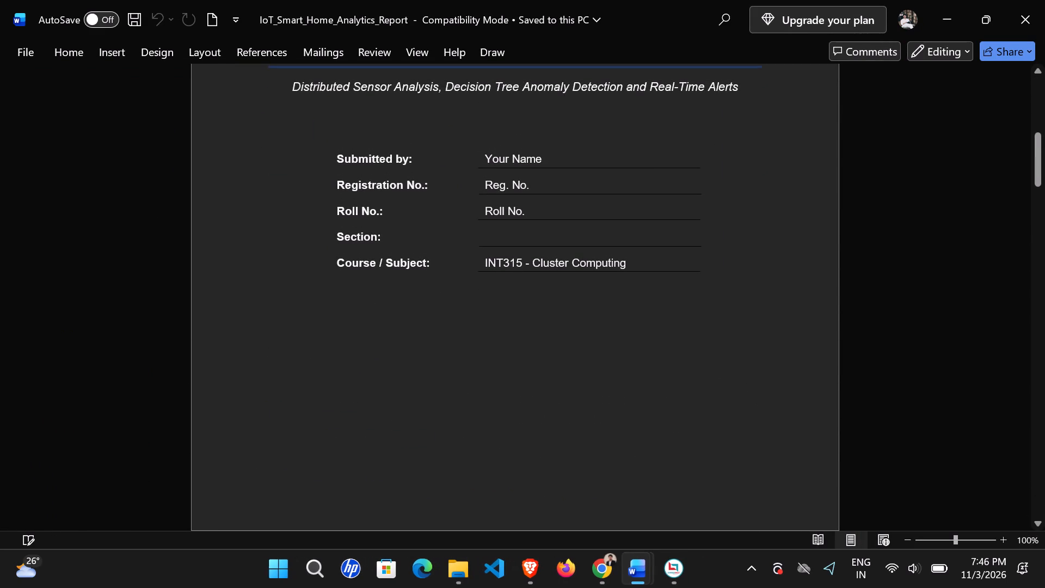
pyautogui.click(545, 157)
pyautogui.press('BackSpace')
pyautogui.press('BackSpace')
pyautogui.press('BackSpace')
pyautogui.press('BackSpace')
pyautogui.press('BackSpace')
pyautogui.press('BackSpace')
pyautogui.press('BackSpace')
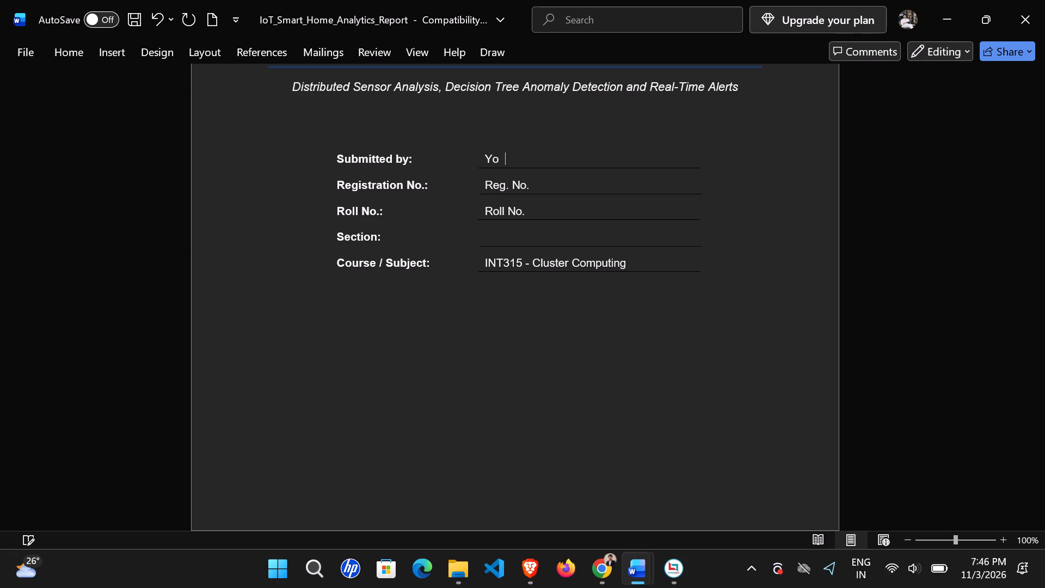
pyautogui.press('BackSpace')
pyautogui.press('BackSpace')
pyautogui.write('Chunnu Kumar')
# Replace the "Reg. No." placeholder on the cover page with the student's registration number.
pyautogui.click(550, 179)
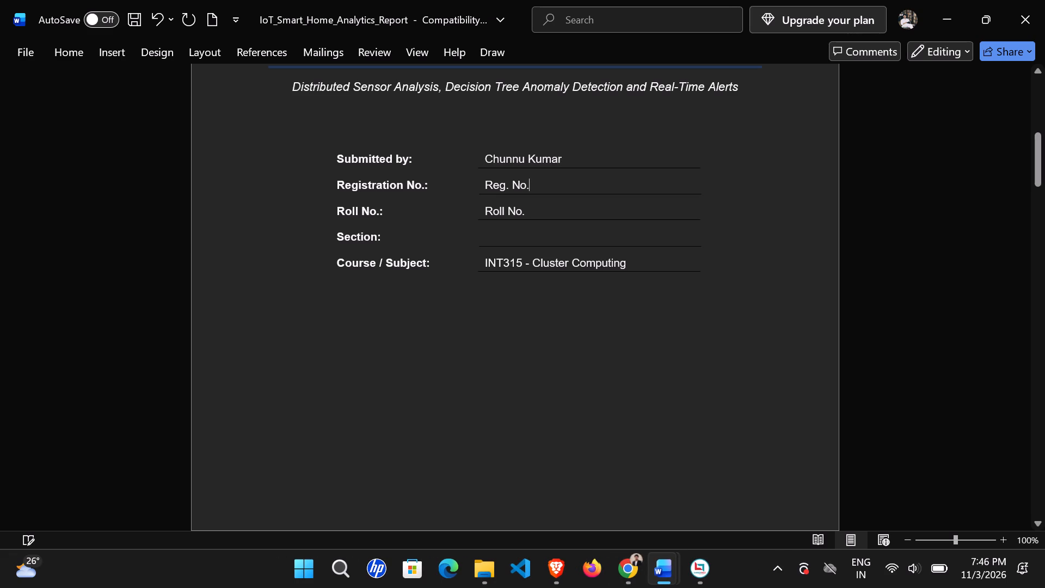
pyautogui.press('BackSpace')
pyautogui.press('BackSpace')
pyautogui.press('BackSpace')
pyautogui.press('BackSpace')
pyautogui.press('BackSpace')
pyautogui.press('BackSpace')
pyautogui.press('BackSpace')
pyautogui.press('BackSpace')
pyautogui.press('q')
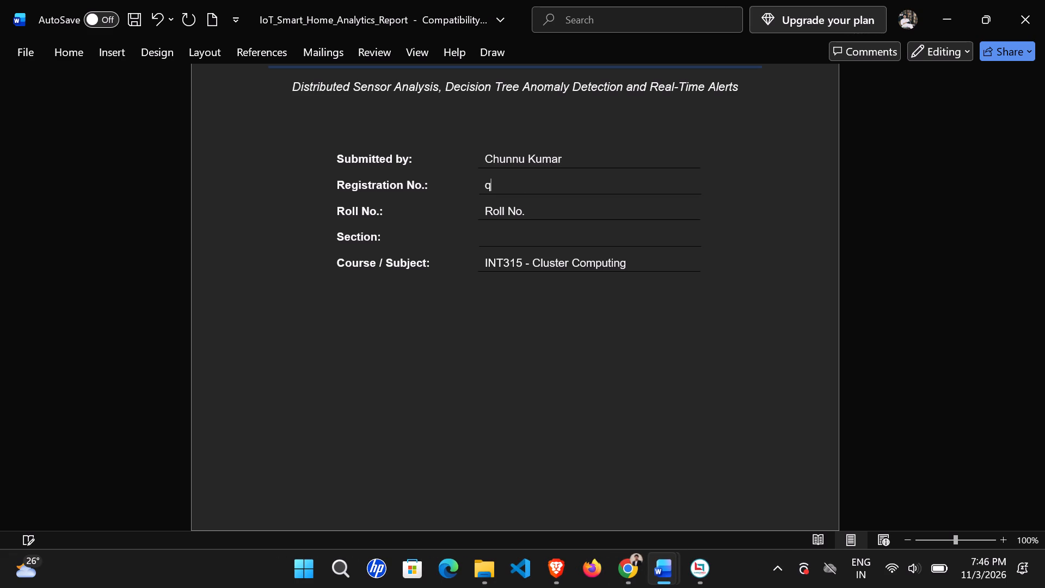
pyautogui.press('BackSpace')
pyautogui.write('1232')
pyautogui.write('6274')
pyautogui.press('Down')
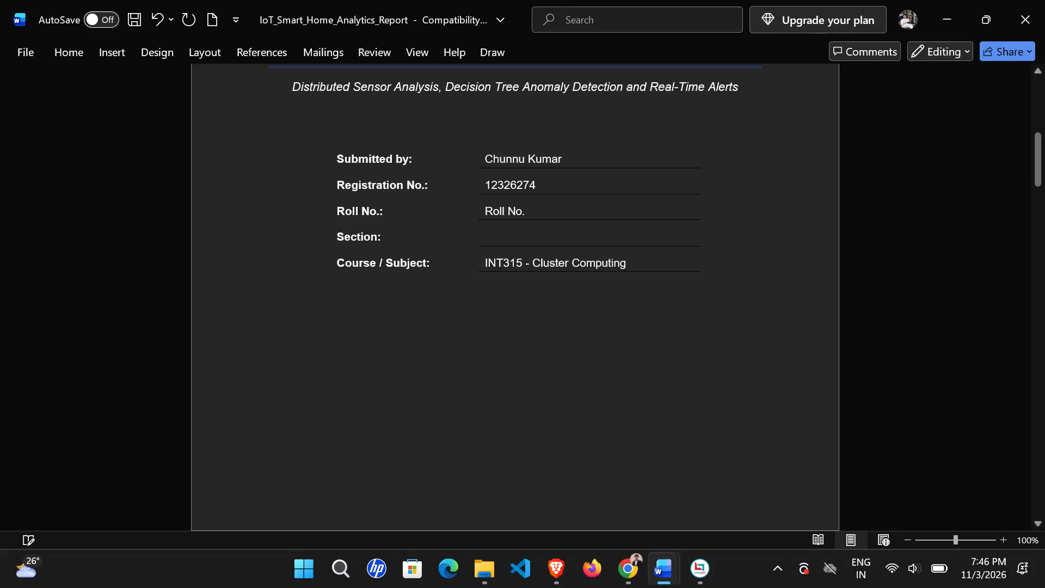
# Replace the "Roll No." placeholder on the cover page with the student's roll number.
pyautogui.click(535, 214)
pyautogui.press('BackSpace')
pyautogui.press('BackSpace')
pyautogui.press('BackSpace')
pyautogui.press('BackSpace')
pyautogui.press('BackSpace')
pyautogui.press('BackSpace')
pyautogui.press('BackSpace')
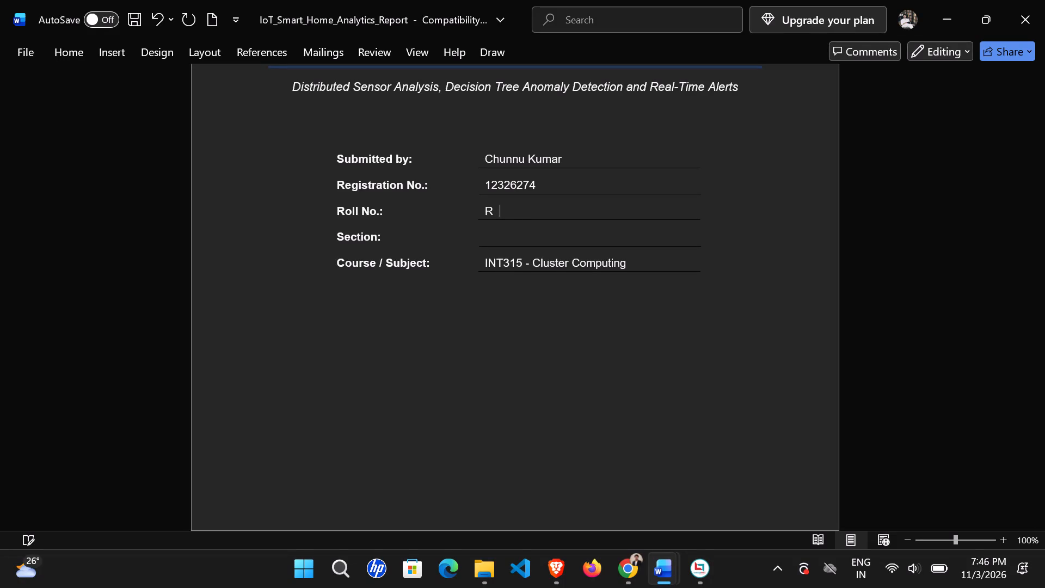
pyautogui.press('BackSpace')
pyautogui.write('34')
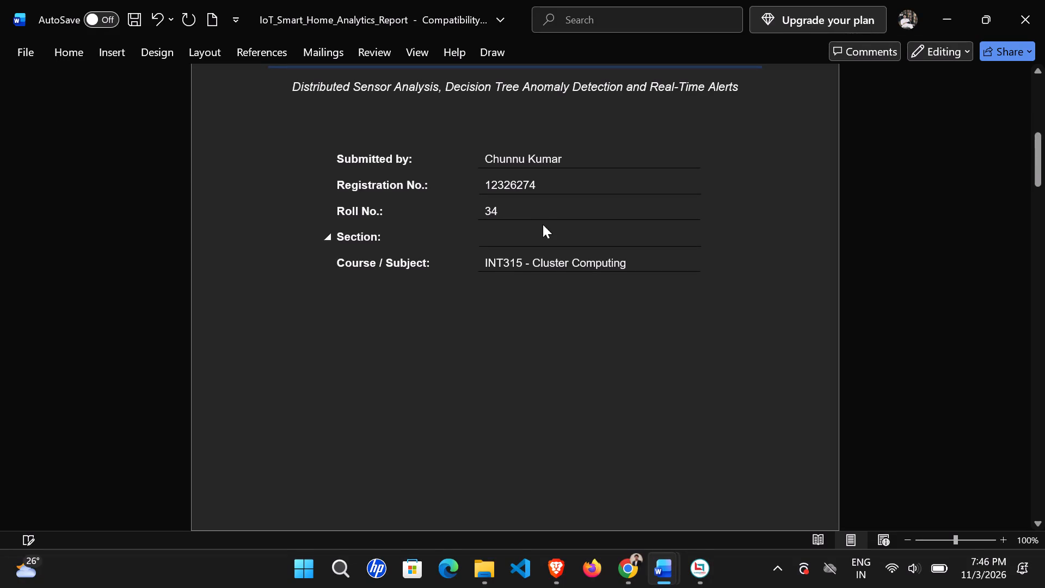
# Enter K23FH in the cover page's Section line, spaced to line up with the values above it.
pyautogui.click(545, 235)
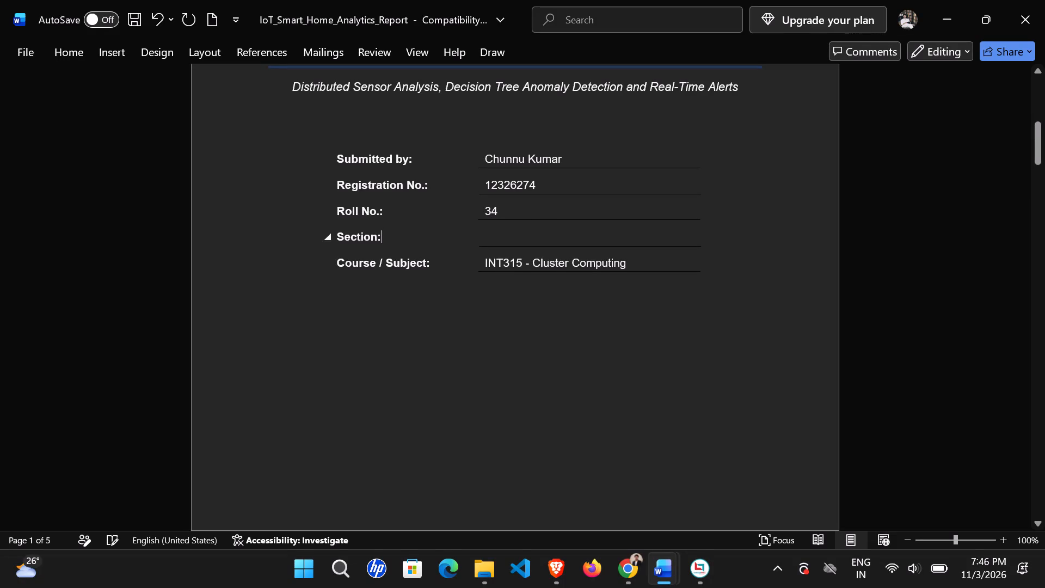
pyautogui.click(504, 240)
pyautogui.press('Tab')
pyautogui.press('Tab')
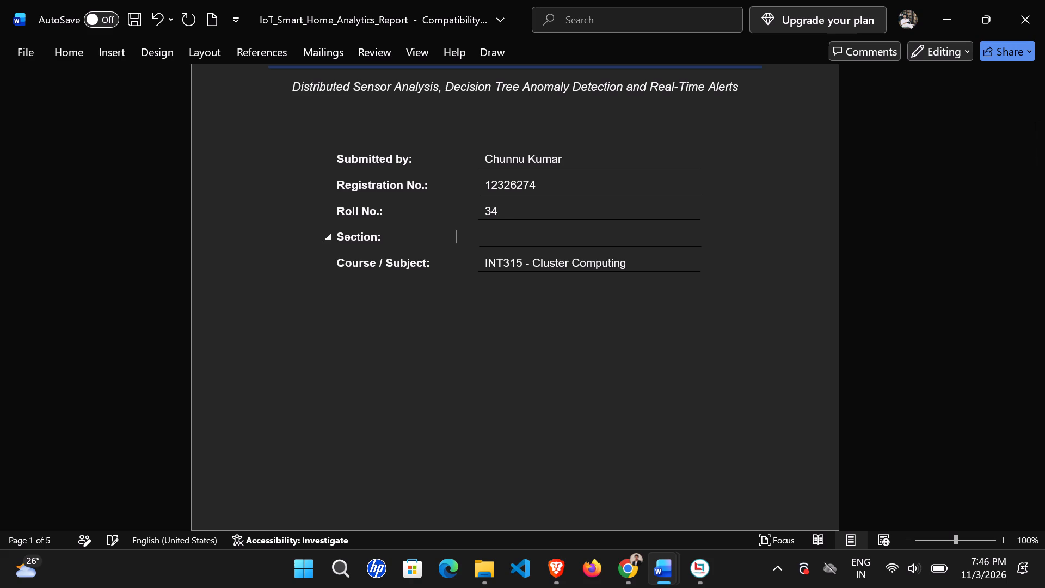
pyautogui.press('Tab')
pyautogui.press('BackSpace')
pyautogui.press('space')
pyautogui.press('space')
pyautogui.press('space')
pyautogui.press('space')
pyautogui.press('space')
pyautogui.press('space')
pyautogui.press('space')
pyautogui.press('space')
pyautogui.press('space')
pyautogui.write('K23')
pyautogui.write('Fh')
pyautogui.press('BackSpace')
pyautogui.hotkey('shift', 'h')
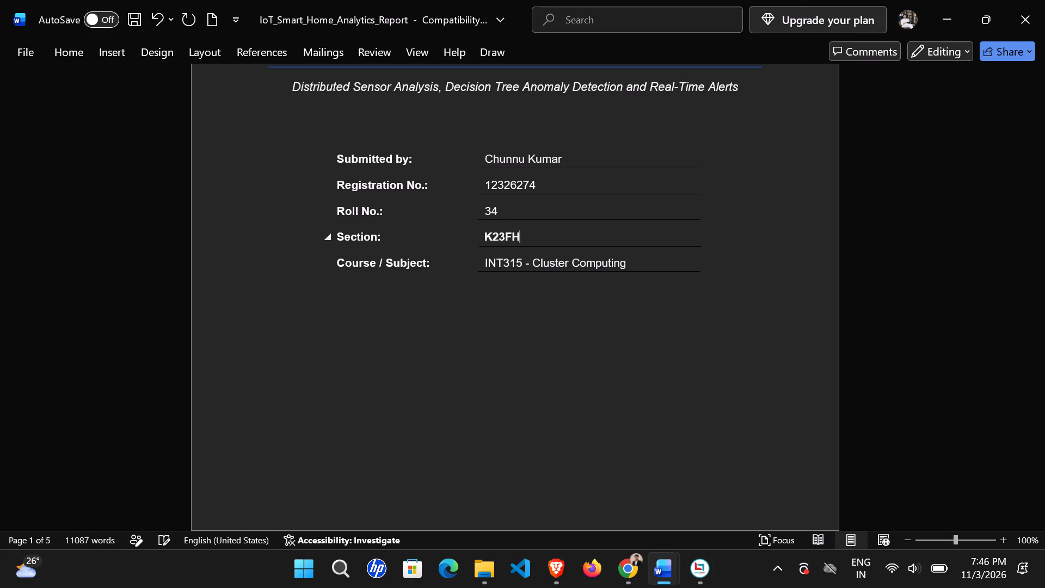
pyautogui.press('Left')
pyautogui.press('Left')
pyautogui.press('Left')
# Delete the "Your Name | Reg. No. Reg. No." placeholder text from the page header above the Table of Contents.
pyautogui.scroll(-1, 504, 240)
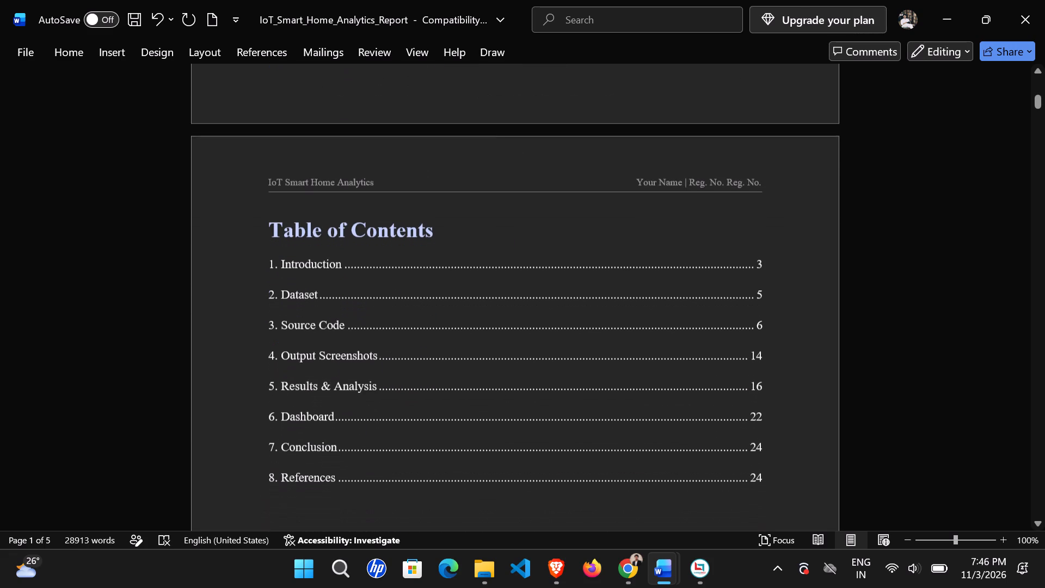
pyautogui.click(759, 179)
pyautogui.click(751, 177)
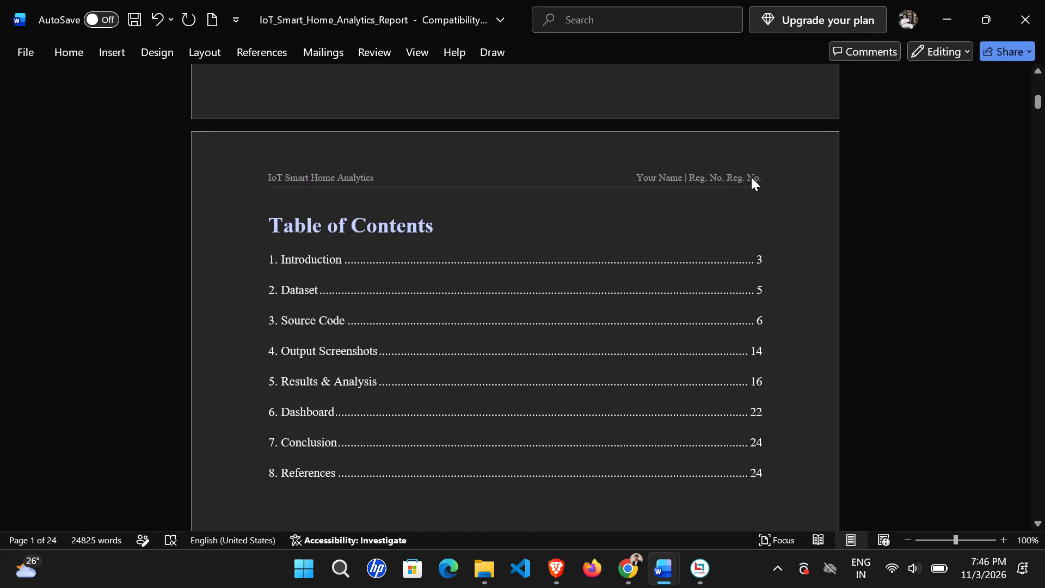
pyautogui.tripleClick(751, 177)
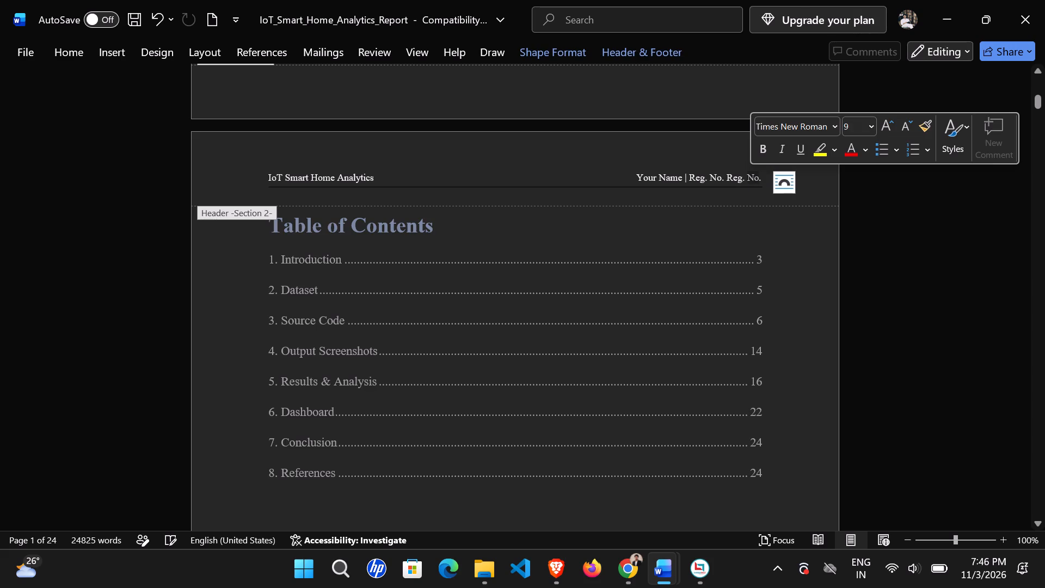
pyautogui.click(759, 176)
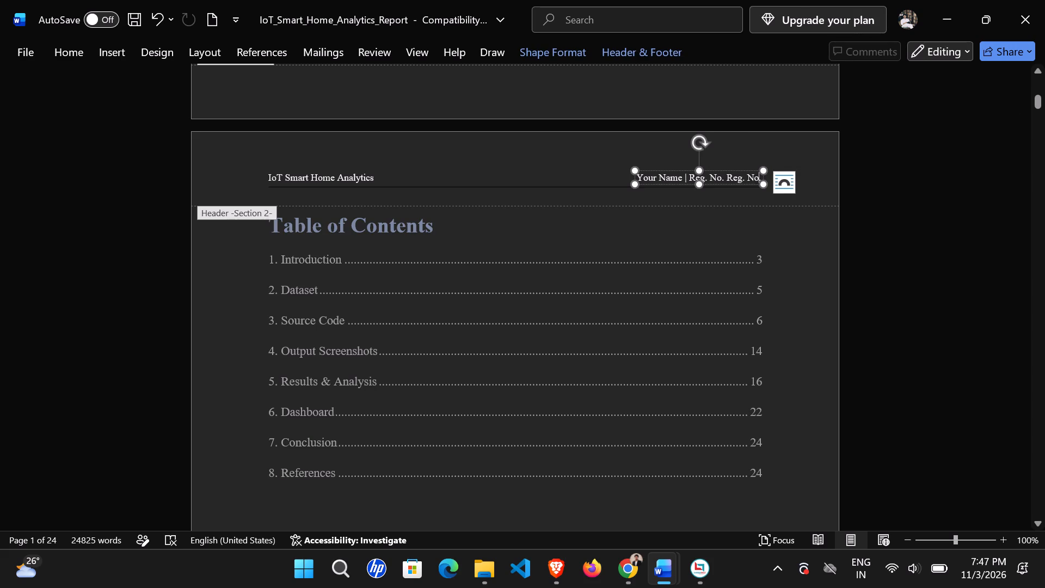
pyautogui.press('BackSpace')
pyautogui.press('BackSpace')
pyautogui.press('BackSpace')
pyautogui.press('BackSpace')
pyautogui.press('BackSpace')
pyautogui.press('BackSpace')
pyautogui.press('BackSpace')
pyautogui.press('BackSpace')
pyautogui.press('BackSpace')
pyautogui.press('BackSpace')
pyautogui.press('BackSpace')
pyautogui.press('BackSpace')
pyautogui.press('BackSpace')
pyautogui.press('BackSpace')
pyautogui.press('BackSpace')
pyautogui.press('BackSpace')
pyautogui.press('BackSpace')
pyautogui.press('BackSpace')
pyautogui.press('BackSpace')
pyautogui.press('BackSpace')
pyautogui.press('BackSpace')
pyautogui.press('BackSpace')
pyautogui.press('BackSpace')
pyautogui.press('BackSpace')
pyautogui.press('BackSpace')
pyautogui.press('BackSpace')
pyautogui.press('BackSpace')
pyautogui.press('BackSpace')
pyautogui.press('BackSpace')
pyautogui.press('BackSpace')
pyautogui.press('BackSpace')
pyautogui.press('BackSpace')
pyautogui.press('BackSpace')
pyautogui.press('BackSpace')
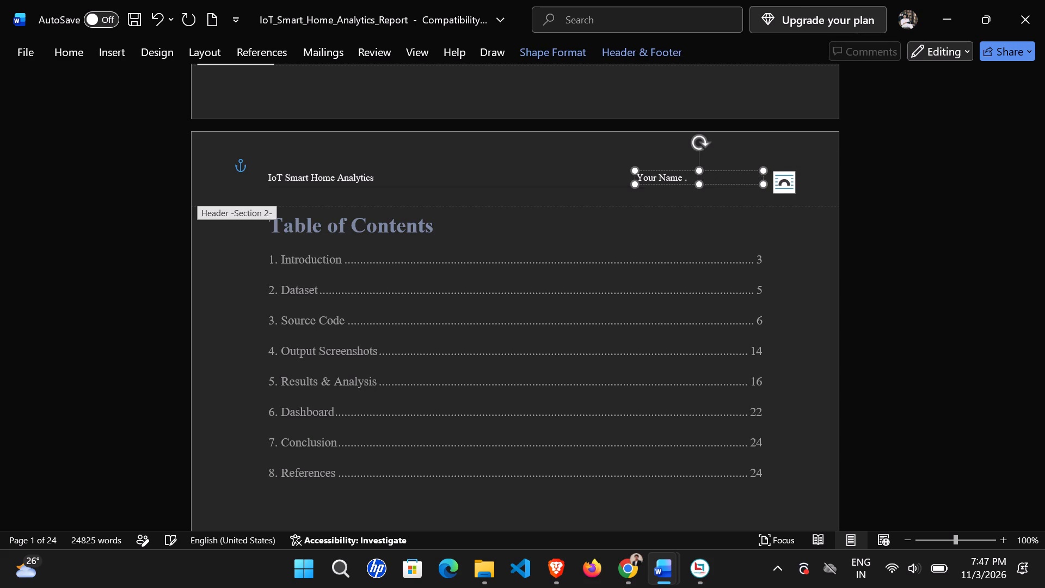
pyautogui.press('BackSpace')
pyautogui.press('BackSpace')
pyautogui.press('BackSpace')
pyautogui.press('BackSpace')
pyautogui.press('BackSpace')
pyautogui.press('BackSpace')
pyautogui.press('BackSpace')
pyautogui.press('BackSpace')
pyautogui.press('Right')
pyautogui.press('BackSpace')
pyautogui.press('BackSpace')
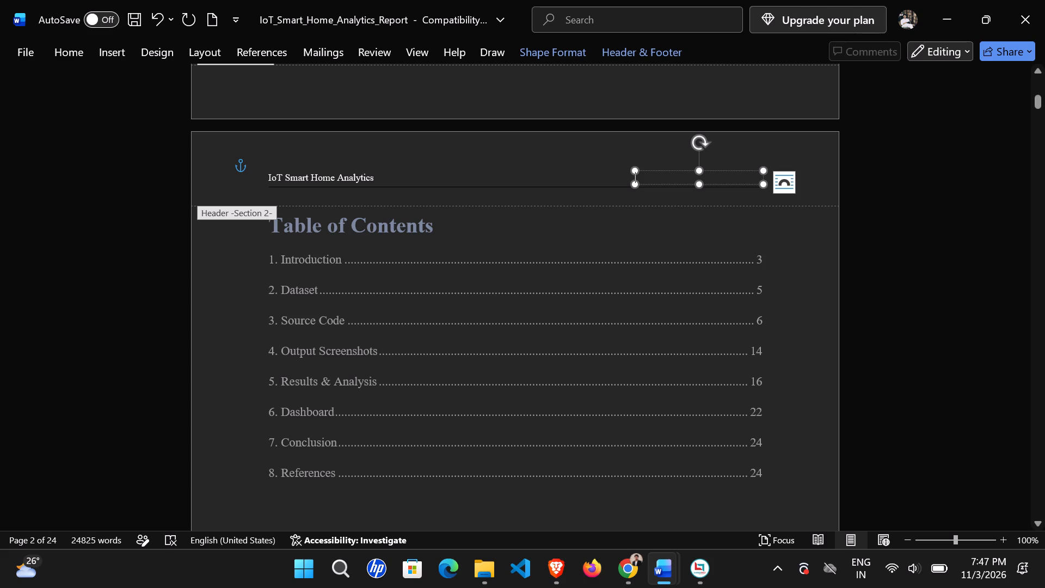
# Delete the "IoT Smart Home Analytics" text from the same page header and return to the document body.
pyautogui.click(361, 179)
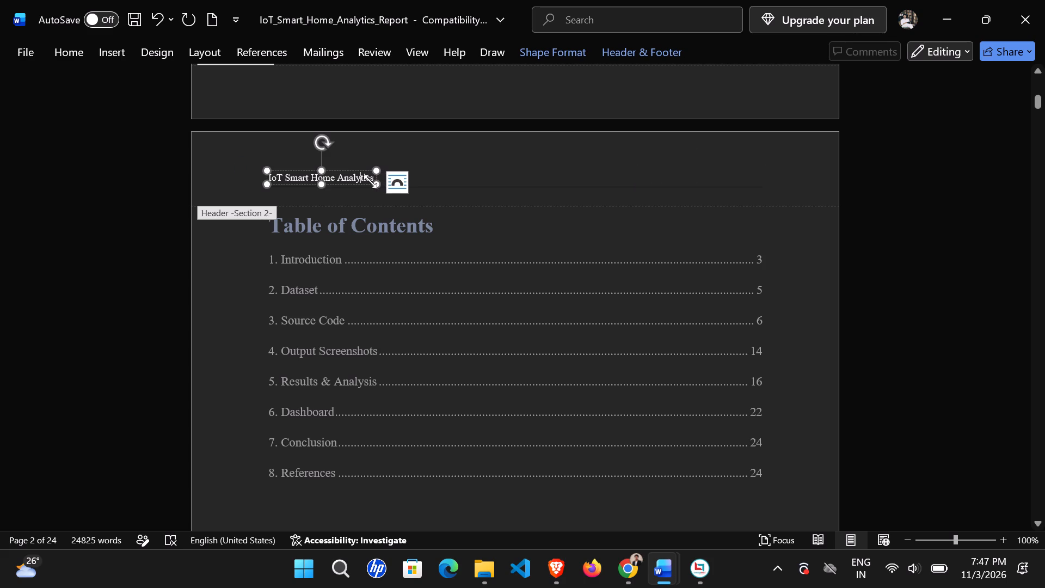
pyautogui.press('Right')
pyautogui.press('Right')
pyautogui.press('Right')
pyautogui.press('Right')
pyautogui.press('BackSpace')
pyautogui.press('BackSpace')
pyautogui.press('BackSpace')
pyautogui.press('BackSpace')
pyautogui.press('BackSpace')
pyautogui.press('BackSpace')
pyautogui.press('BackSpace')
pyautogui.press('BackSpace')
pyautogui.press('BackSpace')
pyautogui.press('BackSpace')
pyautogui.press('BackSpace')
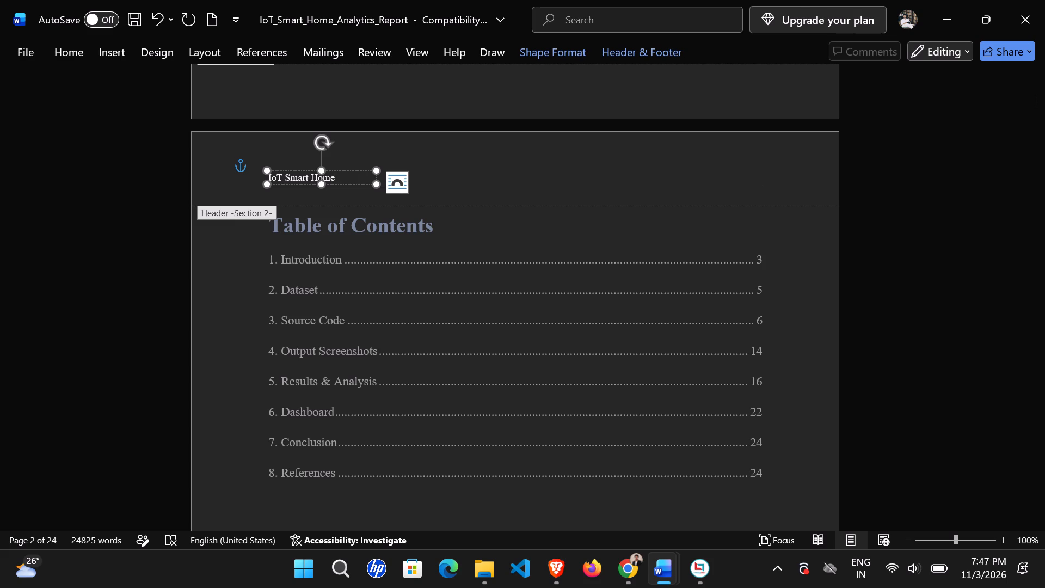
pyautogui.press('BackSpace')
pyautogui.press('BackSpace')
pyautogui.press('BackSpace')
pyautogui.press('BackSpace')
pyautogui.press('BackSpace')
pyautogui.press('BackSpace')
pyautogui.press('BackSpace')
pyautogui.press('BackSpace')
pyautogui.press('BackSpace')
pyautogui.press('BackSpace')
pyautogui.press('BackSpace')
pyautogui.press('BackSpace')
pyautogui.press('BackSpace')
pyautogui.press('BackSpace')
pyautogui.press('BackSpace')
pyautogui.press('BackSpace')
pyautogui.click(480, 186)
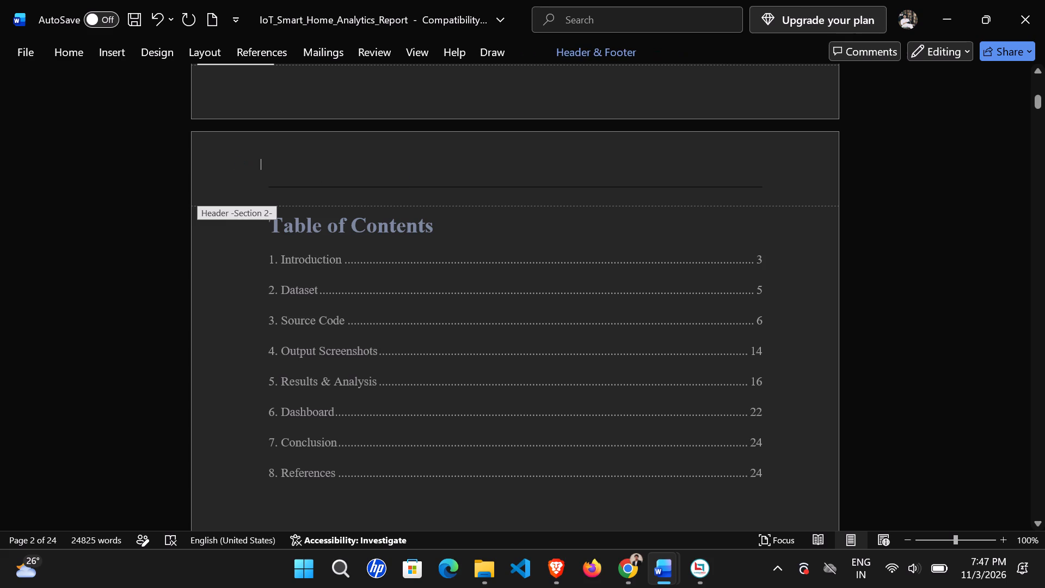
pyautogui.click(567, 485)
pyautogui.doubleClick(567, 485)
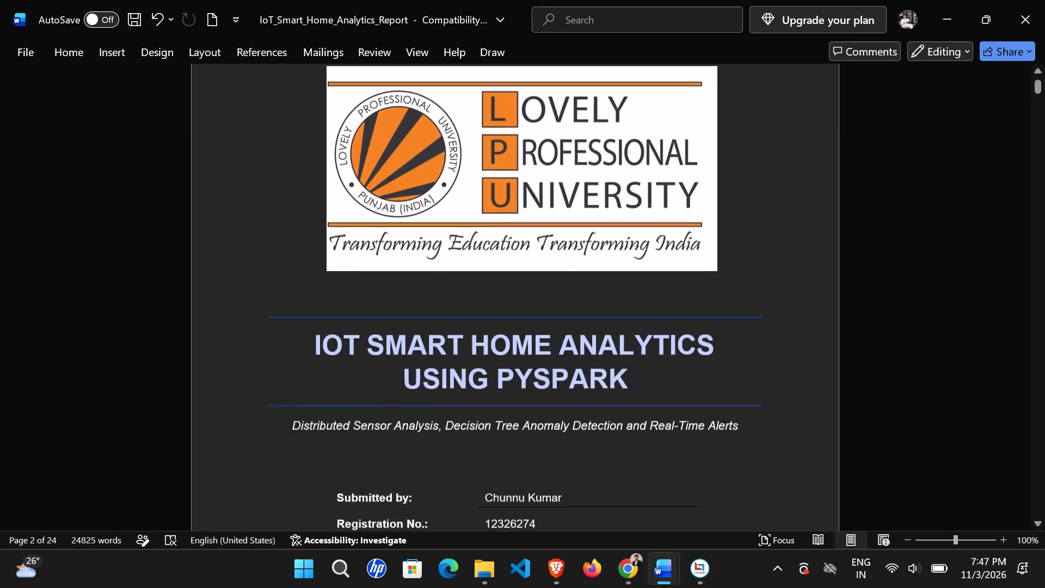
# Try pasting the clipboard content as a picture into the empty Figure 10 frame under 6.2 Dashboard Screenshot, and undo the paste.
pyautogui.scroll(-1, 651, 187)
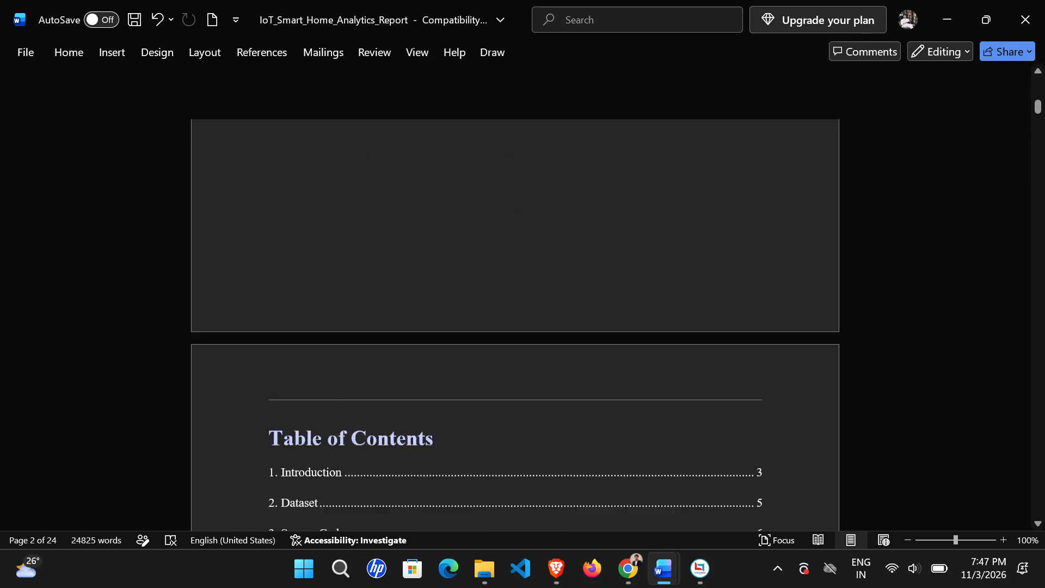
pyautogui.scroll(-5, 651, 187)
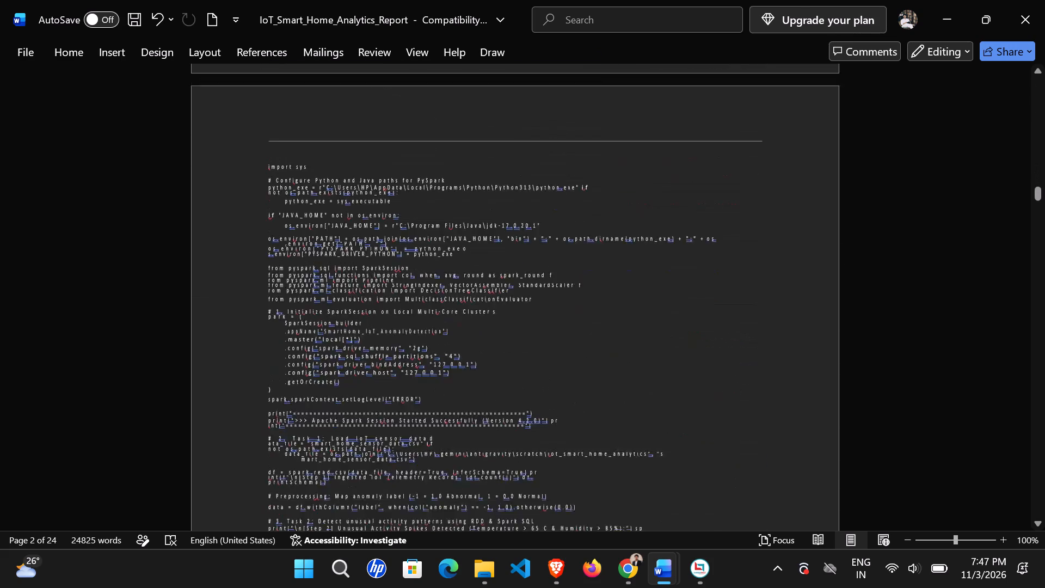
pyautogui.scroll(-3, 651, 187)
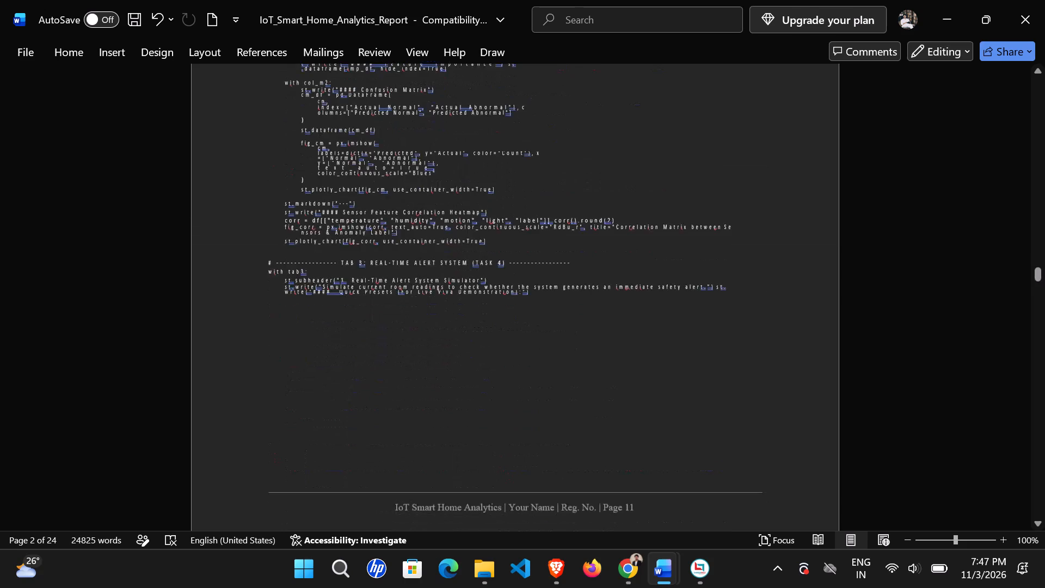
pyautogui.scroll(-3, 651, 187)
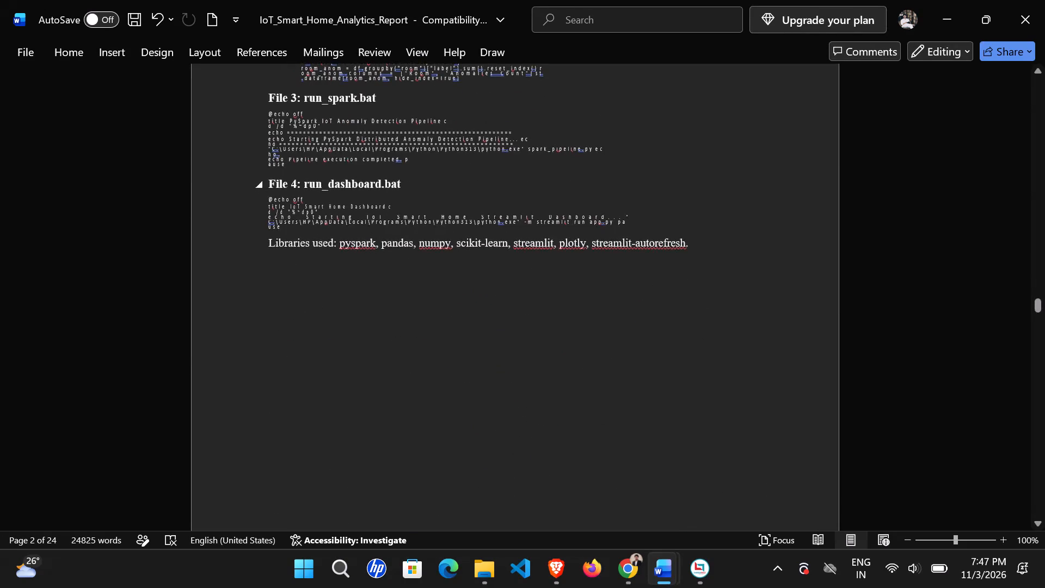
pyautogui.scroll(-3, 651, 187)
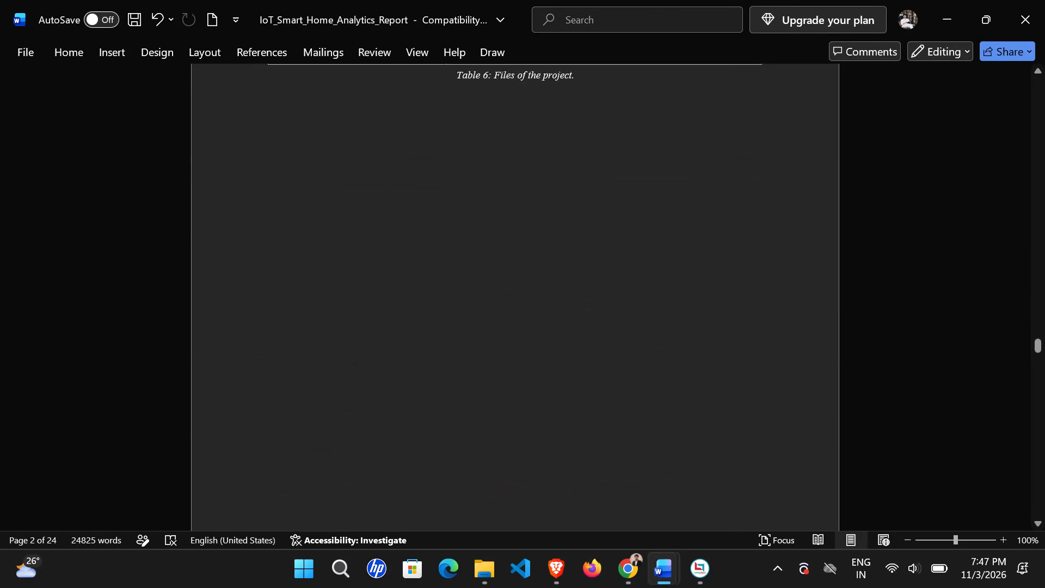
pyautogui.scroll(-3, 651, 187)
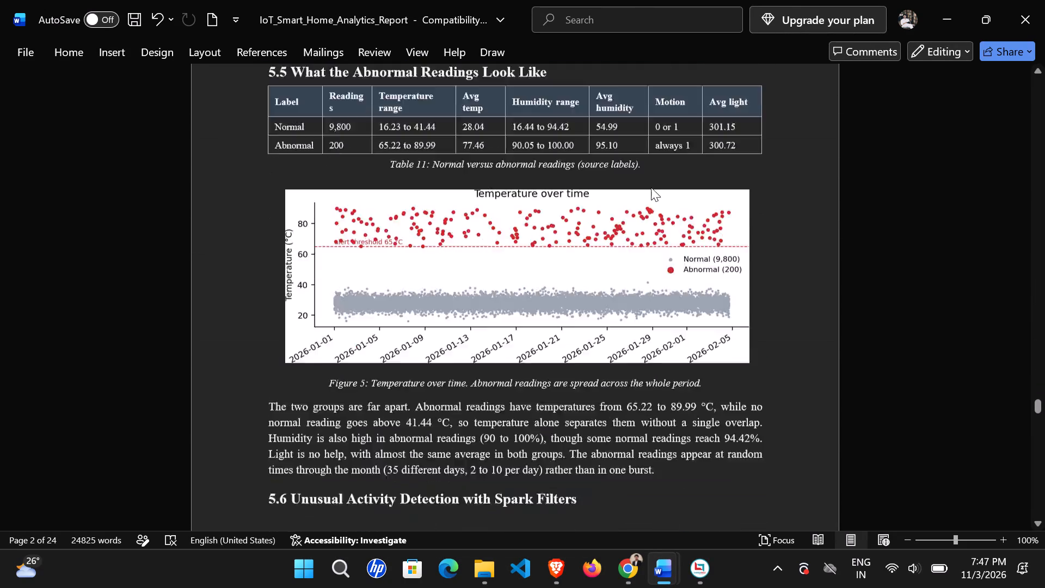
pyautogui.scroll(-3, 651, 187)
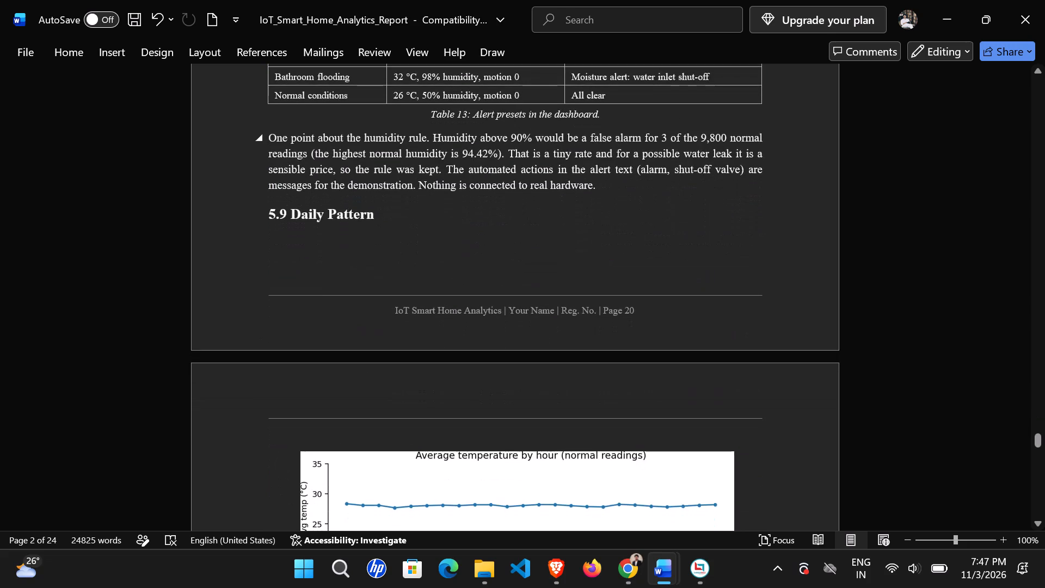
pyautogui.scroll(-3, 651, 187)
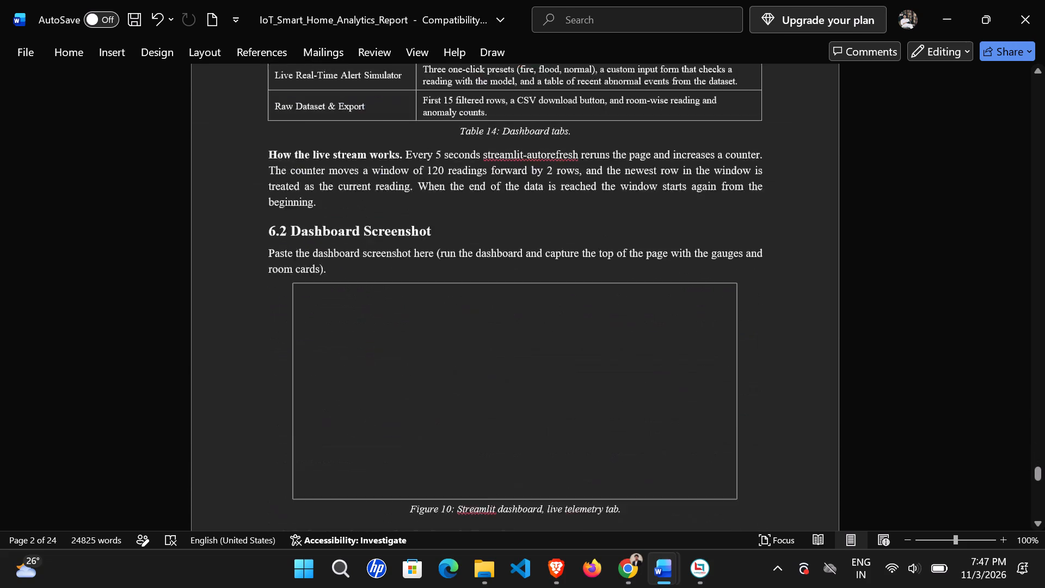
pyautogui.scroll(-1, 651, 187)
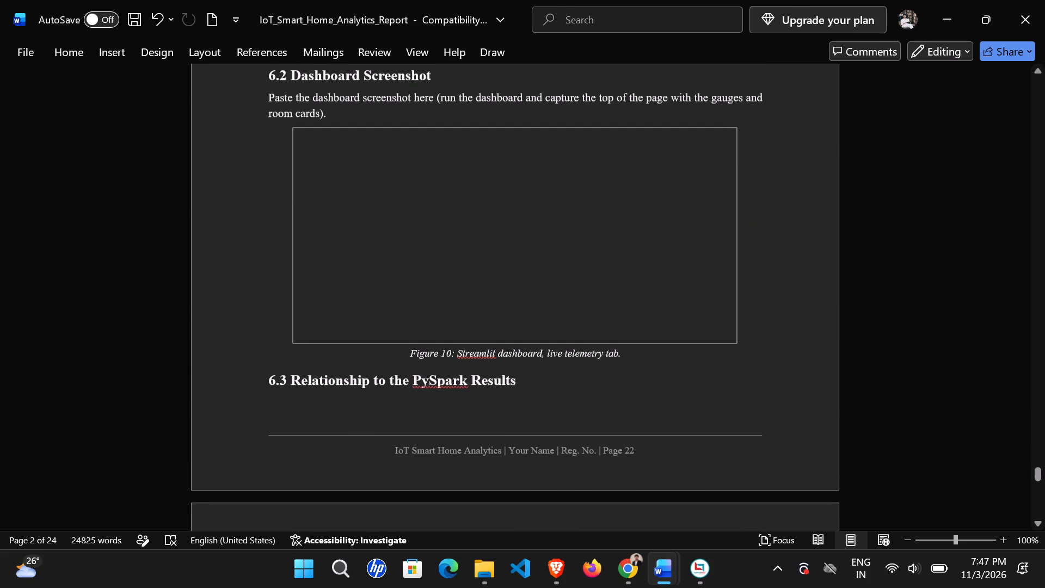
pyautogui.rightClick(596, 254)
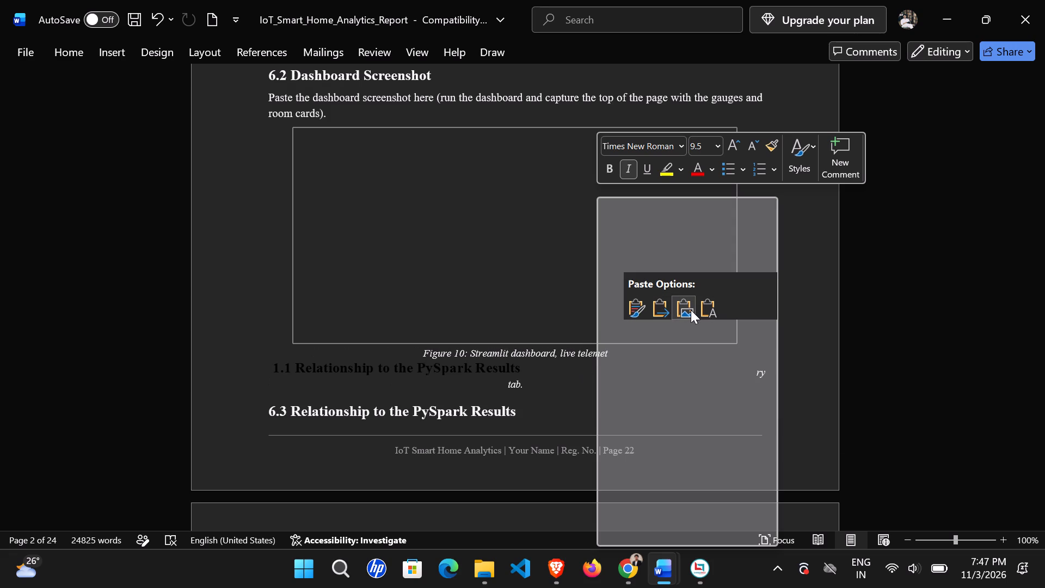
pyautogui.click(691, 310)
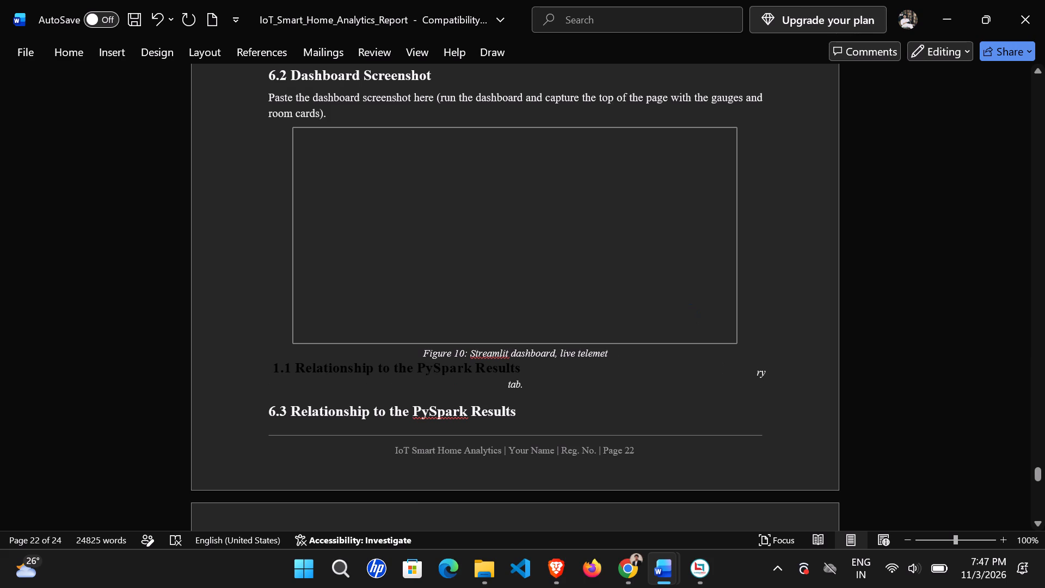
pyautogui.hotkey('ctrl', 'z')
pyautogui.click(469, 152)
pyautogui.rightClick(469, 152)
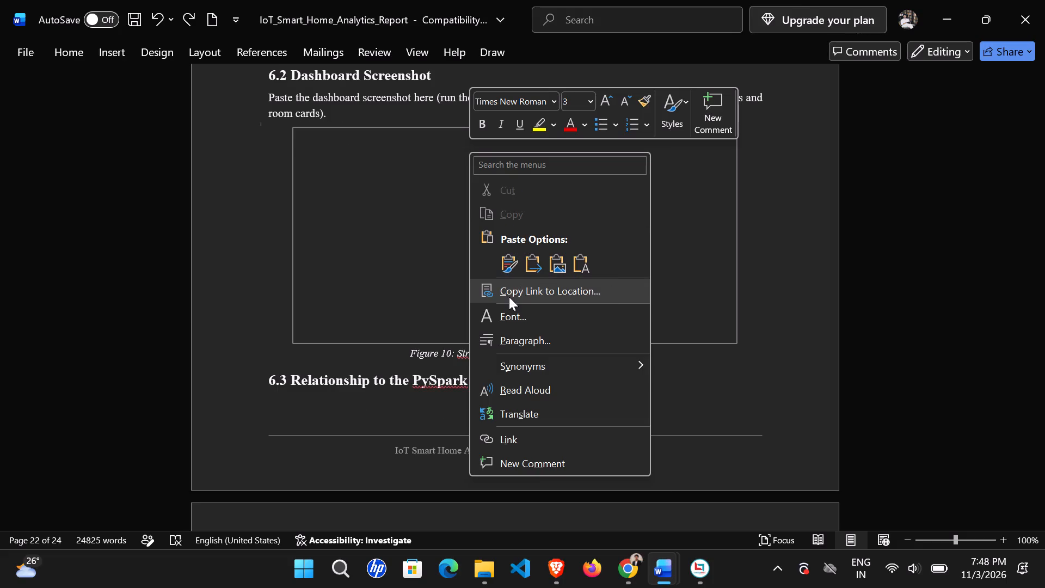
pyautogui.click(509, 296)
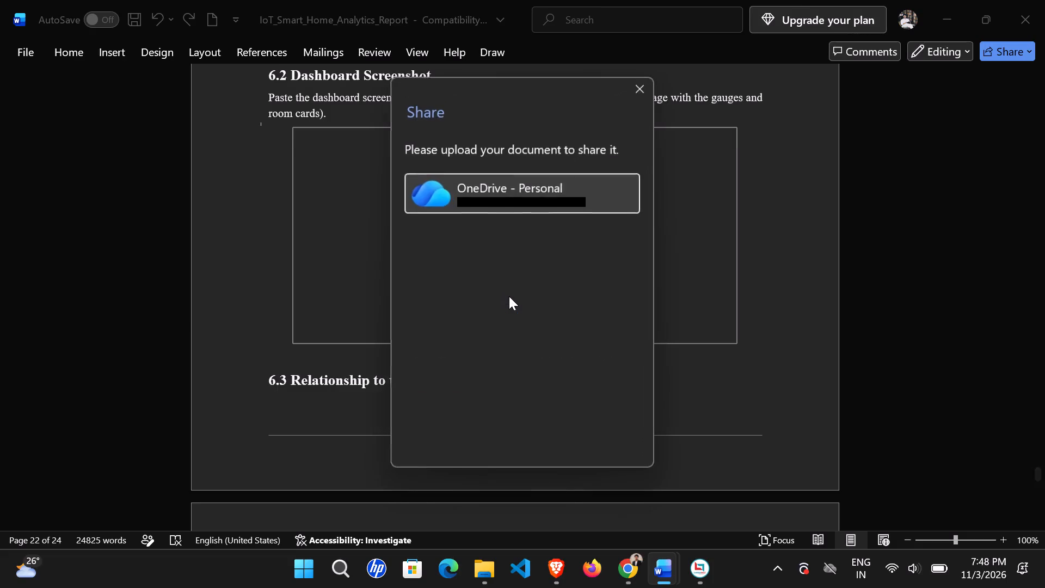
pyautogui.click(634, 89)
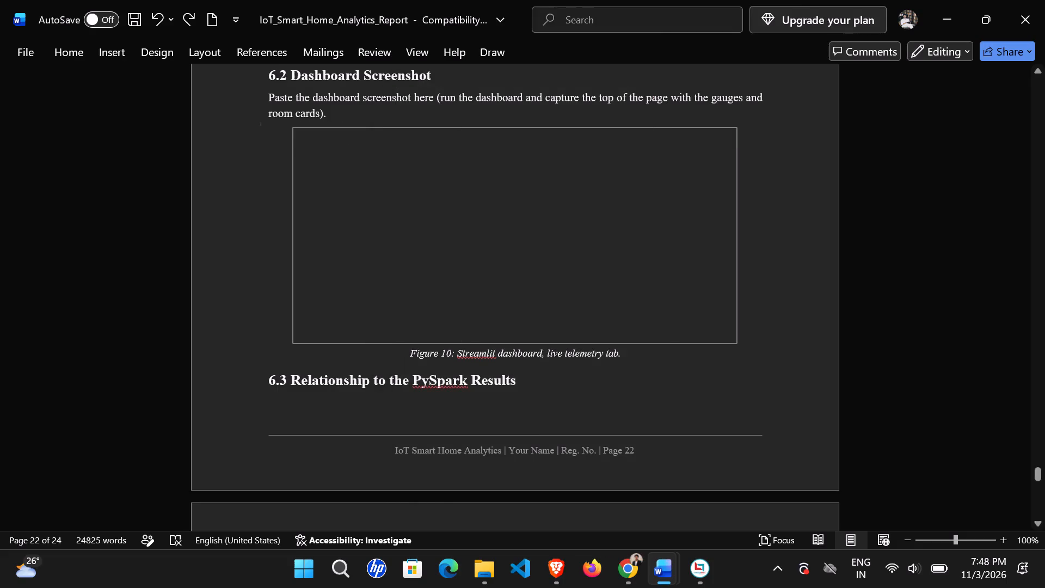
# Switch to File Explorer and copy the November 2026 Gallery screenshot showing the Live Multi-Sensor Telemetry Stream gauges.
pyautogui.click(489, 571)
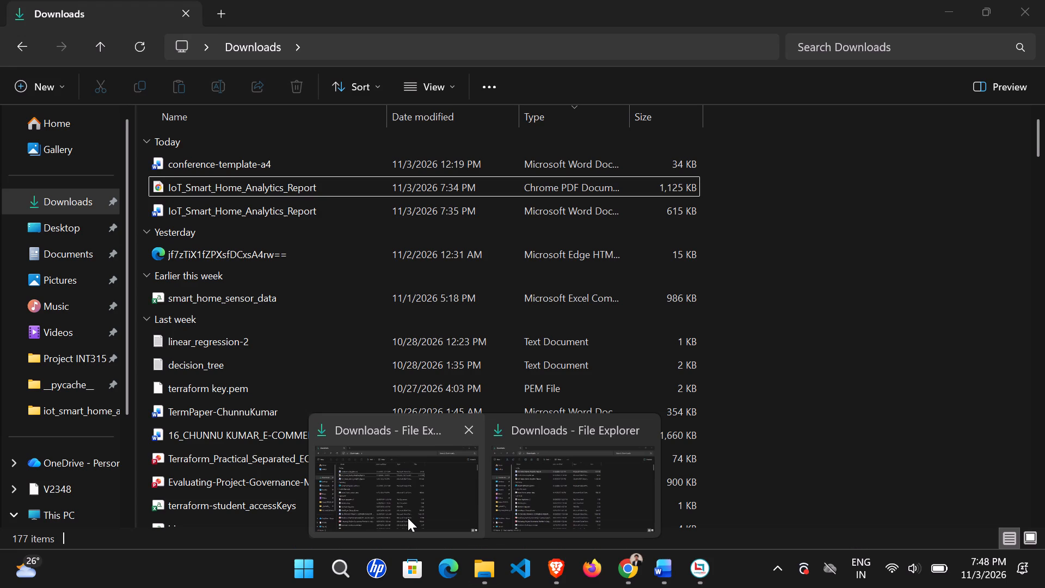
pyautogui.click(408, 518)
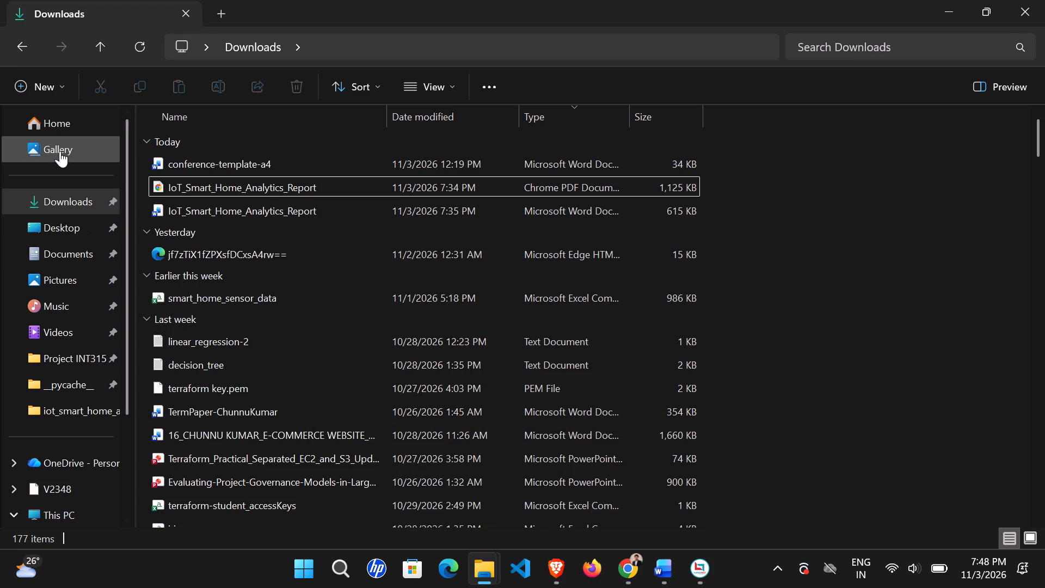
pyautogui.click(60, 149)
pyautogui.rightClick(263, 194)
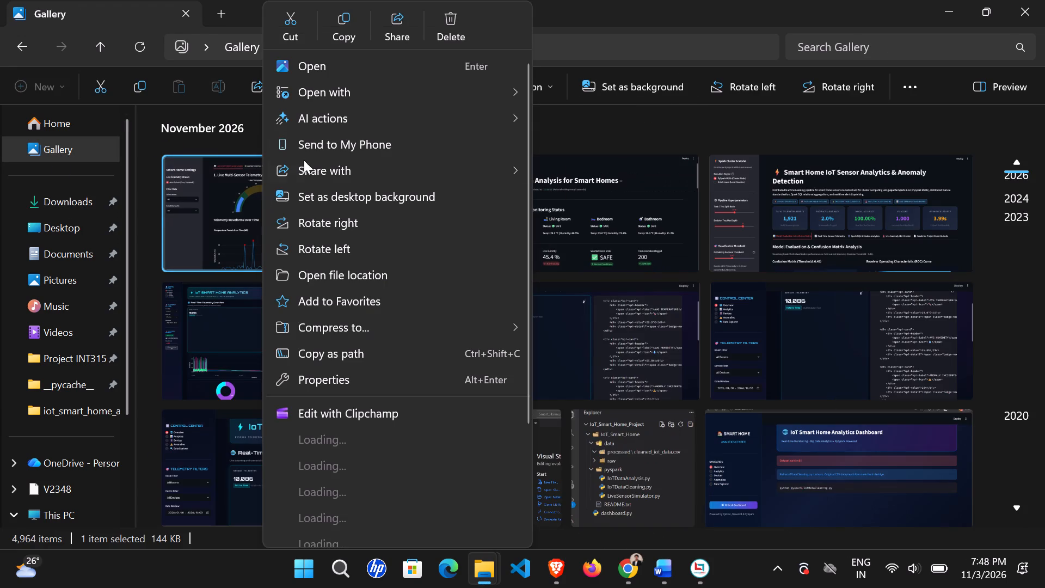
pyautogui.click(367, 357)
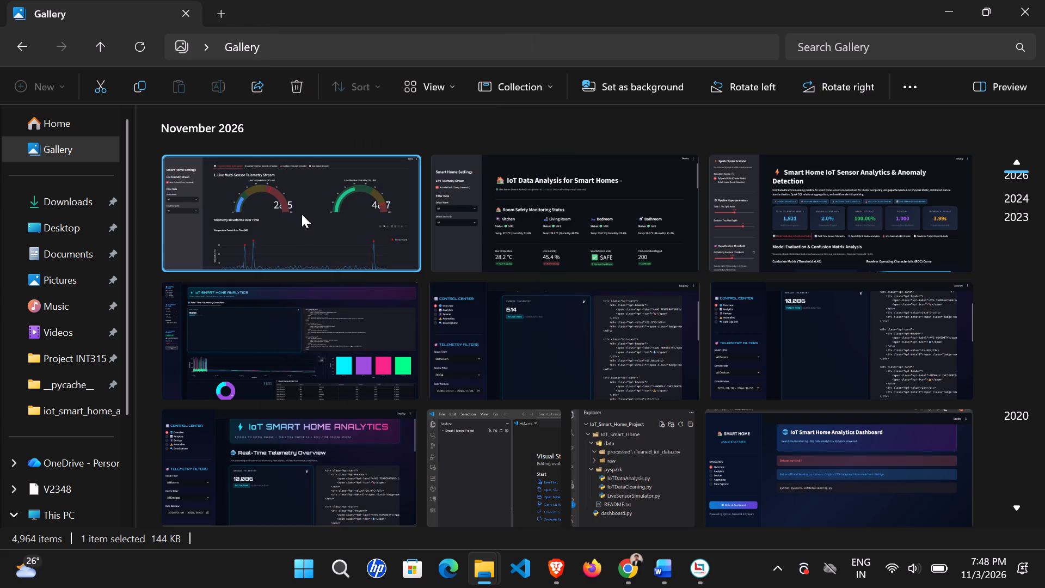
pyautogui.rightClick(302, 214)
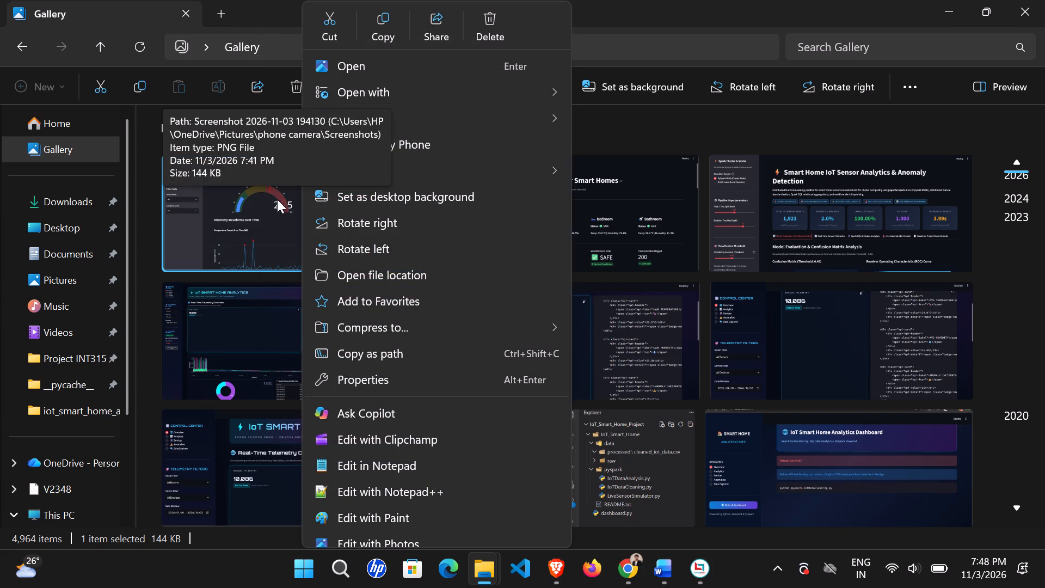
pyautogui.click(386, 34)
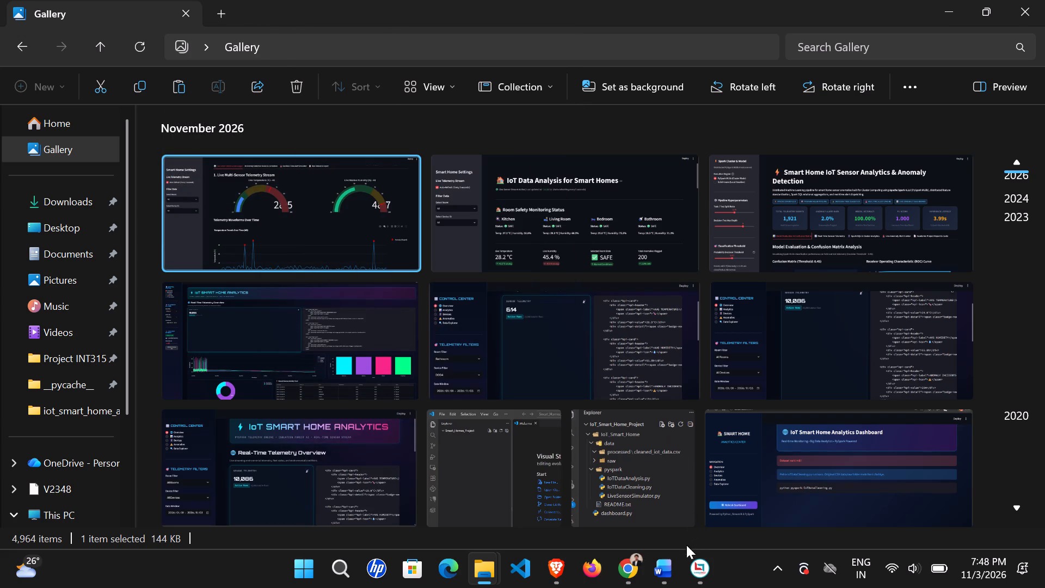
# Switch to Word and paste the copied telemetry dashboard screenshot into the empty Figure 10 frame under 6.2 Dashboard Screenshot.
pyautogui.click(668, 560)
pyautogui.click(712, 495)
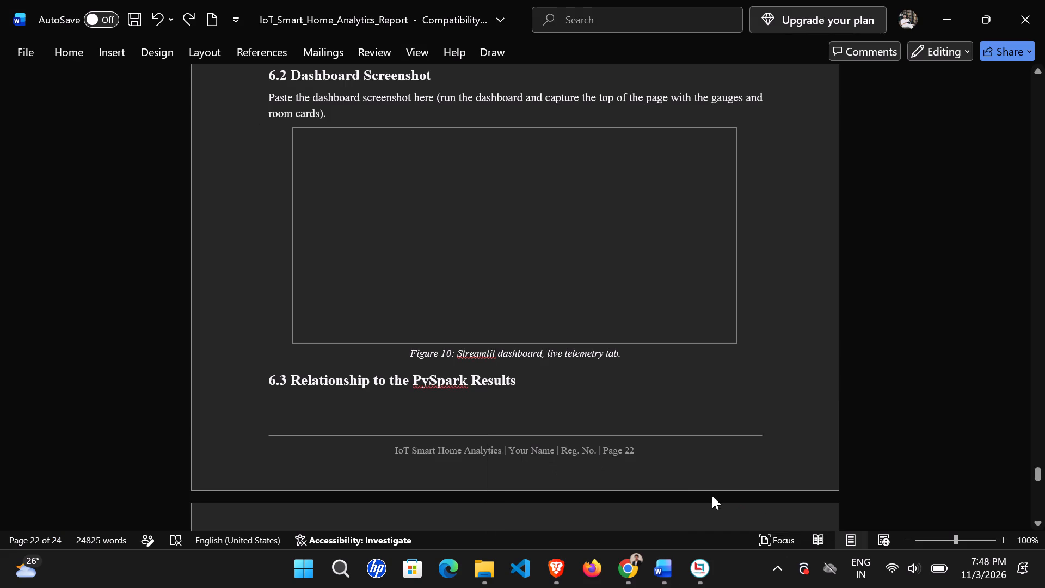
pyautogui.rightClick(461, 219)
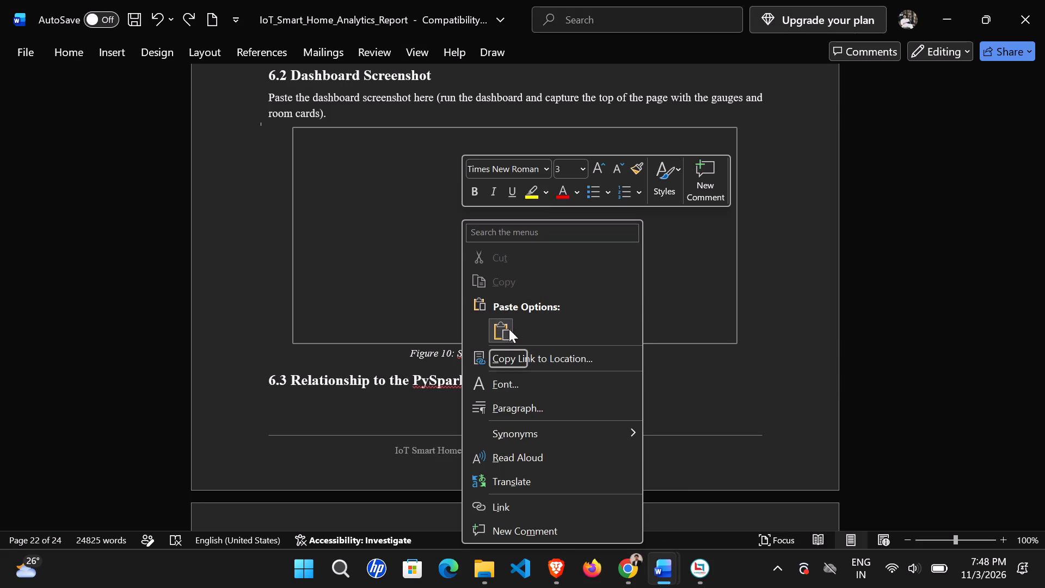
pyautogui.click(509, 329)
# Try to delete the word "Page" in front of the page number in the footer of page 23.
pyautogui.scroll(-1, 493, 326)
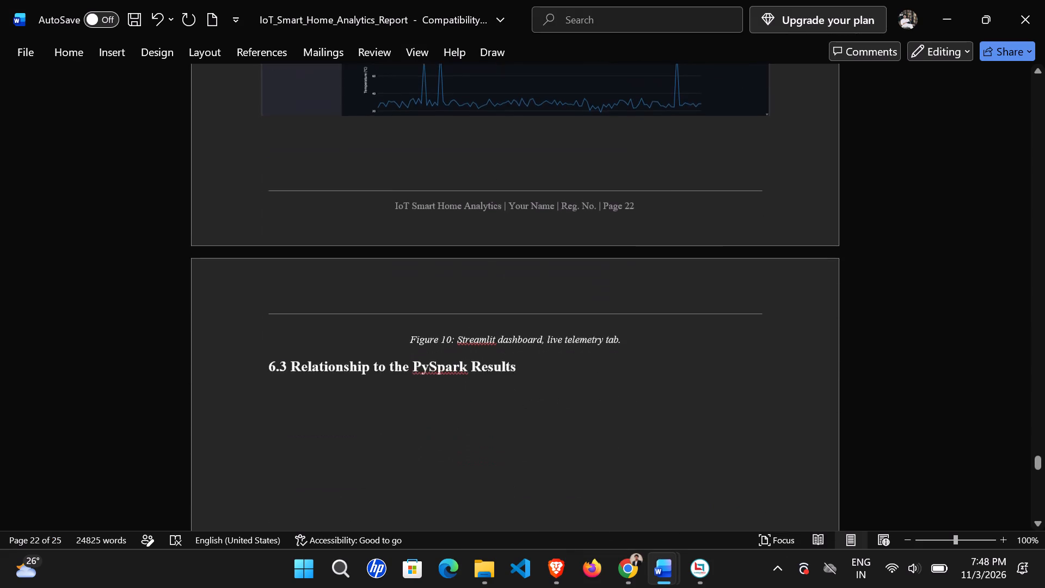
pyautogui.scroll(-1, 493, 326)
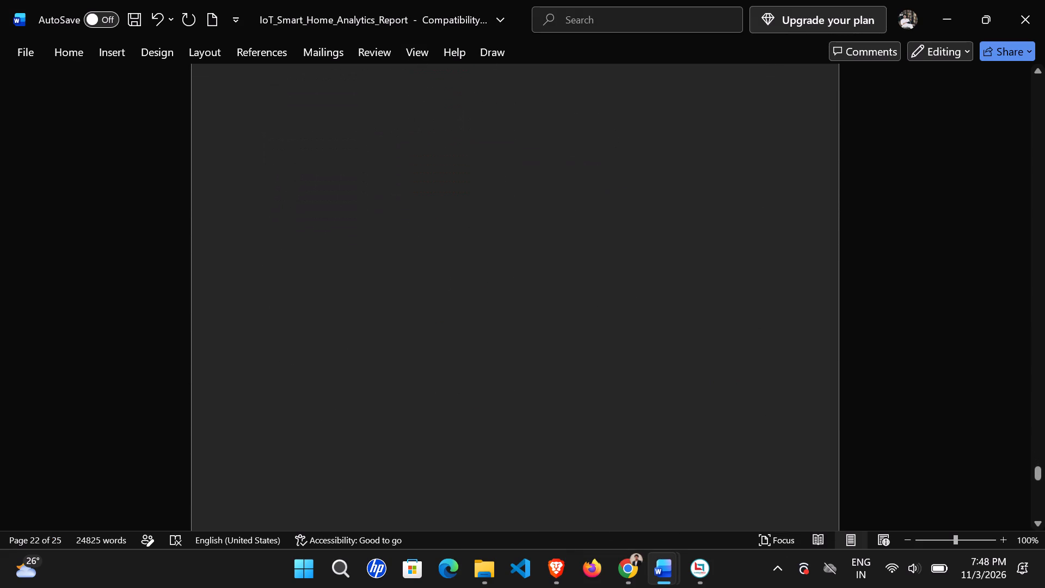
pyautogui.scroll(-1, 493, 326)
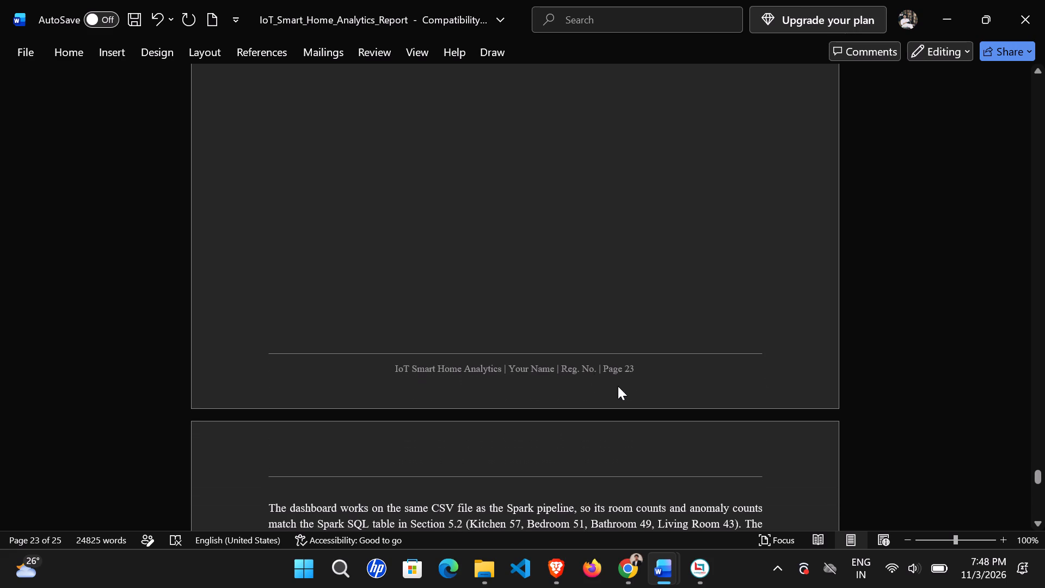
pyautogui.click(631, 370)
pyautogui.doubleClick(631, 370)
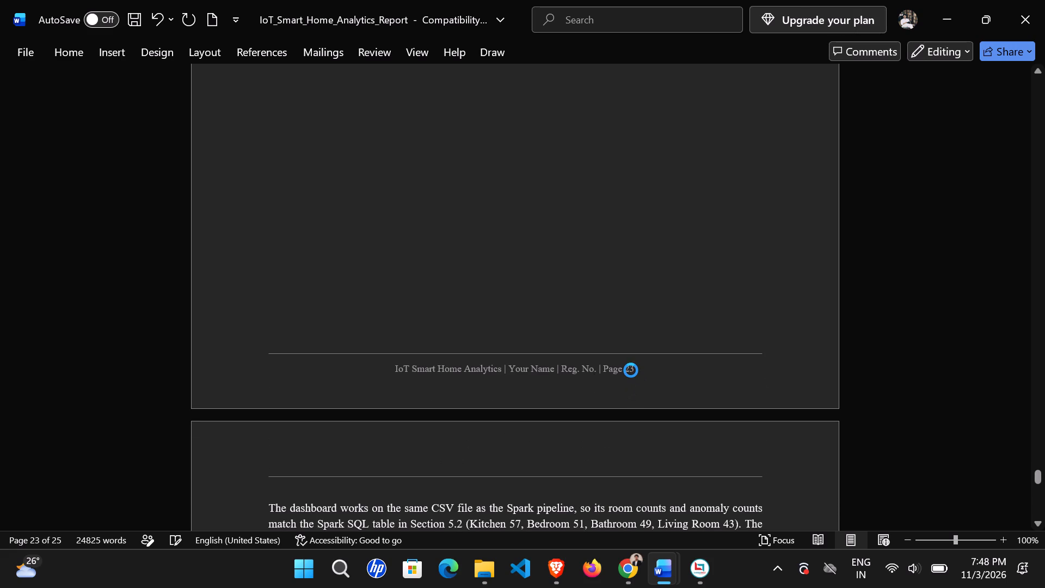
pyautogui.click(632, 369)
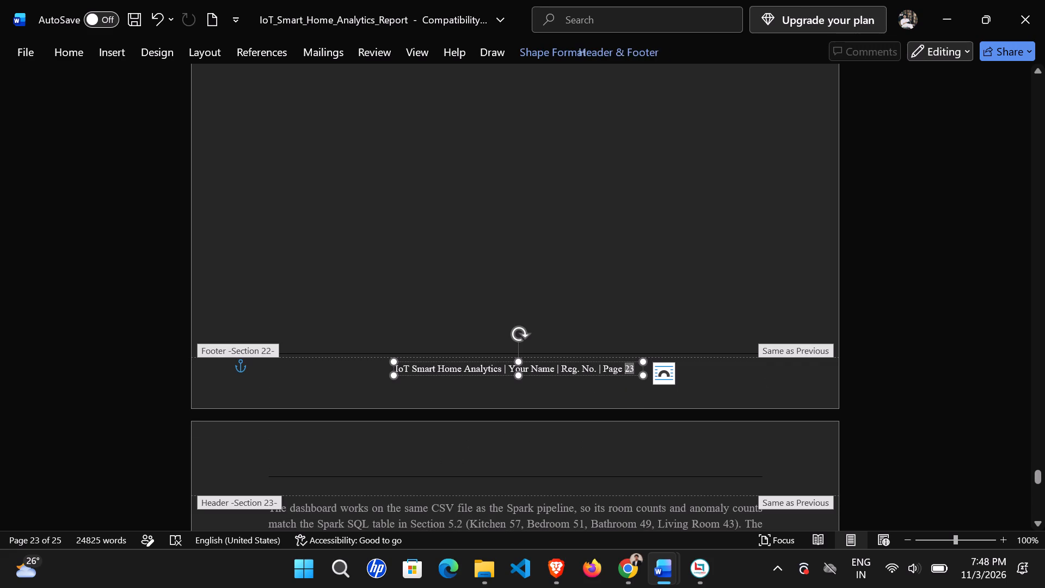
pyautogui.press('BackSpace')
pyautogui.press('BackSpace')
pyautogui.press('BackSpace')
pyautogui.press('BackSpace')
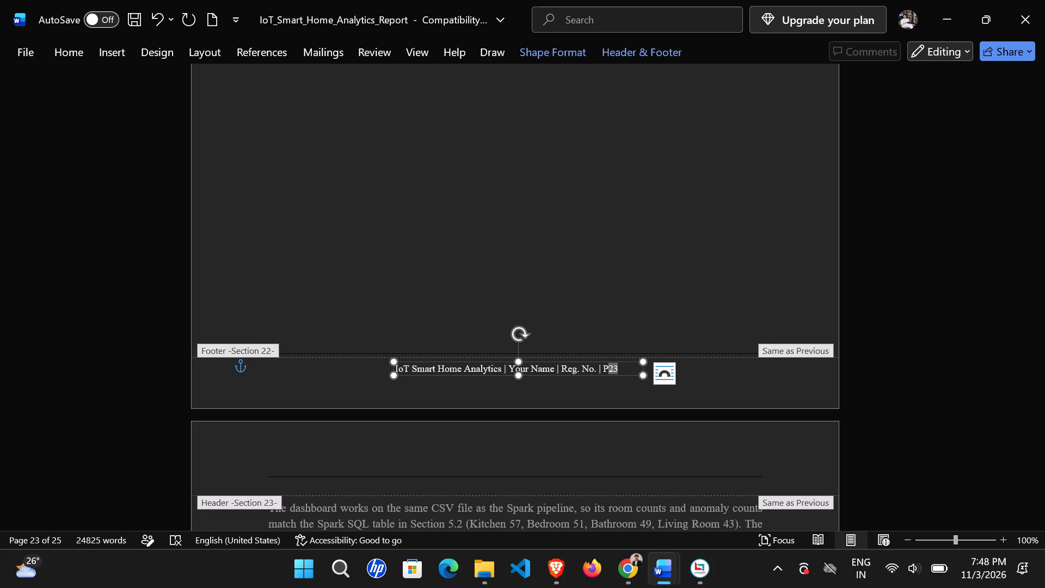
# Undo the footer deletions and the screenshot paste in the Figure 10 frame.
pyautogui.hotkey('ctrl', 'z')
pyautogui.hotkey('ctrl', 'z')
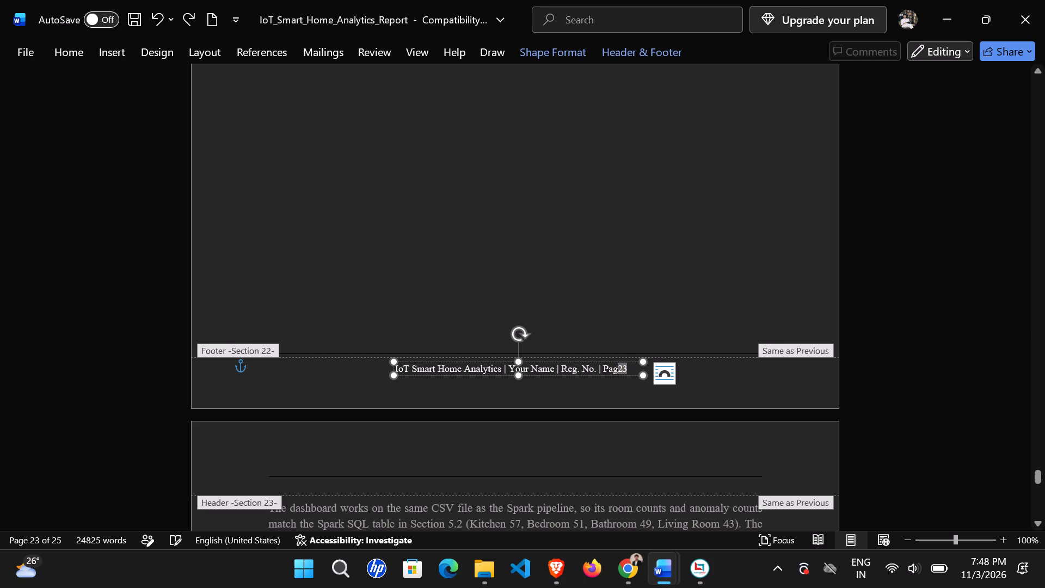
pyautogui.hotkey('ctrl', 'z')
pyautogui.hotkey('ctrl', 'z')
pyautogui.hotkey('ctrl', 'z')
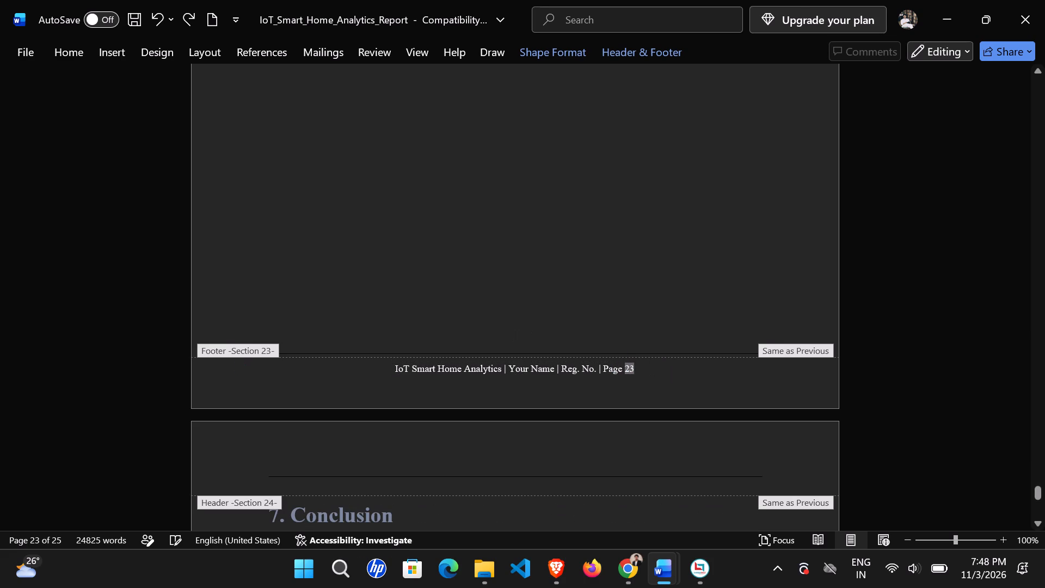
# Delete the "IoT Smart Home Analytics | Your Name | Reg. No. |" text from the page 23 footer, keeping "Page" and its number.
pyautogui.click(618, 368)
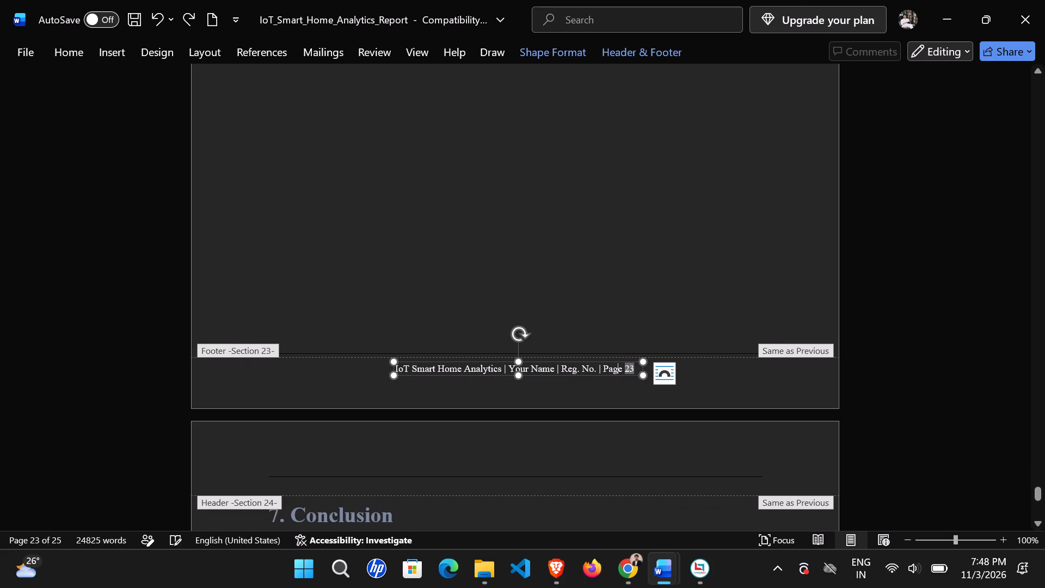
pyautogui.click(604, 368)
pyautogui.press('BackSpace')
pyautogui.press('BackSpace')
pyautogui.press('BackSpace')
pyautogui.press('BackSpace')
pyautogui.press('BackSpace')
pyautogui.press('BackSpace')
pyautogui.press('BackSpace')
pyautogui.press('BackSpace')
pyautogui.press('BackSpace')
pyautogui.press('BackSpace')
pyautogui.press('BackSpace')
pyautogui.press('BackSpace')
pyautogui.press('BackSpace')
pyautogui.press('BackSpace')
pyautogui.press('BackSpace')
pyautogui.press('BackSpace')
pyautogui.press('BackSpace')
pyautogui.press('BackSpace')
pyautogui.press('BackSpace')
pyautogui.press('BackSpace')
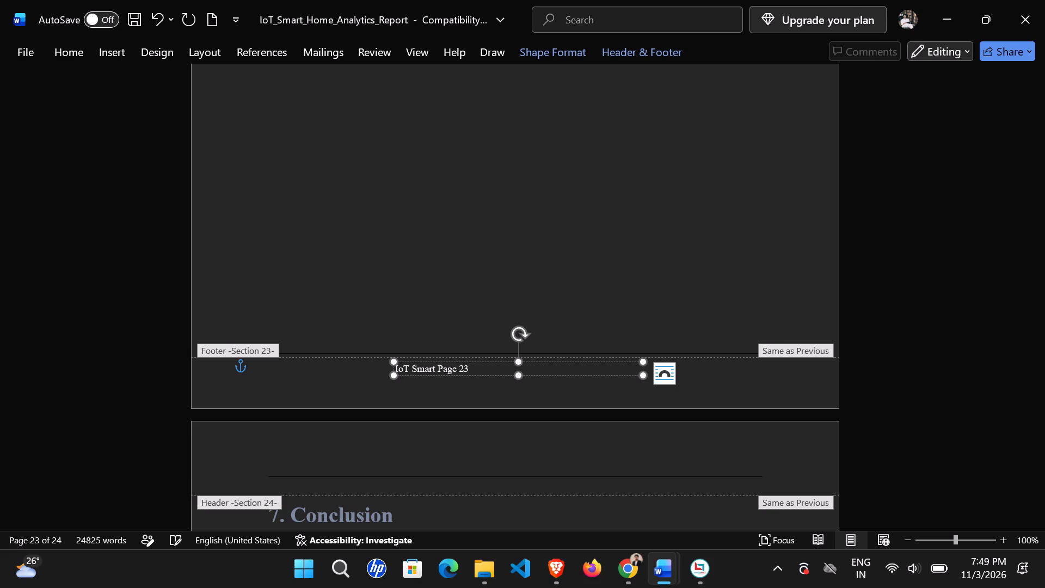
pyautogui.press('BackSpace')
pyautogui.press('BackSpace')
pyautogui.press('BackSpace')
pyautogui.press('BackSpace')
pyautogui.press('BackSpace')
pyautogui.press('BackSpace')
pyautogui.press('BackSpace')
# Indent the remaining footer page number toward the middle with three tabs and return to the document body.
pyautogui.press('Tab')
pyautogui.press('Tab')
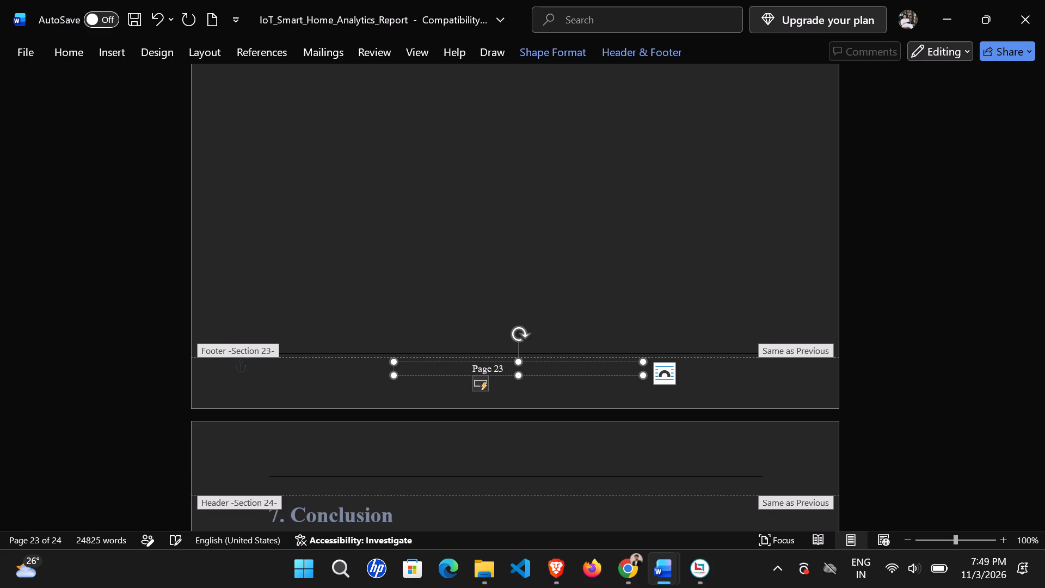
pyautogui.press('Tab')
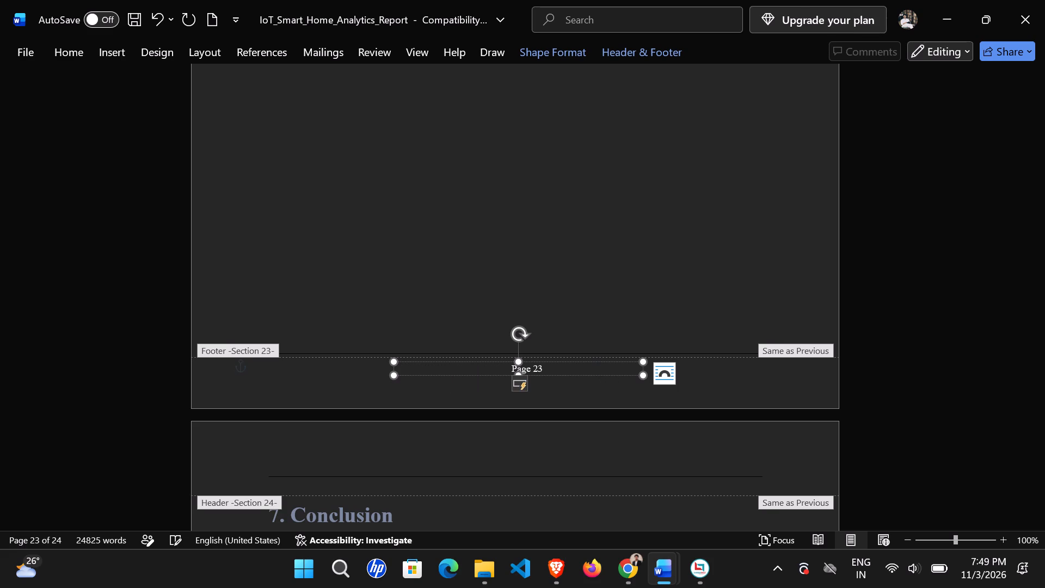
pyautogui.click(633, 232)
pyautogui.doubleClick(681, 305)
pyautogui.click(608, 248)
# Paste the copied telemetry dashboard screenshot into the empty Figure 10 frame under 6.2 Dashboard Screenshot.
pyautogui.scroll(1, 608, 248)
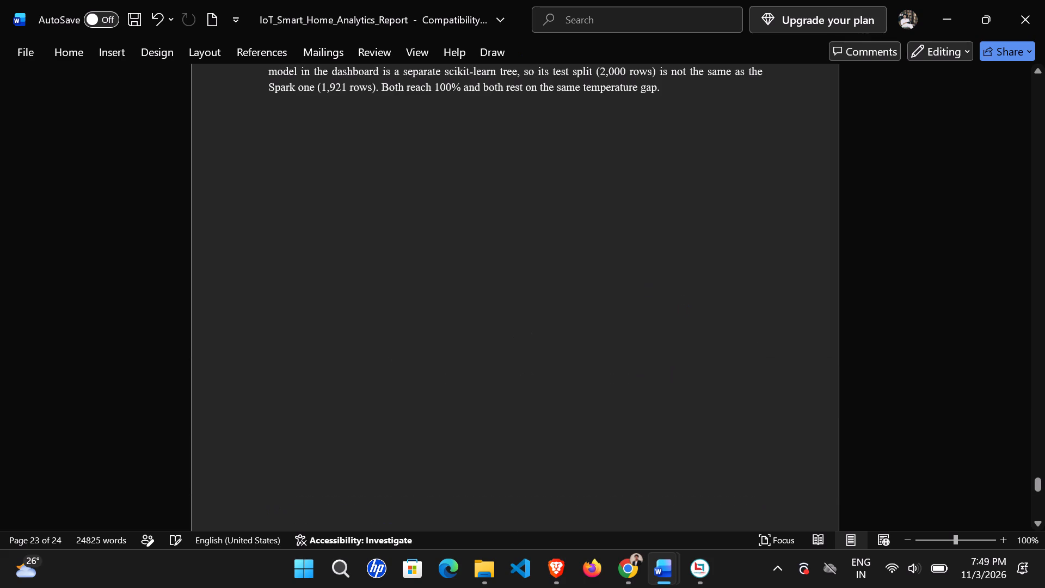
pyautogui.scroll(2, 608, 248)
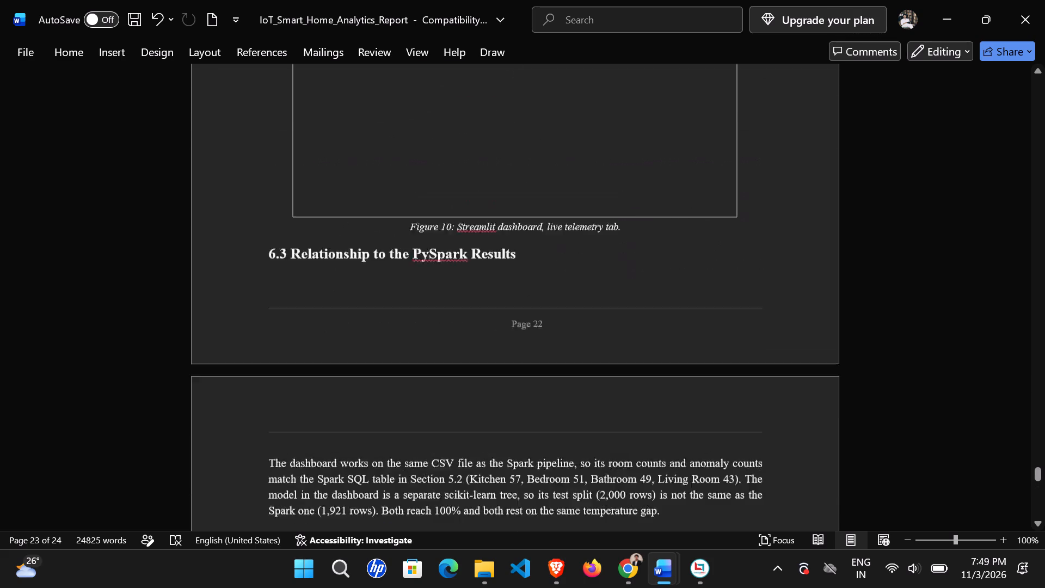
pyautogui.scroll(1, 612, 252)
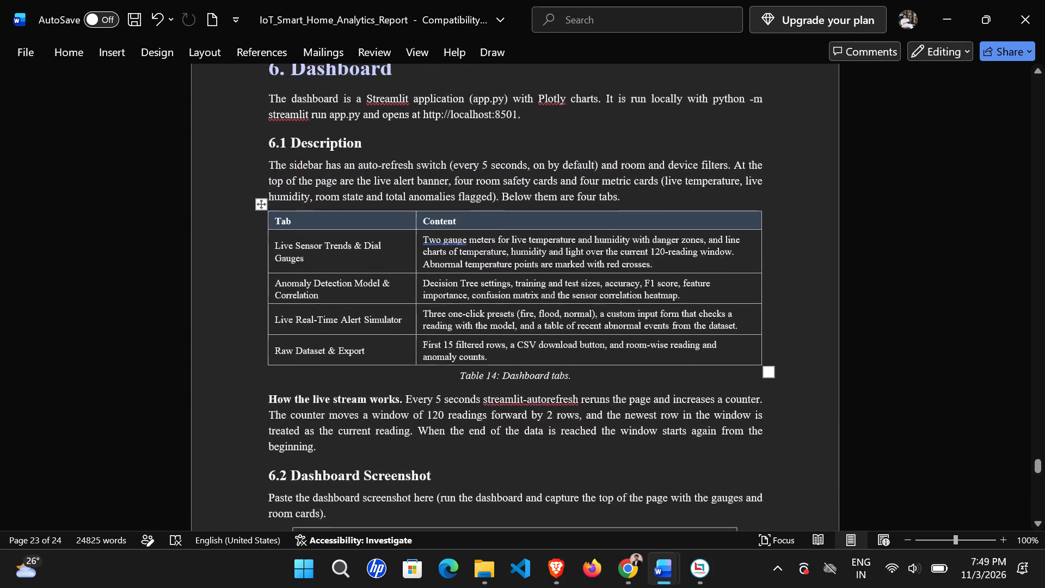
pyautogui.scroll(-1, 558, 249)
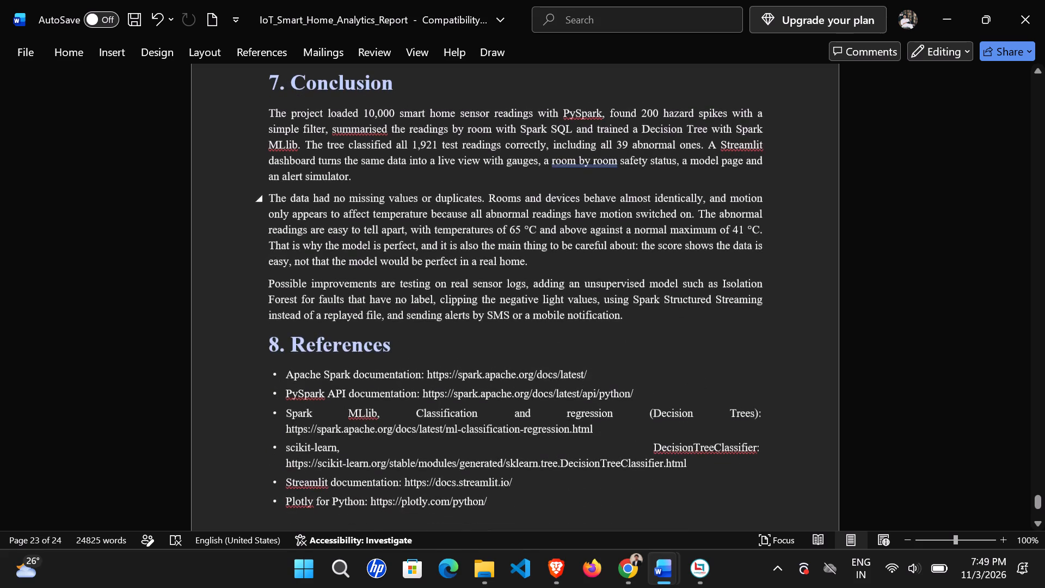
pyautogui.scroll(-1, 558, 249)
pyautogui.hscroll(2, 558, 249)
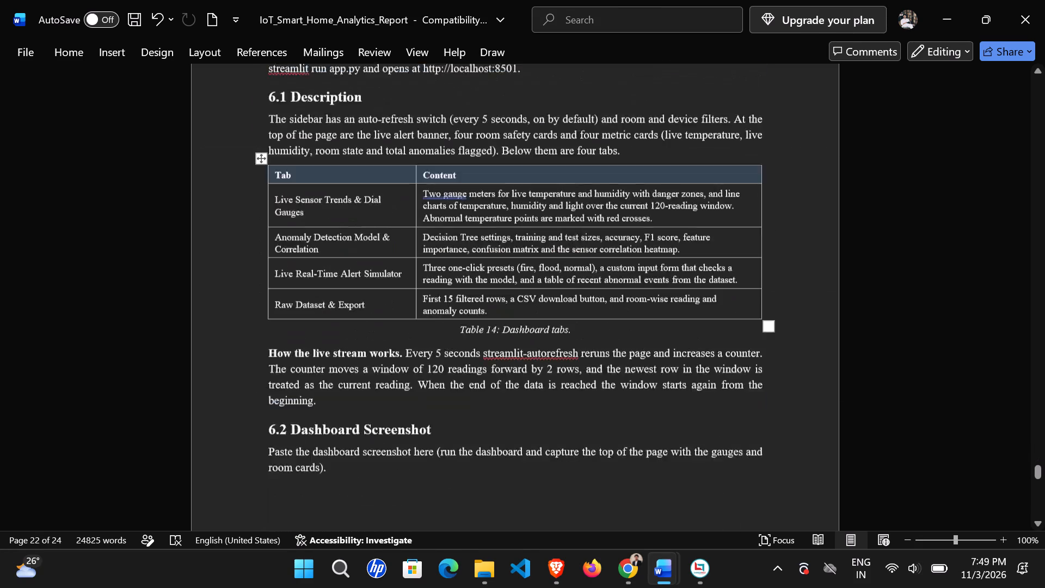
pyautogui.hscroll(1, 558, 249)
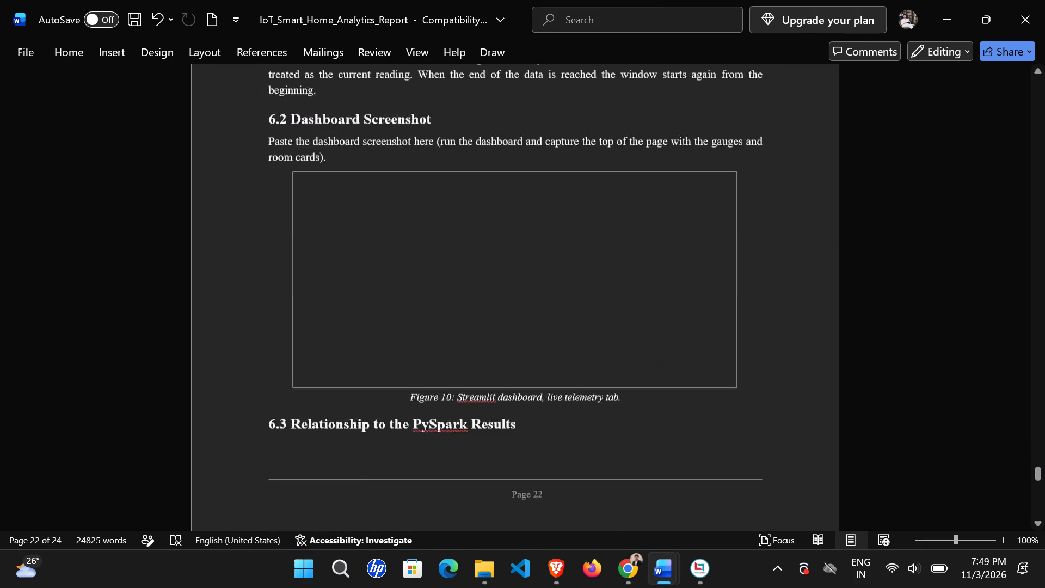
pyautogui.click(517, 226)
pyautogui.rightClick(517, 226)
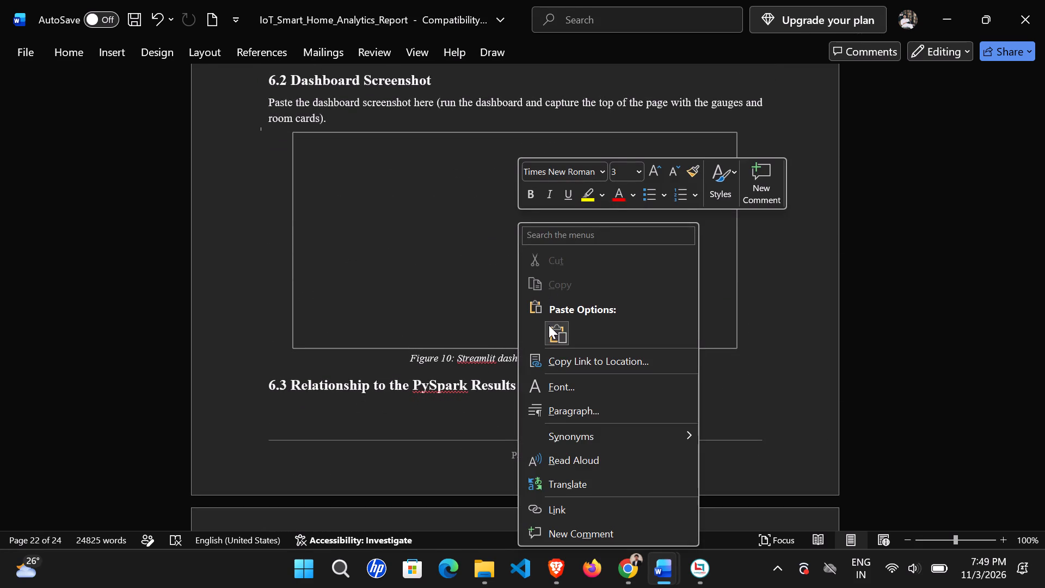
pyautogui.click(550, 329)
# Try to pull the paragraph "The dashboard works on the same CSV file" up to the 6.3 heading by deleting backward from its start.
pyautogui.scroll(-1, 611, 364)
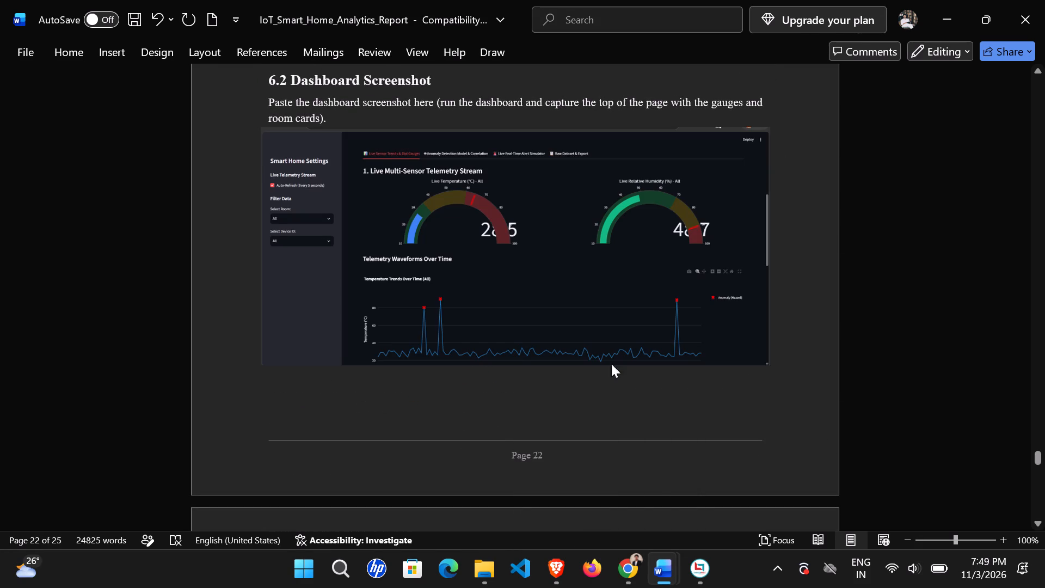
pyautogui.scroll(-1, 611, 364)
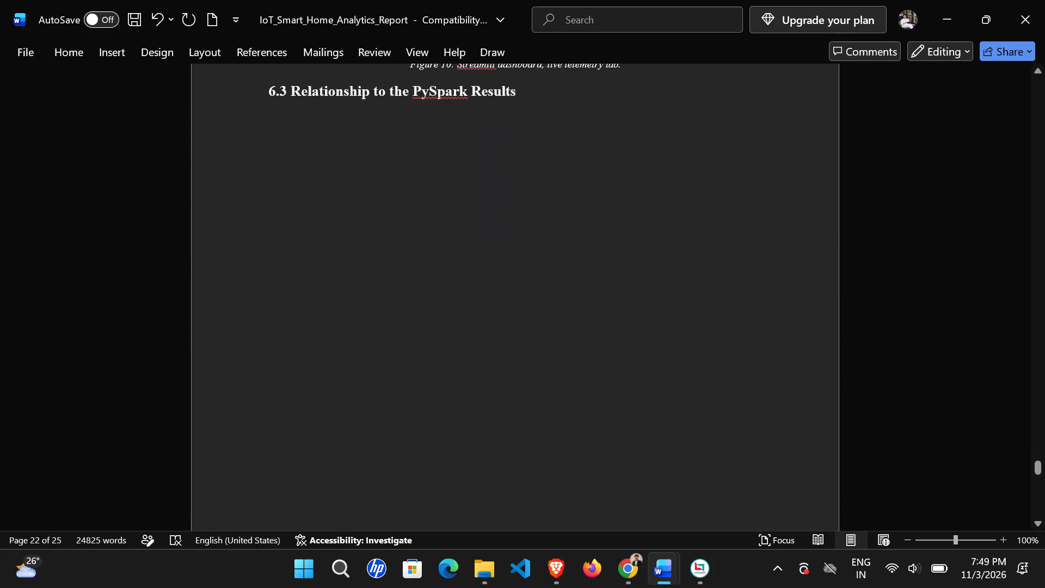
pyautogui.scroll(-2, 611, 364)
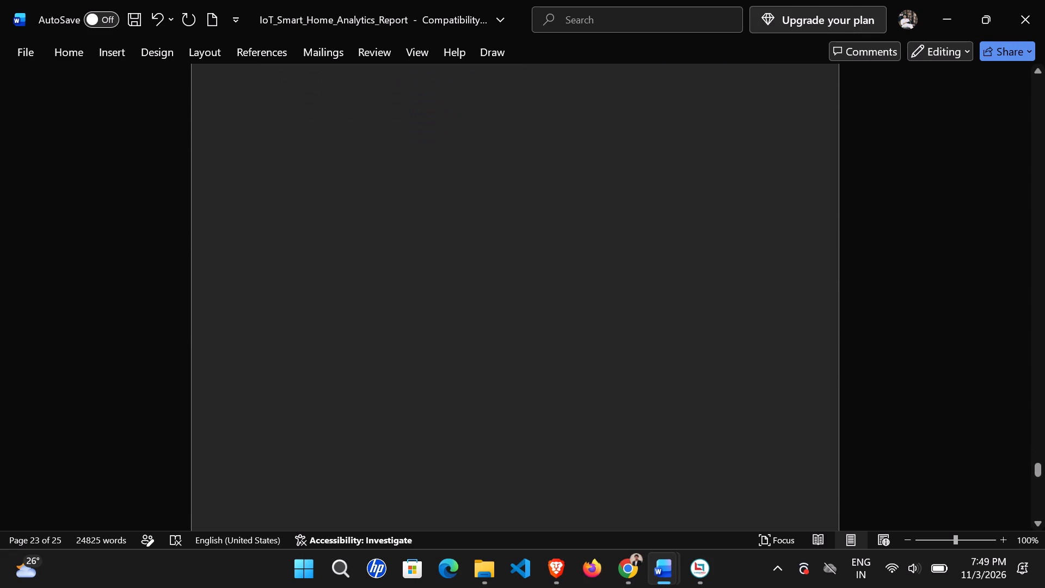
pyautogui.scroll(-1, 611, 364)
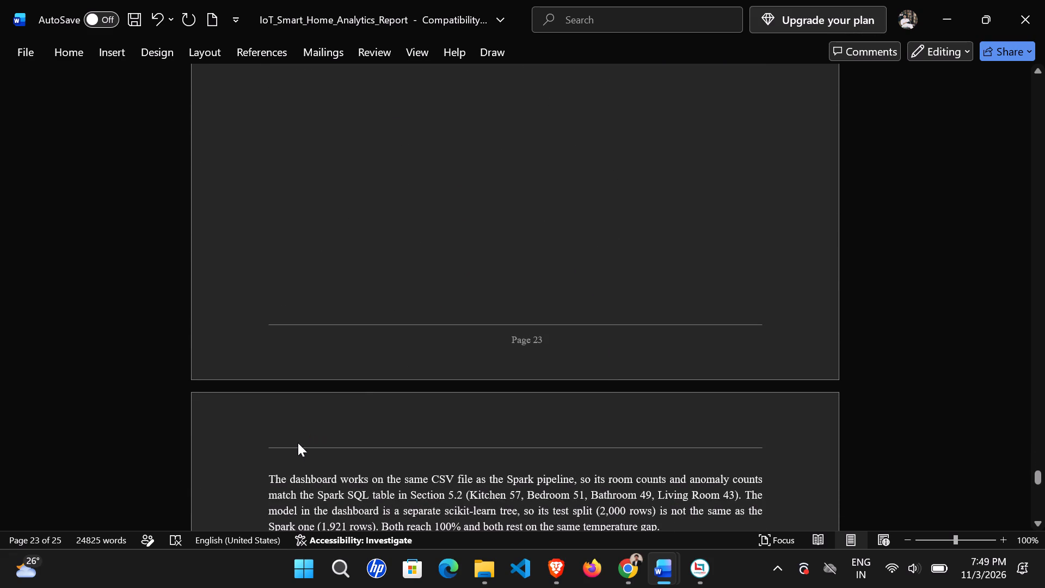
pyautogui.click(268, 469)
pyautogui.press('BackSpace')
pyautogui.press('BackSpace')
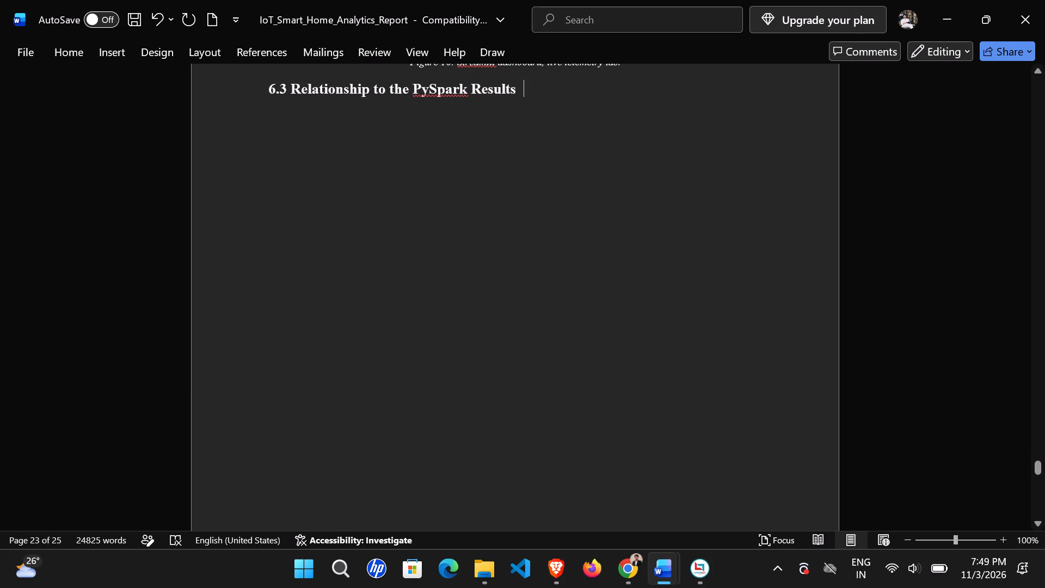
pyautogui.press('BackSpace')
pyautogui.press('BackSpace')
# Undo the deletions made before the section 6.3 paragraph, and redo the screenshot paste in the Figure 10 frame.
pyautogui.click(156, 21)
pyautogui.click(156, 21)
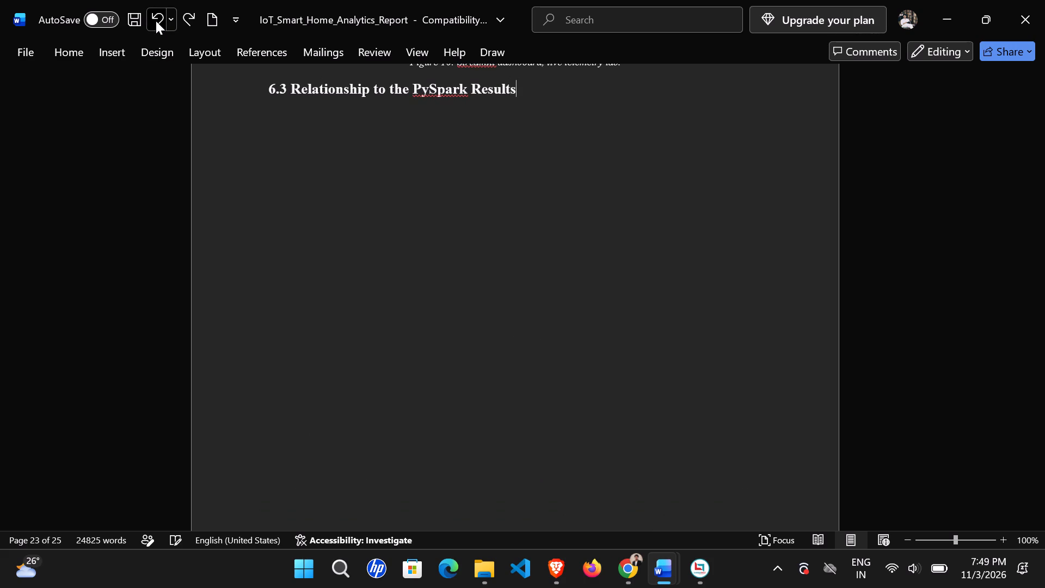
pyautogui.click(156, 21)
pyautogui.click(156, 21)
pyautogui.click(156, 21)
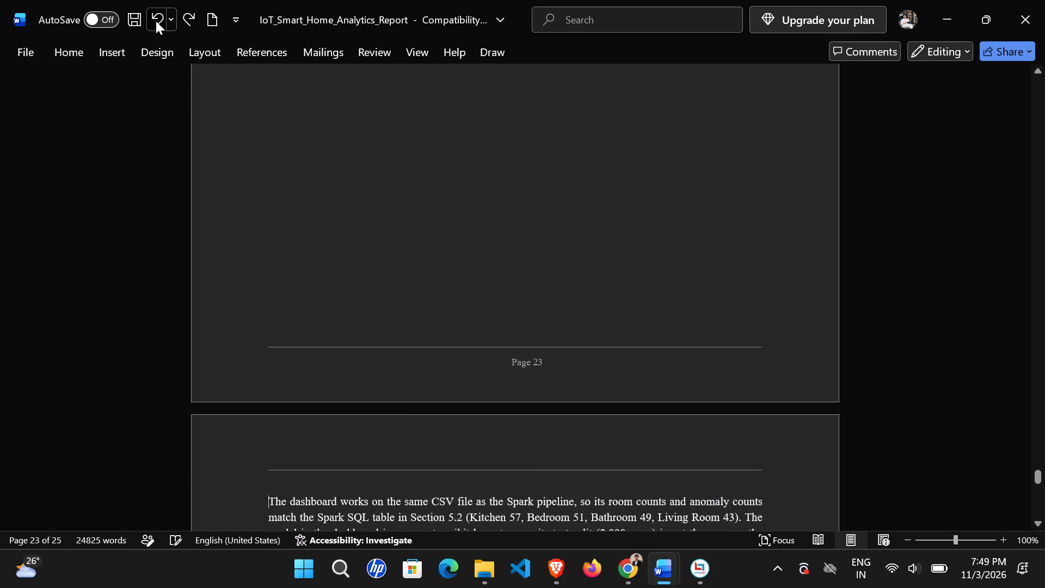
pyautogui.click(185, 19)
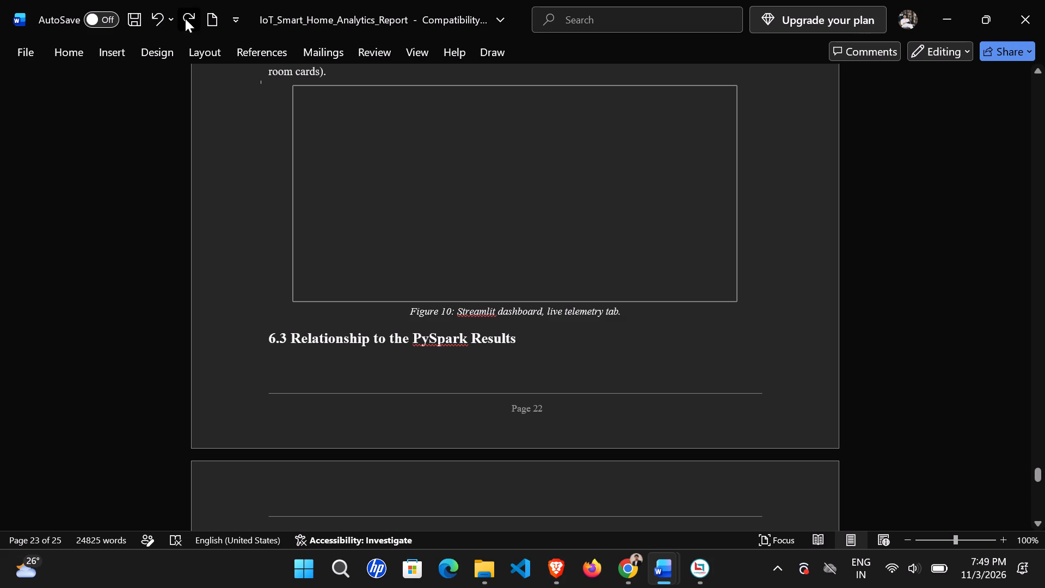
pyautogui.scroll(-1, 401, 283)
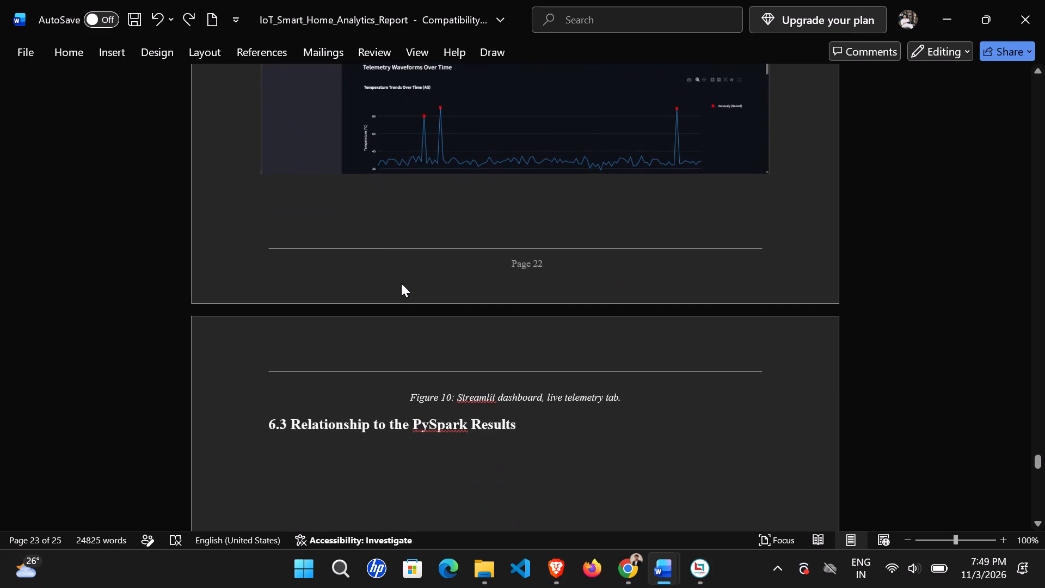
# Review the page layout across the report, from the source code and results sections through the dashboard, conclusion and references.
pyautogui.scroll(-1, 401, 283)
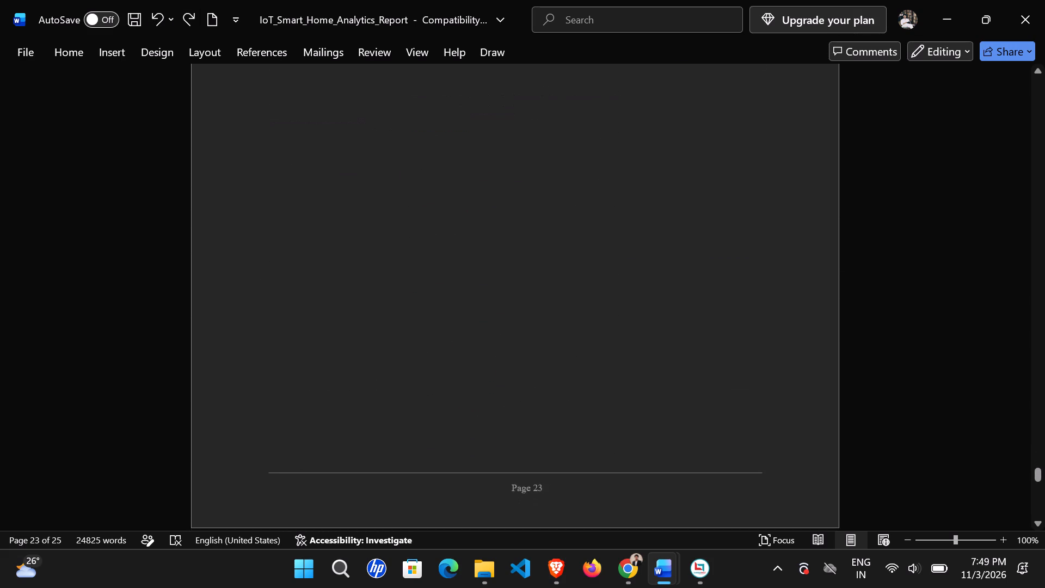
pyautogui.scroll(-2, 401, 283)
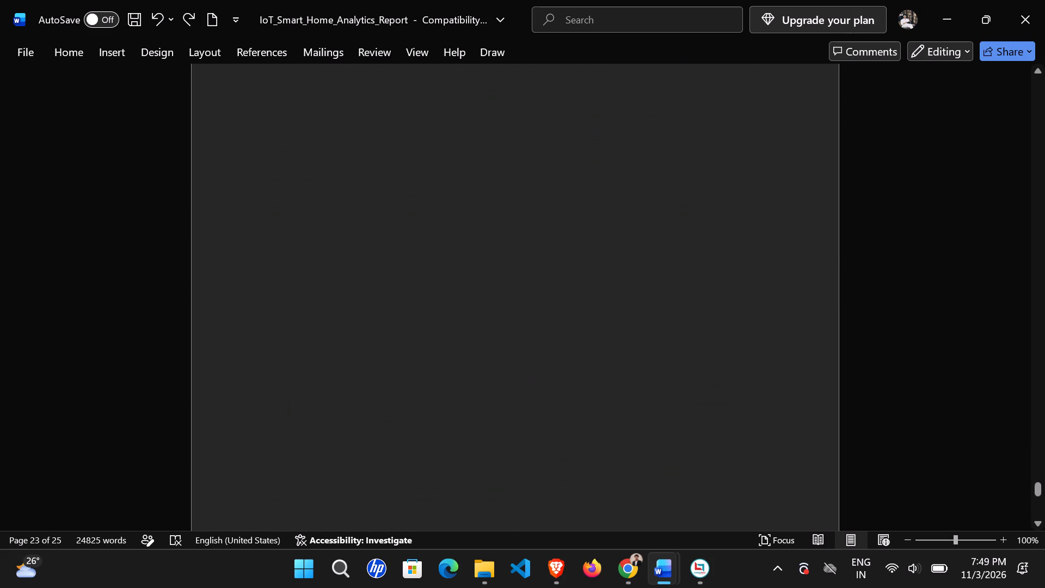
pyautogui.scroll(-1, 401, 283)
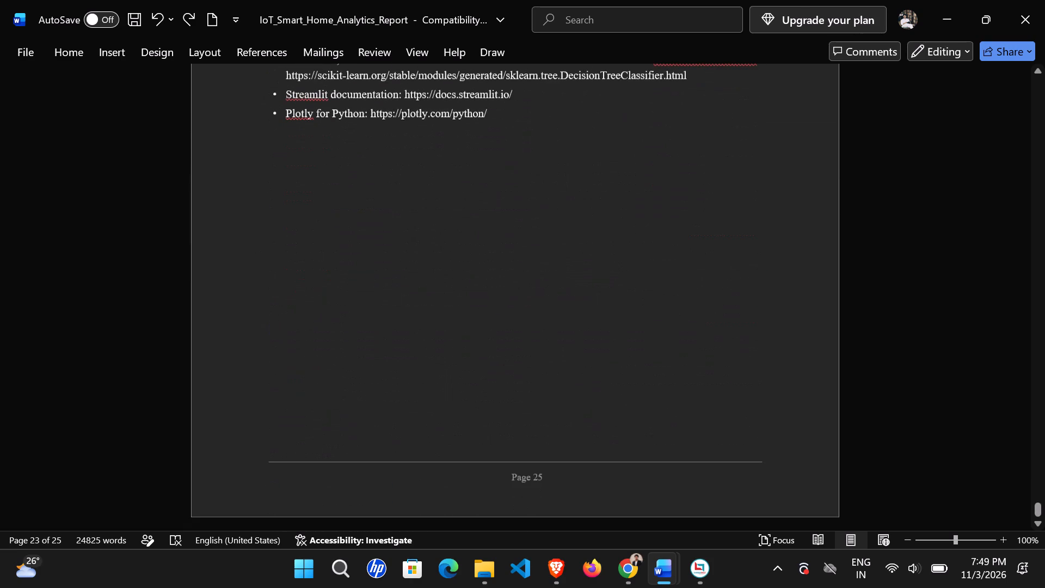
pyautogui.keyDown('ctrl'); pyautogui.scroll(-5, 401, 283); pyautogui.keyUp('ctrl')
pyautogui.scroll(1, 401, 283)
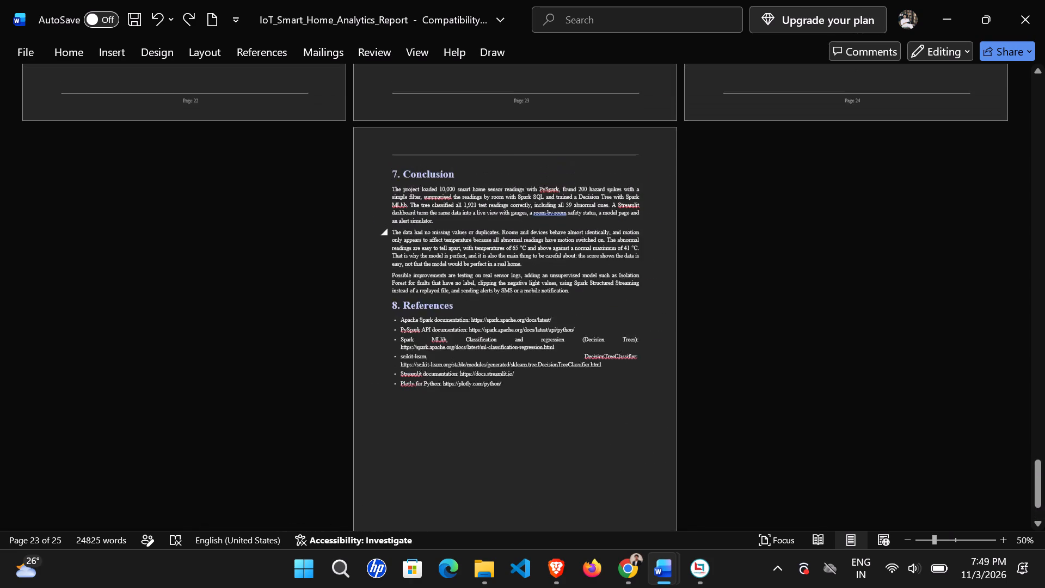
pyautogui.scroll(2, 401, 283)
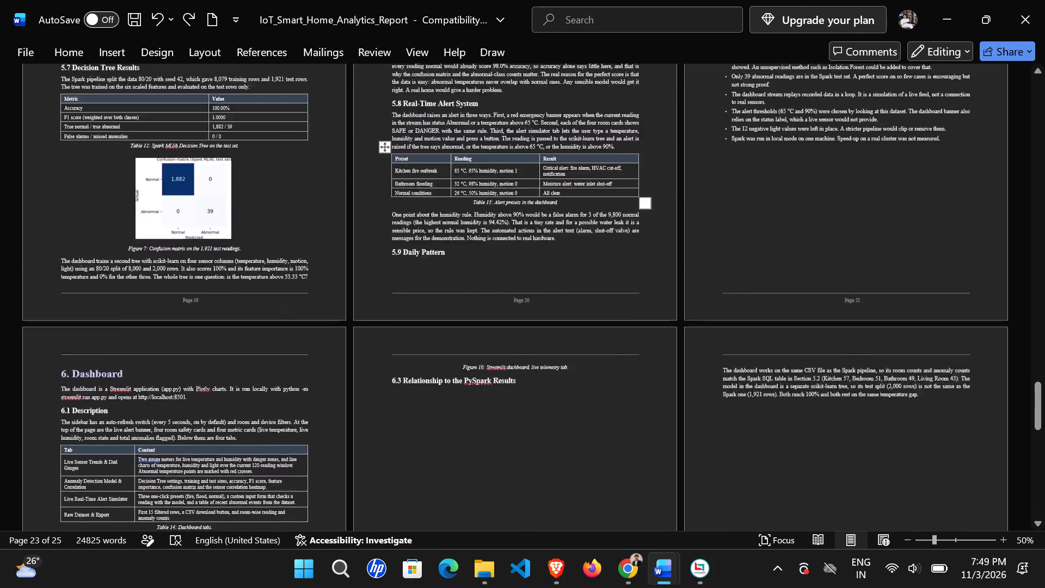
pyautogui.scroll(2, 401, 283)
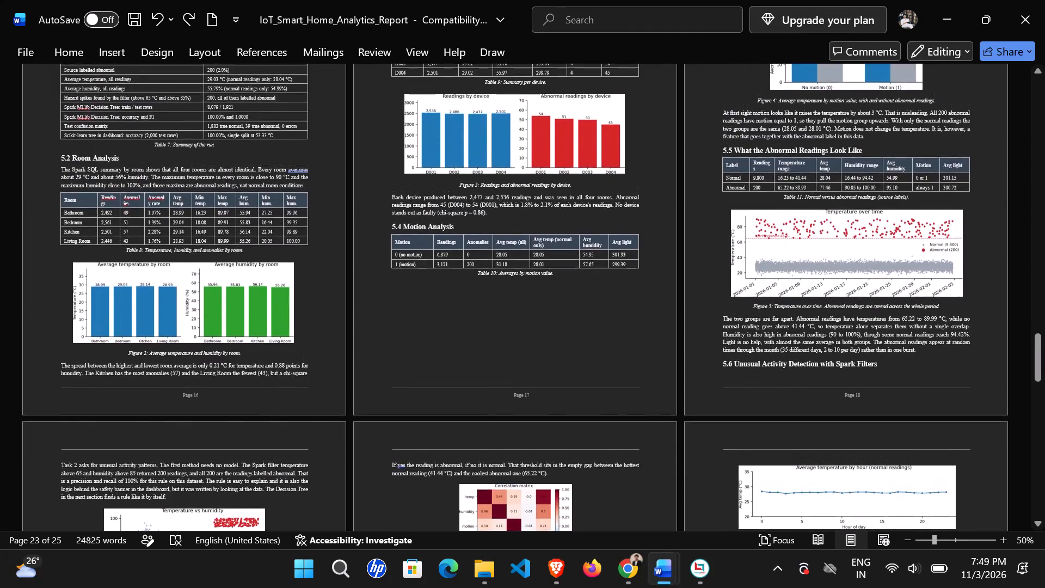
pyautogui.scroll(1, 401, 283)
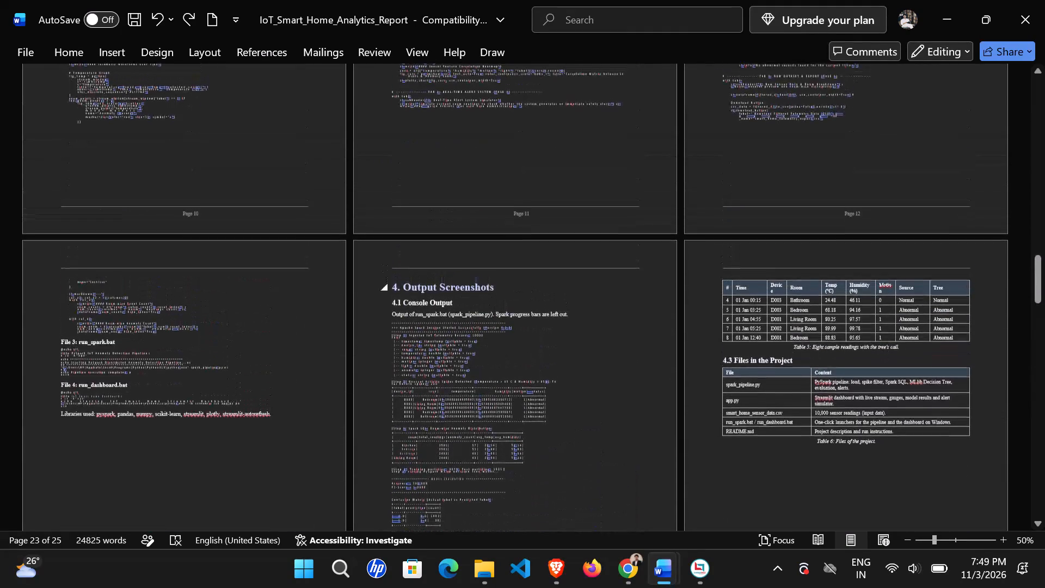
pyautogui.click(168, 357)
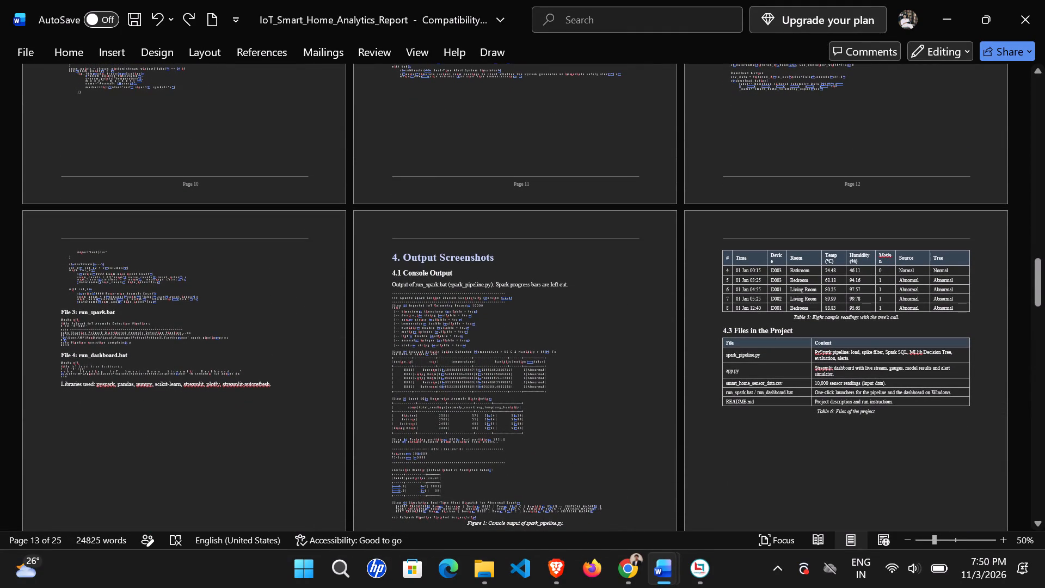
pyautogui.scroll(2, 313, 332)
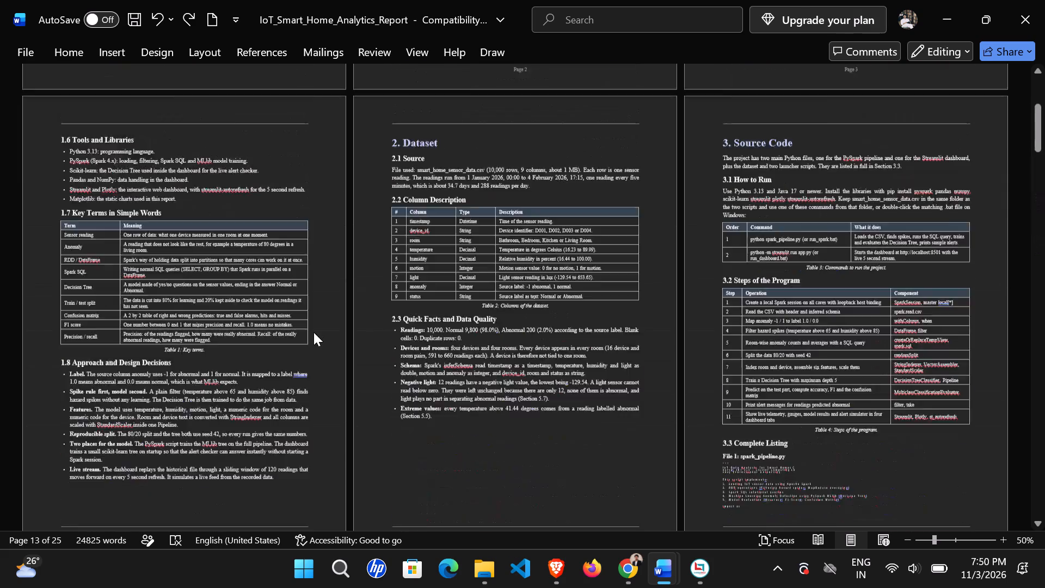
pyautogui.scroll(2, 313, 332)
pyautogui.scroll(-3, 313, 332)
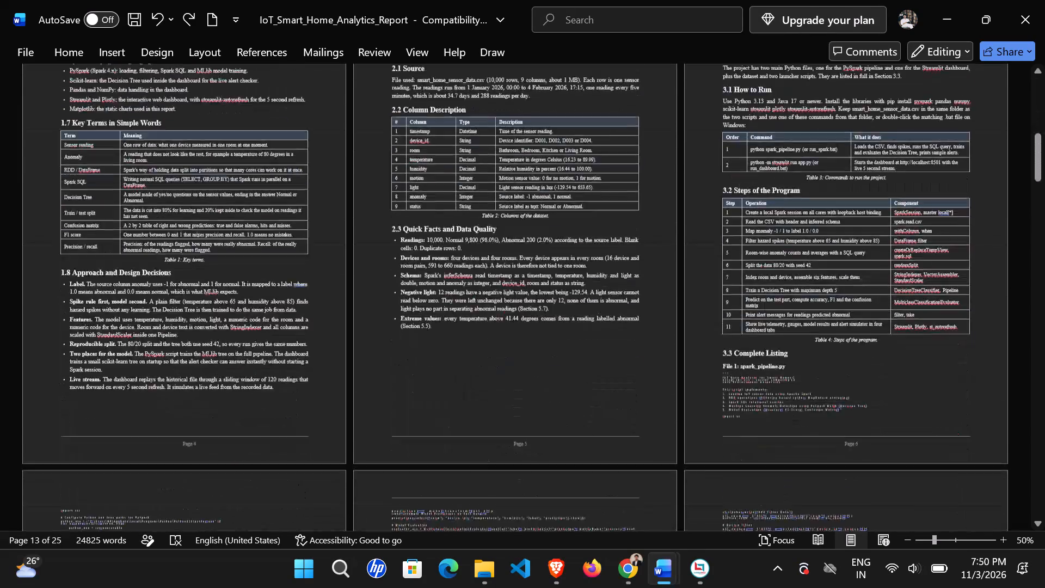
pyautogui.scroll(-4, 313, 332)
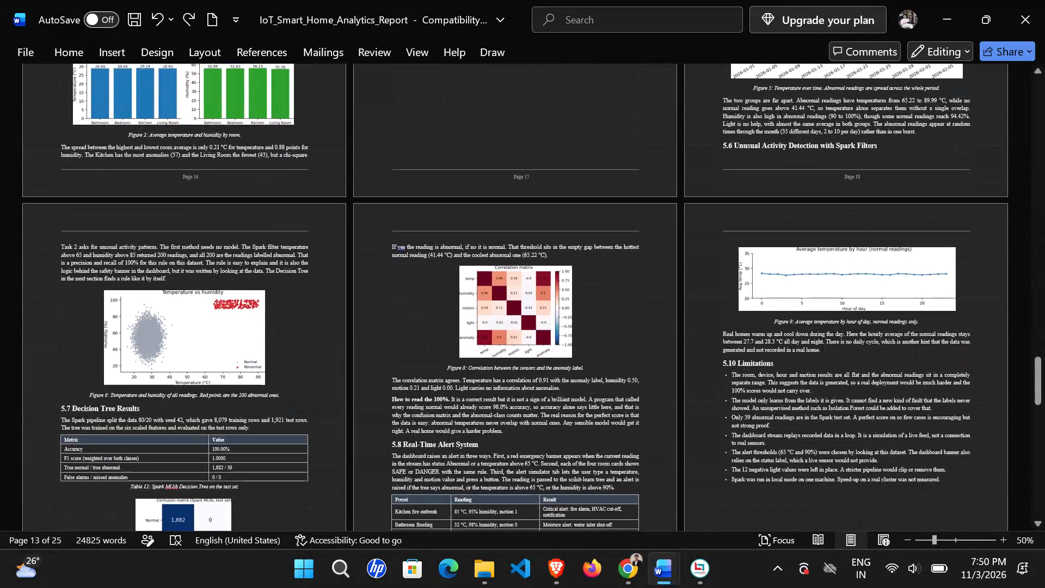
pyautogui.scroll(-1, 313, 332)
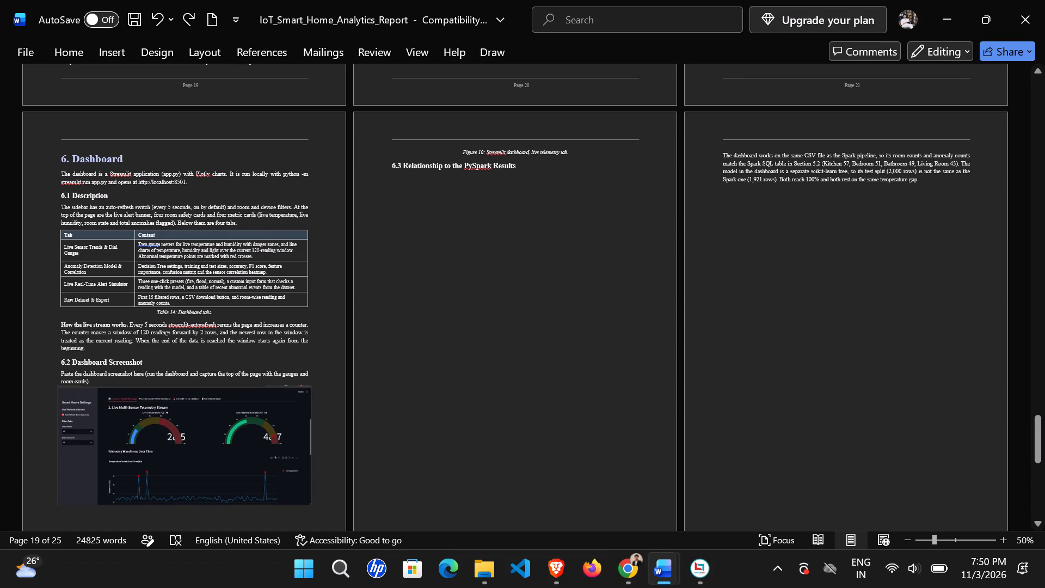
pyautogui.scroll(1, 530, 171)
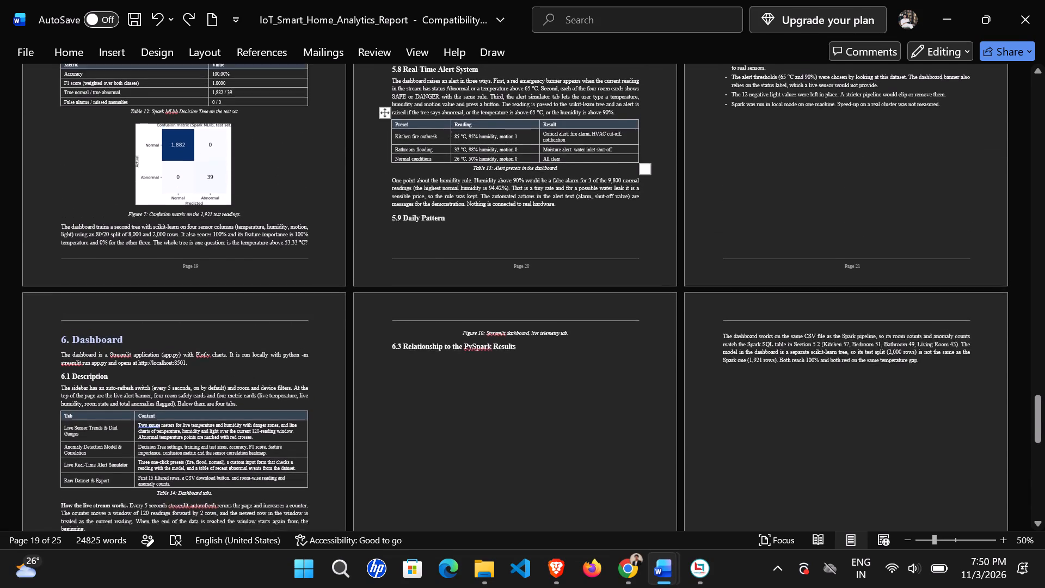
pyautogui.scroll(1, 530, 171)
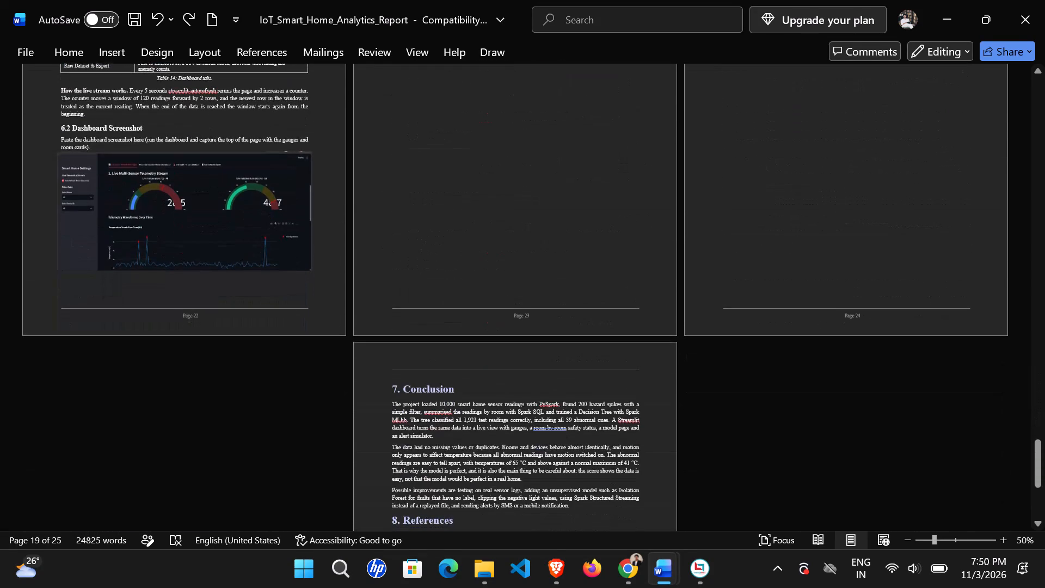
pyautogui.scroll(1, 530, 171)
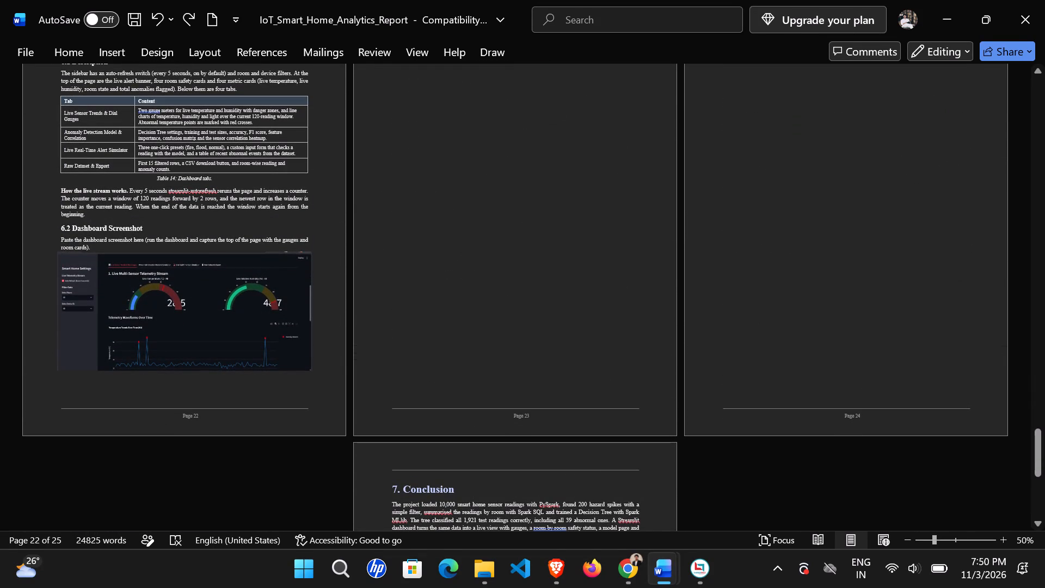
# Reduce the height of the dashboard screenshot under 6.2 Dashboard Screenshot slightly, keeping its width.
pyautogui.click(187, 306)
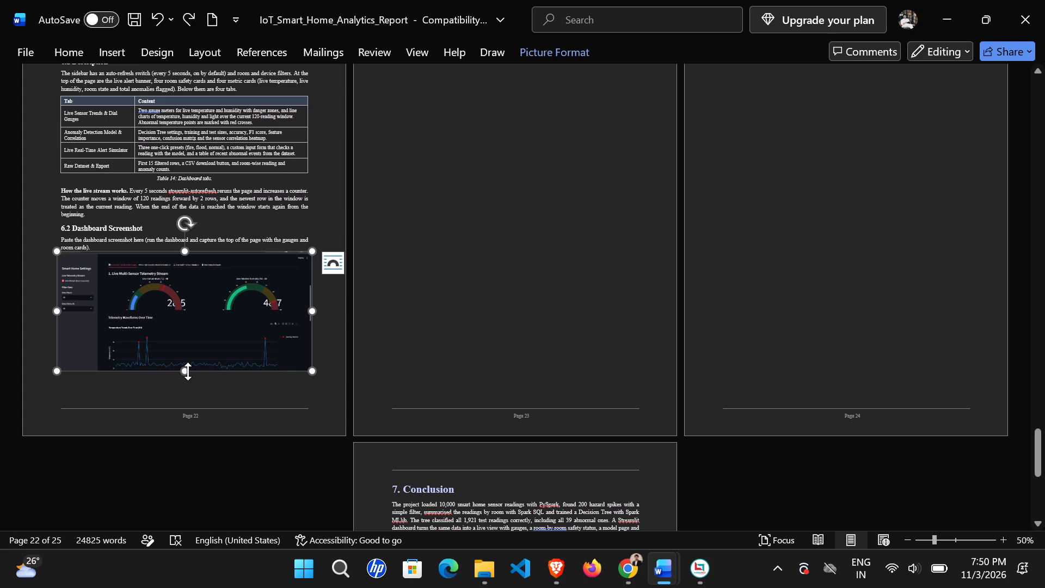
pyautogui.moveTo(188, 371); pyautogui.dragTo(187, 363)
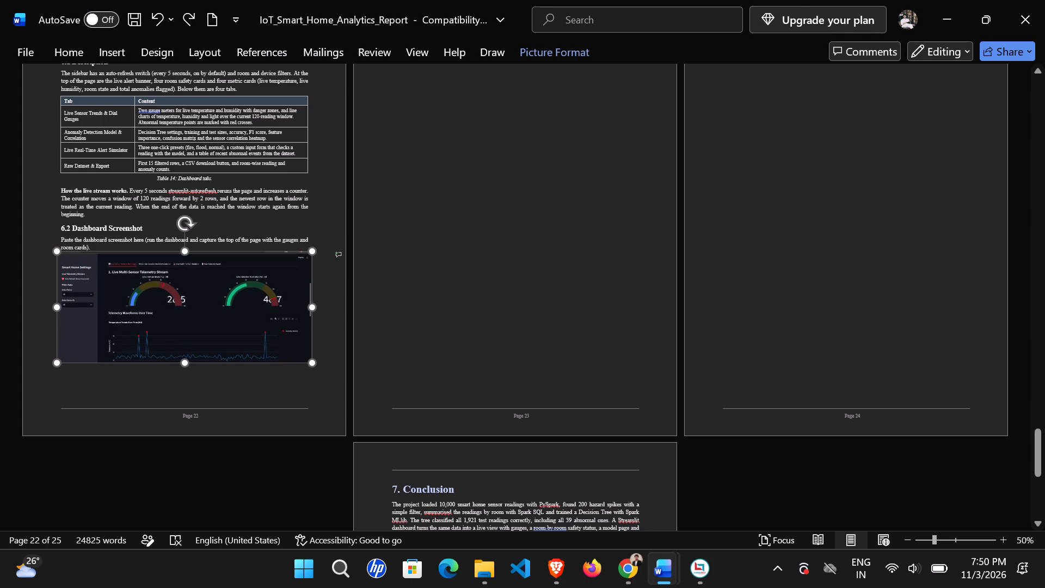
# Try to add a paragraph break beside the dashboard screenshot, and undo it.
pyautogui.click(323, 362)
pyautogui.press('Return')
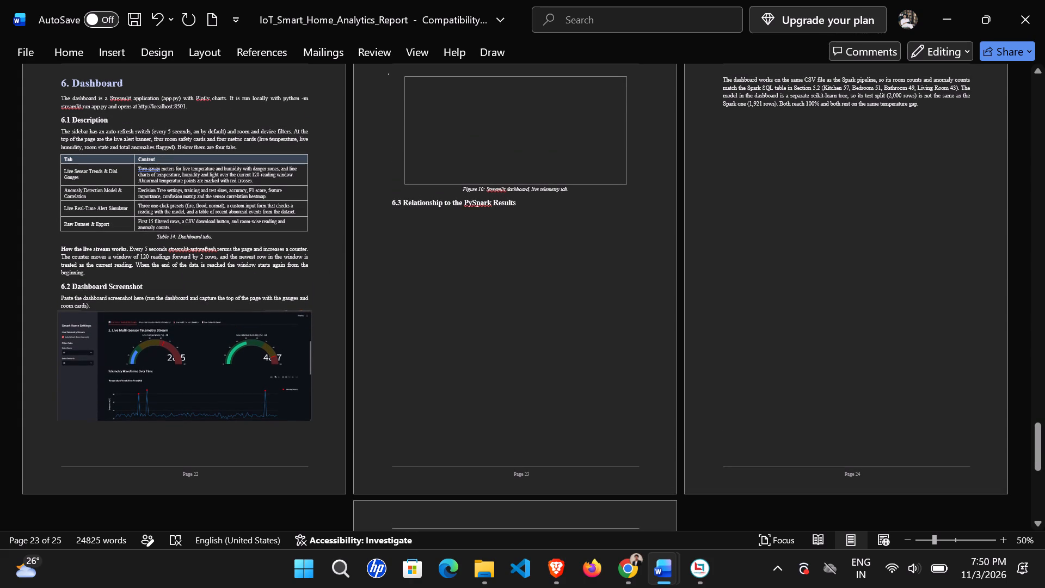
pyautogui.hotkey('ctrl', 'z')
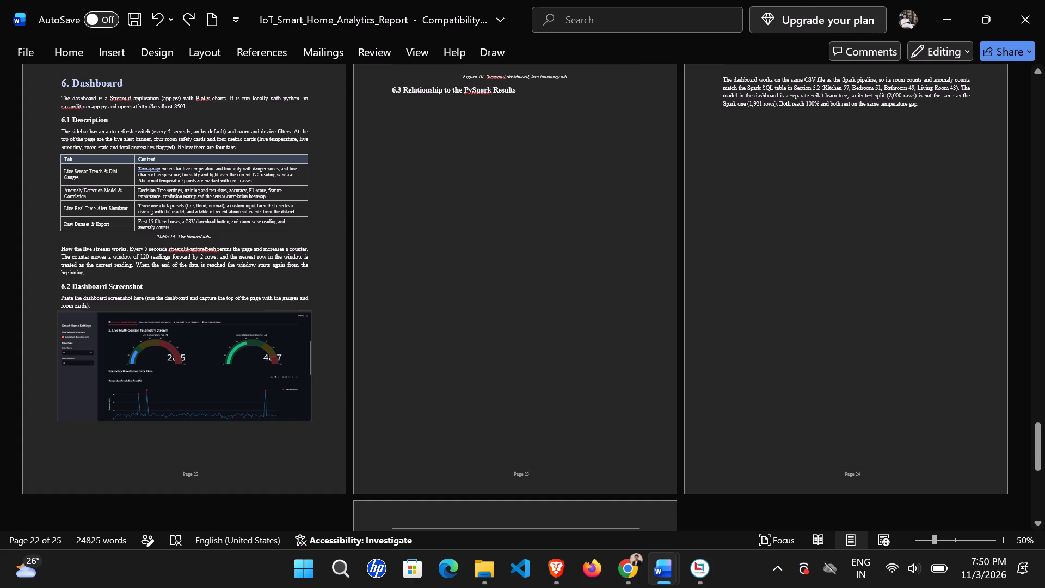
# Cut the heading "Relationship to the PySpark Results" from below the Figure 10 caption.
pyautogui.scroll(1, 457, 238)
pyautogui.keyDown('ctrl'); pyautogui.scroll(2, 457, 238); pyautogui.keyUp('ctrl')
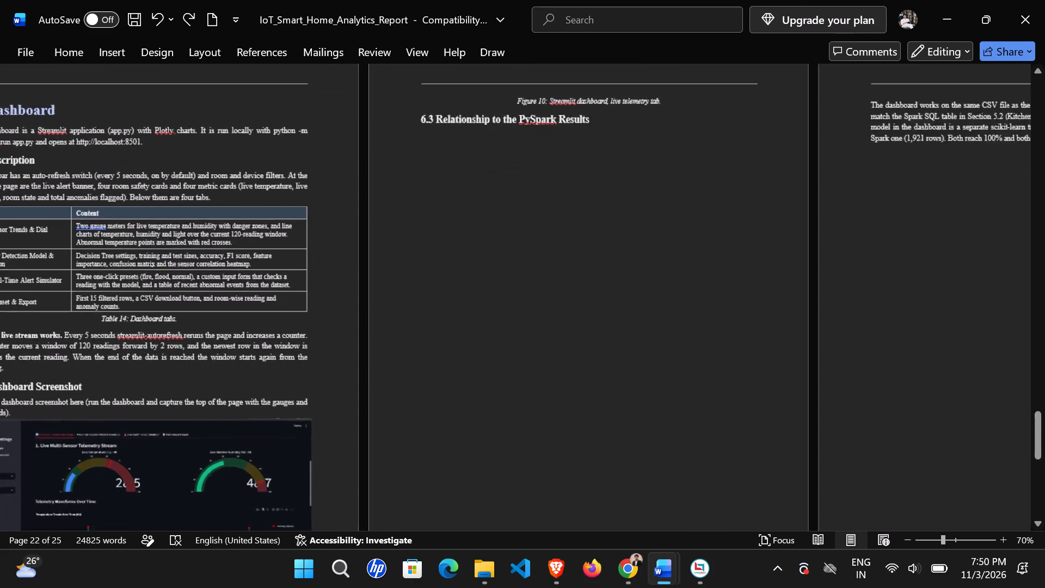
pyautogui.keyDown('ctrl'); pyautogui.scroll(1, 457, 238); pyautogui.keyUp('ctrl')
pyautogui.scroll(-2, 457, 238)
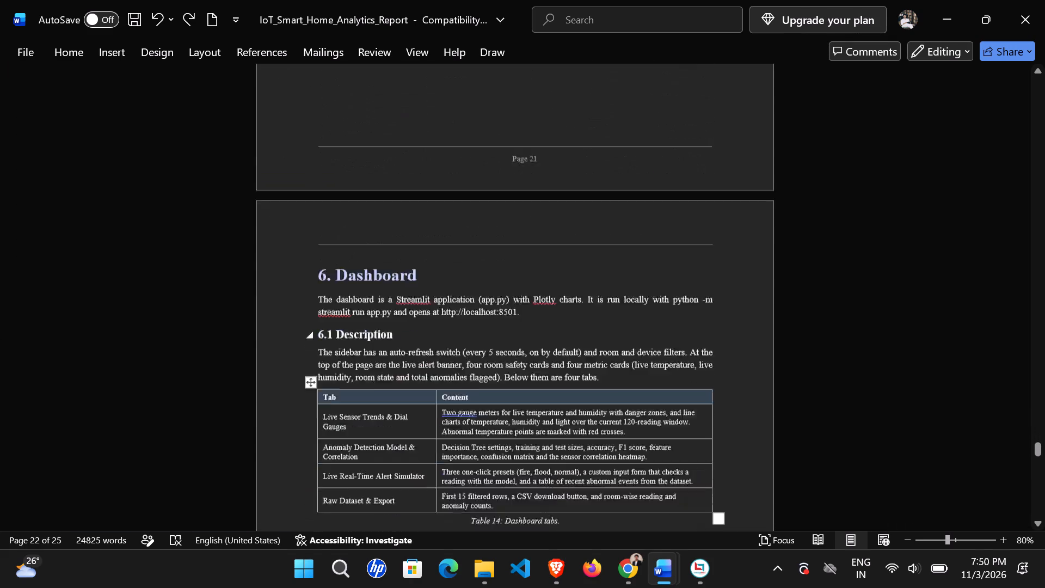
pyautogui.scroll(-1, 457, 238)
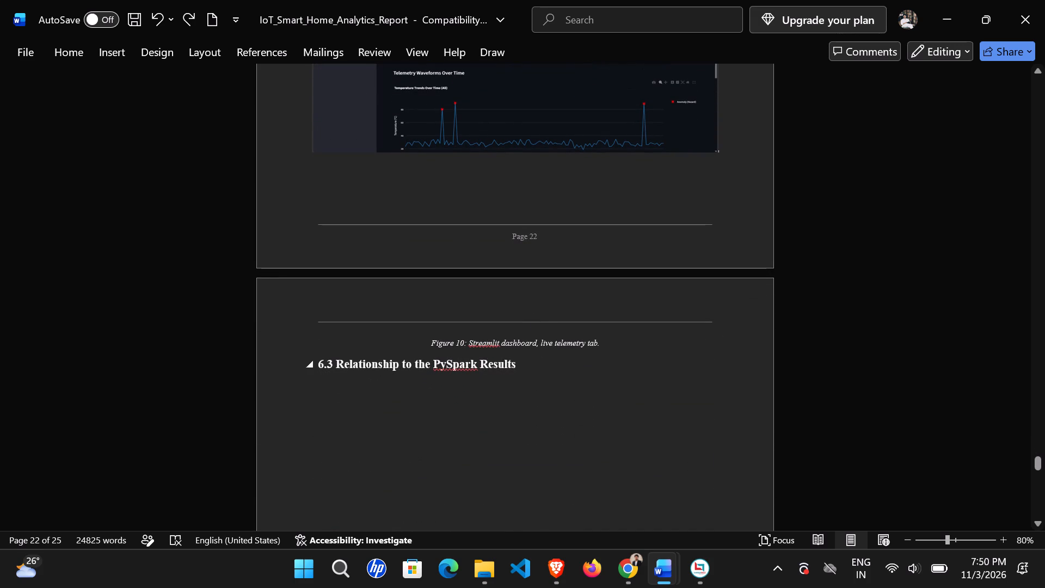
pyautogui.moveTo(522, 364); pyautogui.dragTo(314, 360)
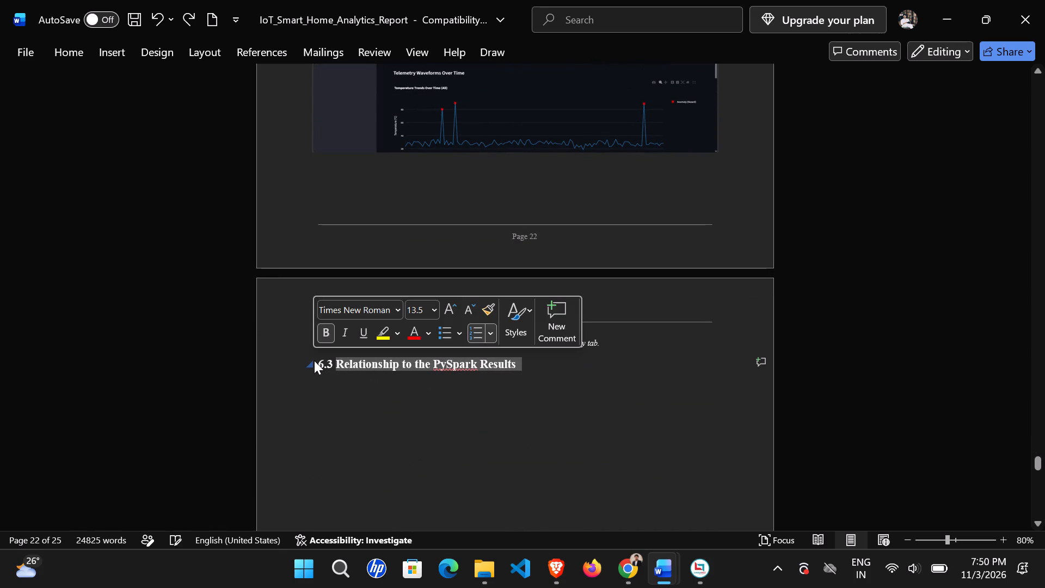
pyautogui.hotkey('ctrl', 'x')
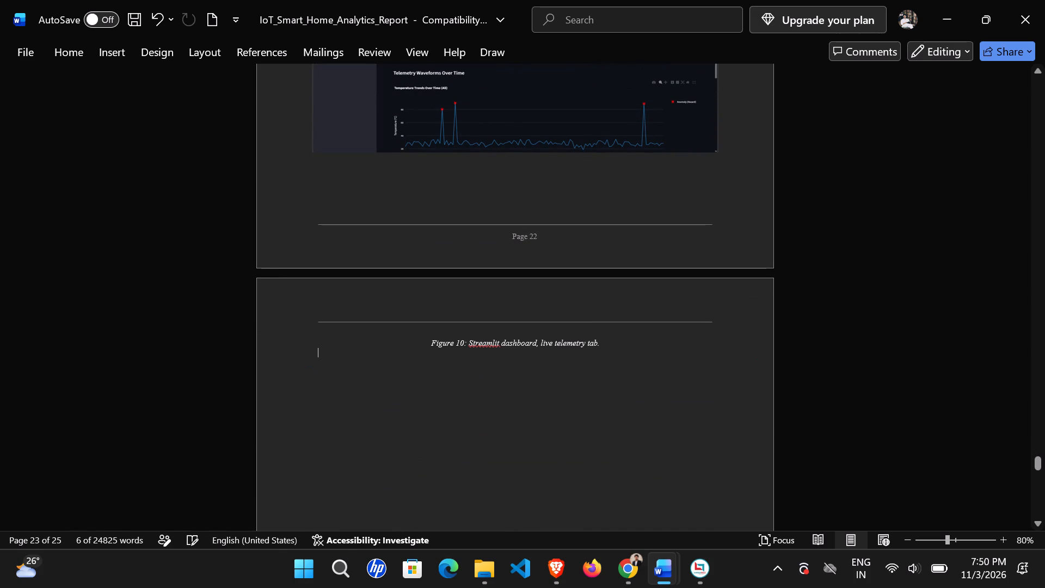
# Delete the empty break after the Figure 10 caption to bring the paragraph "The dashboard works on the same CSV file" onto page 23.
pyautogui.scroll(-1, 376, 376)
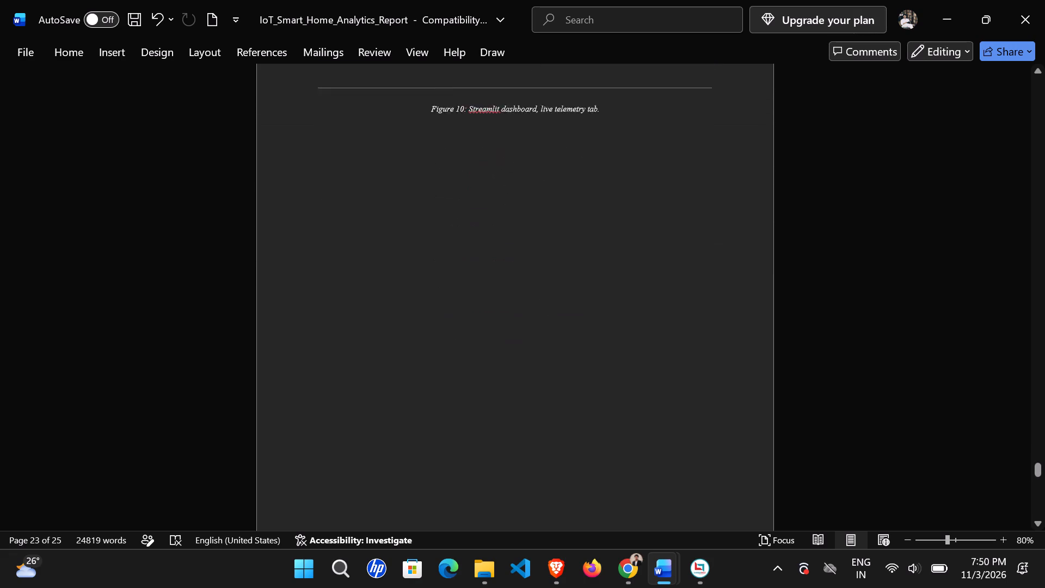
pyautogui.scroll(-2, 376, 376)
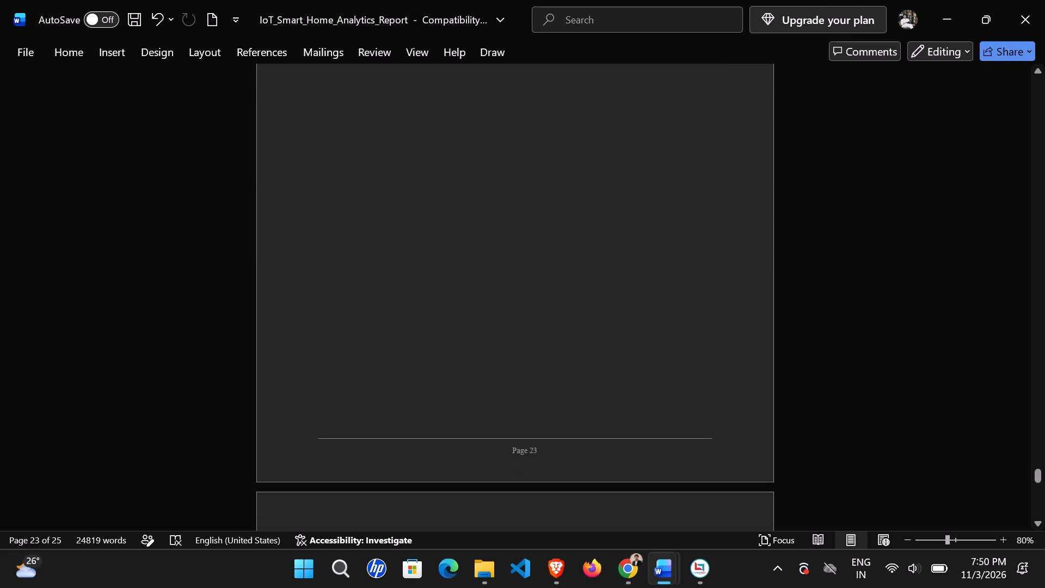
pyautogui.click(418, 335)
pyautogui.click(418, 335)
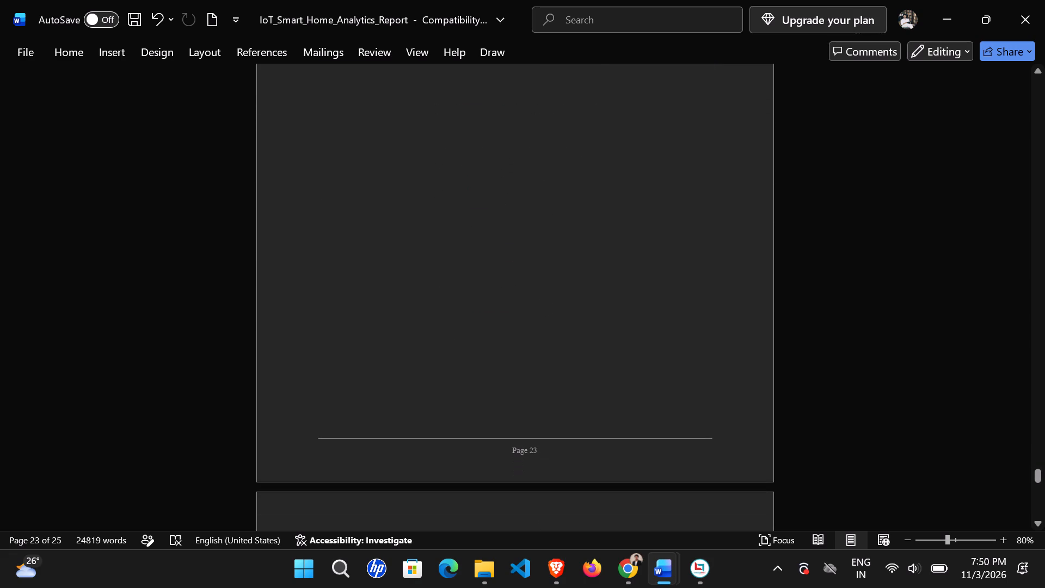
pyautogui.rightClick(418, 335)
pyautogui.click(347, 336)
pyautogui.press('Delete')
# Add a blank line above the paragraph "The dashboard works on the same CSV file" and paste the cut heading there.
pyautogui.scroll(1, 444, 329)
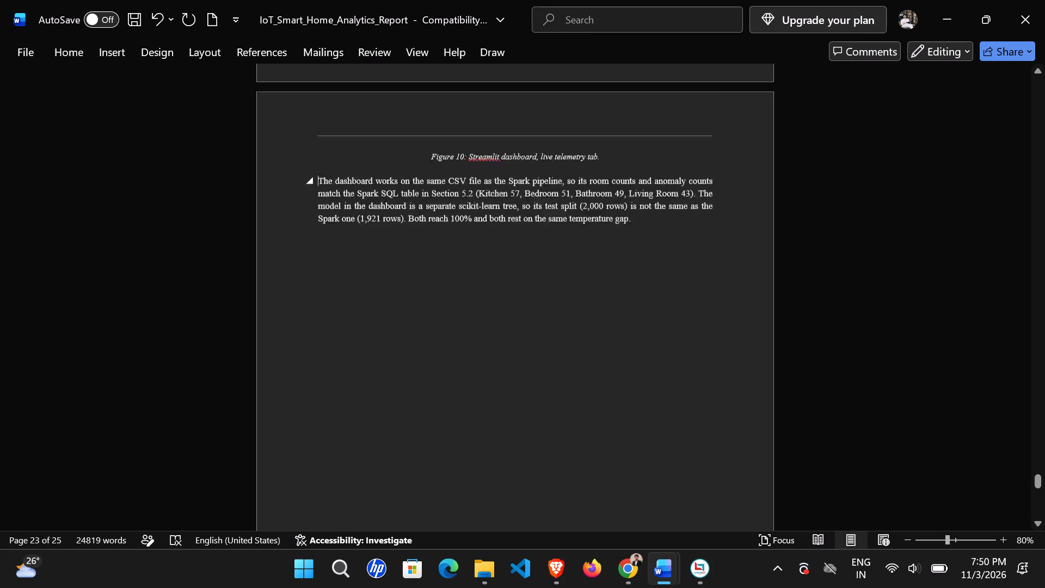
pyautogui.scroll(1, 444, 329)
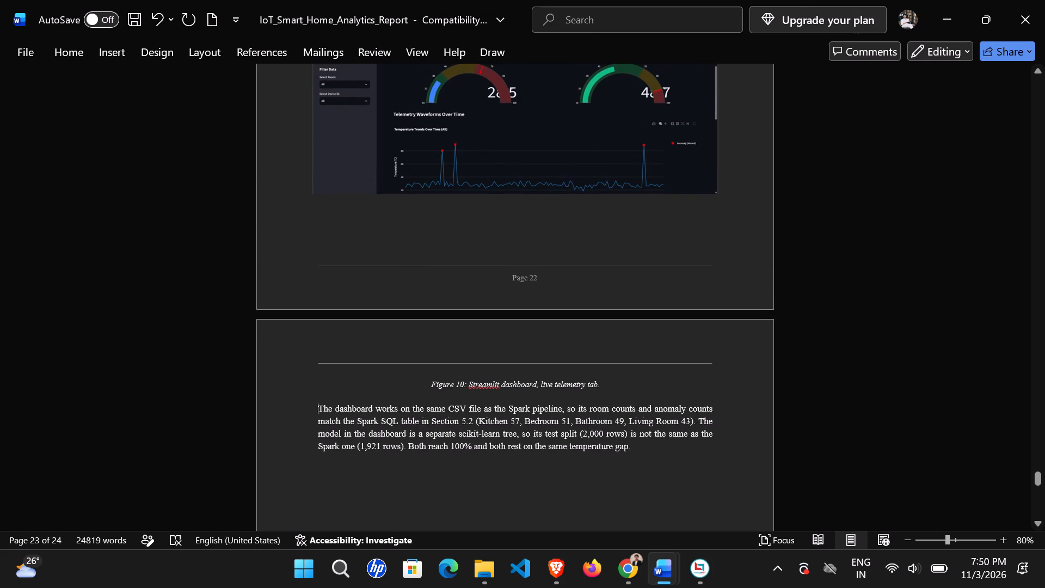
pyautogui.press('Return')
pyautogui.press('Up')
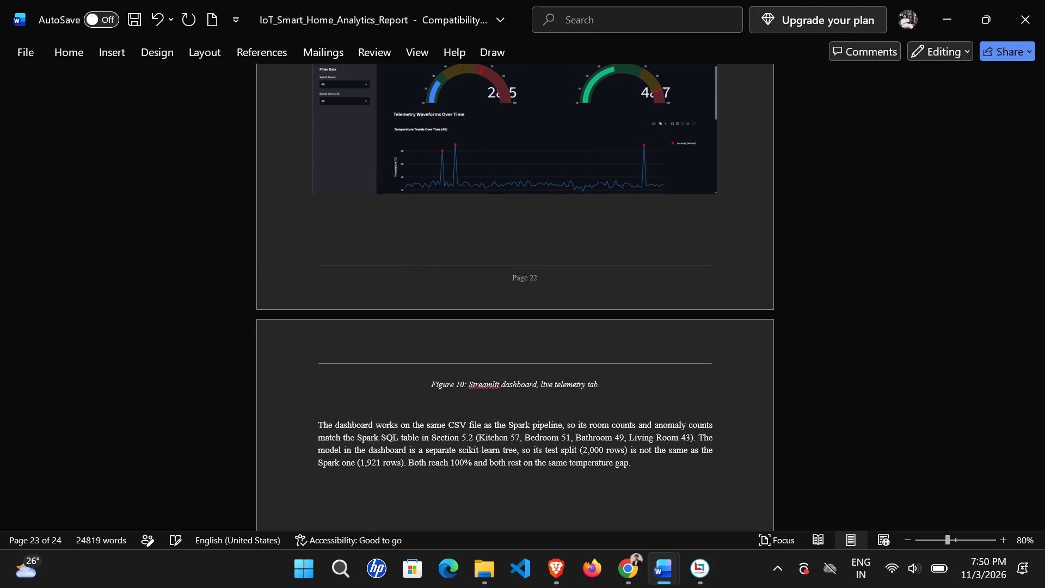
pyautogui.hotkey('ctrl', 'v')
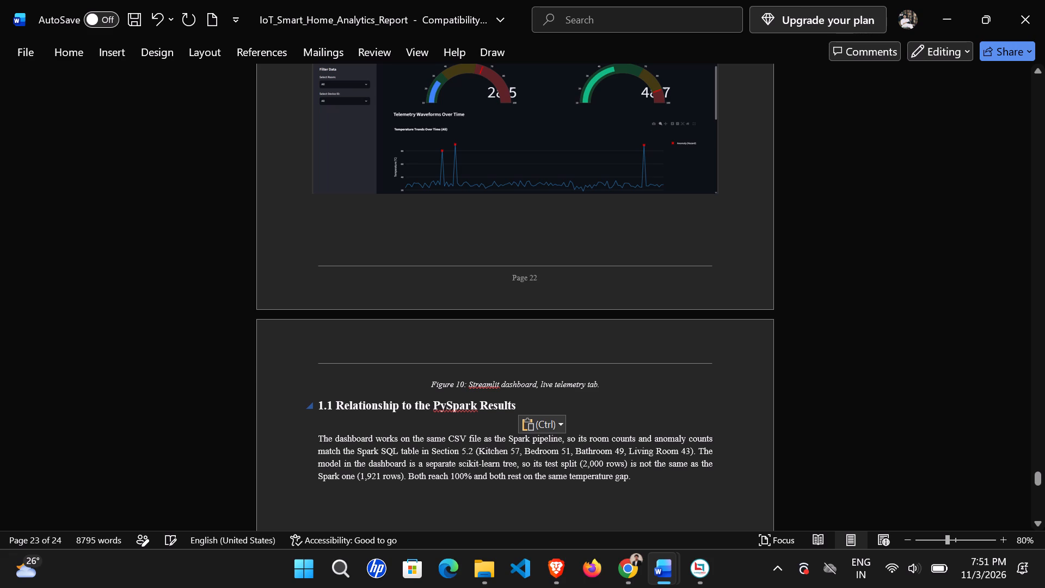
# Replace the pasted heading's automatic number with 6.3, followed by a line break before "Relationship to the PySpark Results".
pyautogui.click(336, 407)
pyautogui.press('BackSpace')
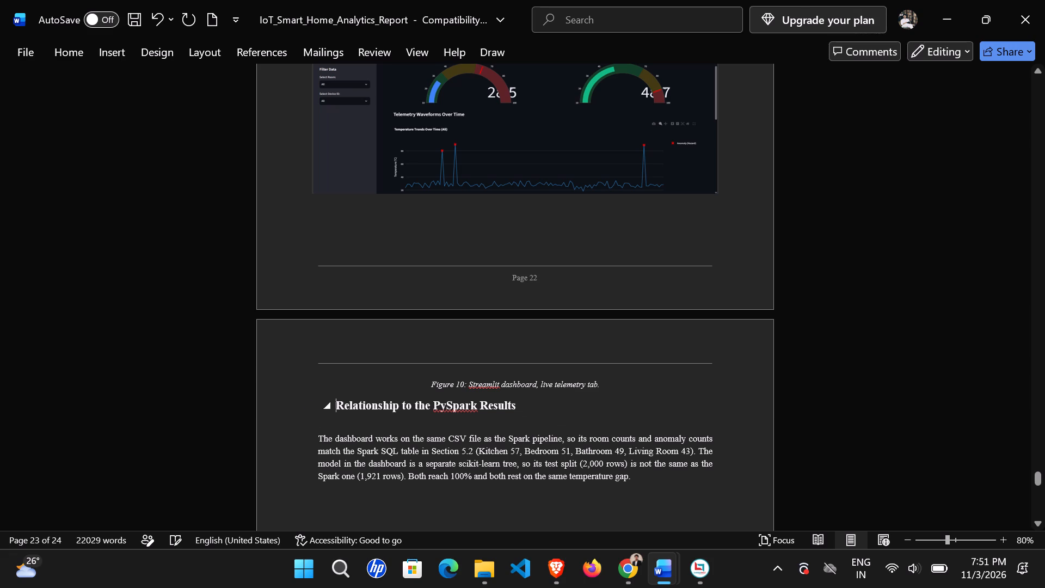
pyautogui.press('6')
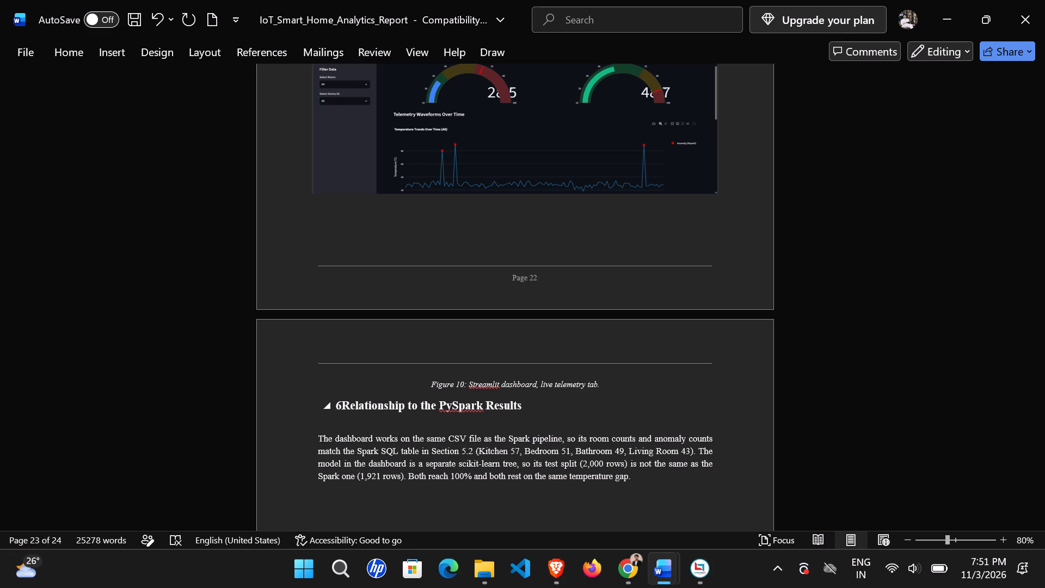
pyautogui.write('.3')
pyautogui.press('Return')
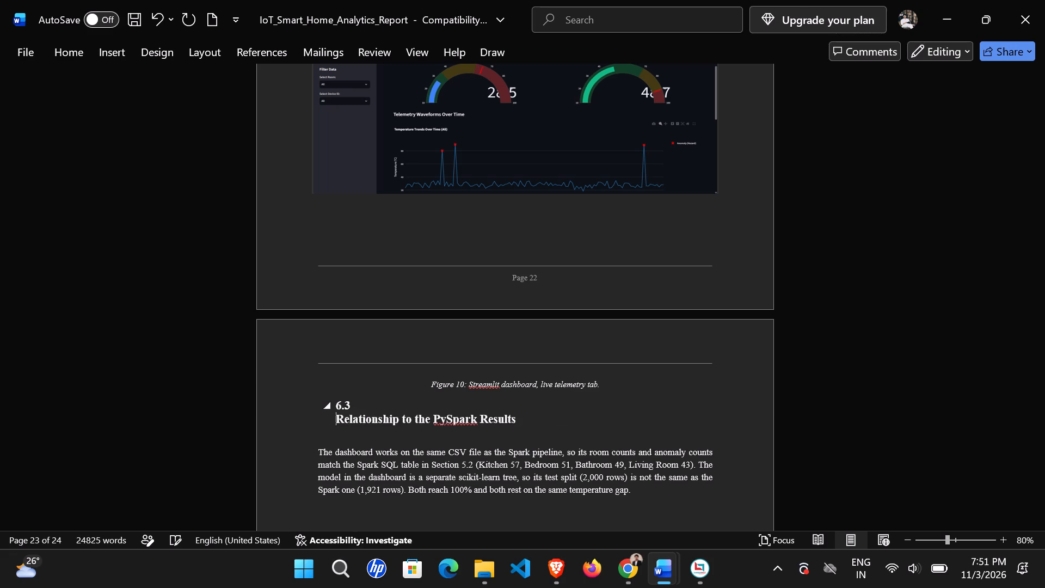
# Bring "Relationship to the PySpark Results" onto the same line as 6.3, separated by a single space.
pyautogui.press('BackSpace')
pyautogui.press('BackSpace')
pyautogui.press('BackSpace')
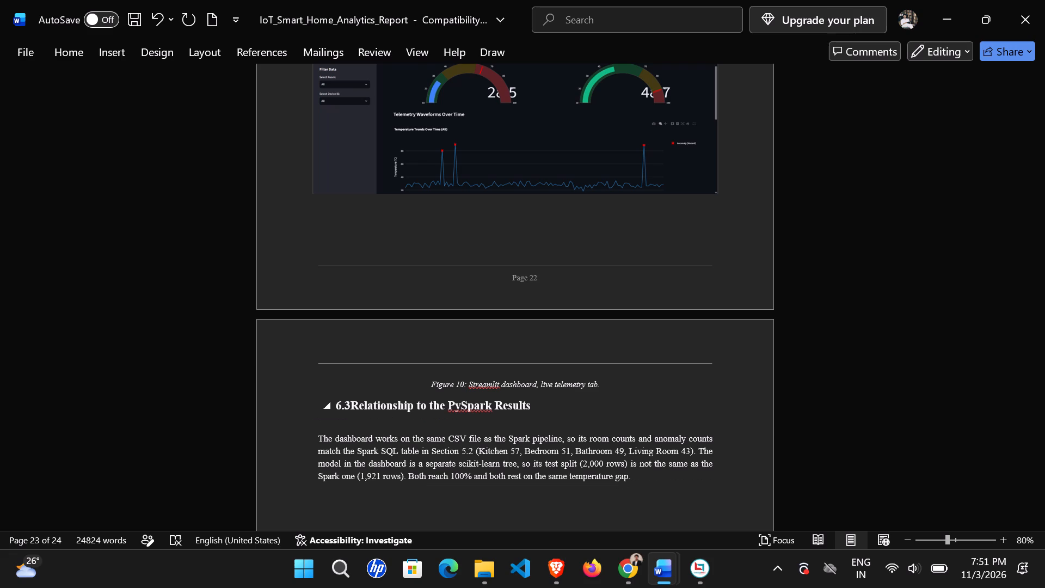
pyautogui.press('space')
pyautogui.moveTo(549, 406); pyautogui.dragTo(328, 409)
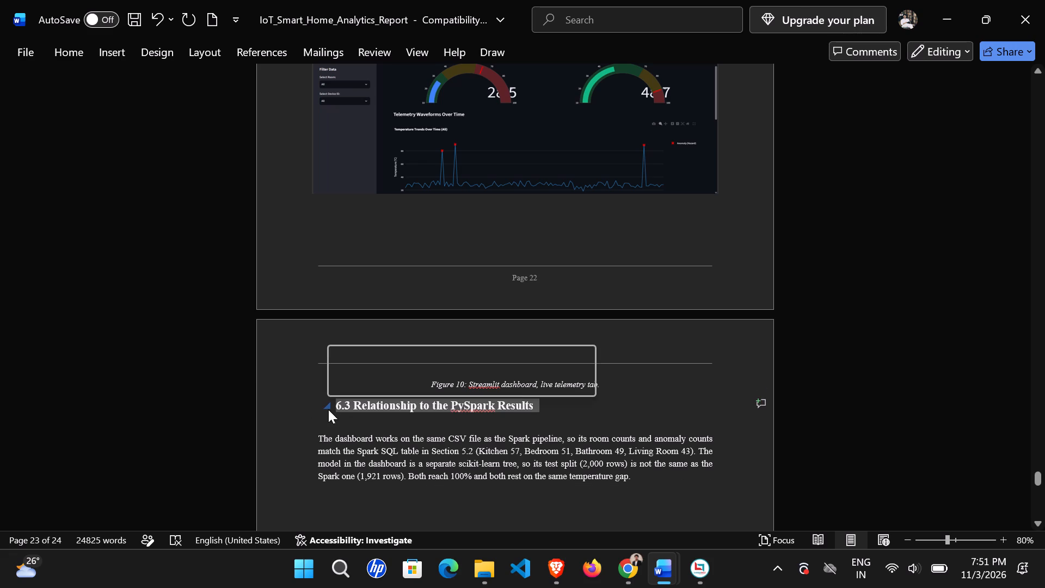
pyautogui.click(466, 329)
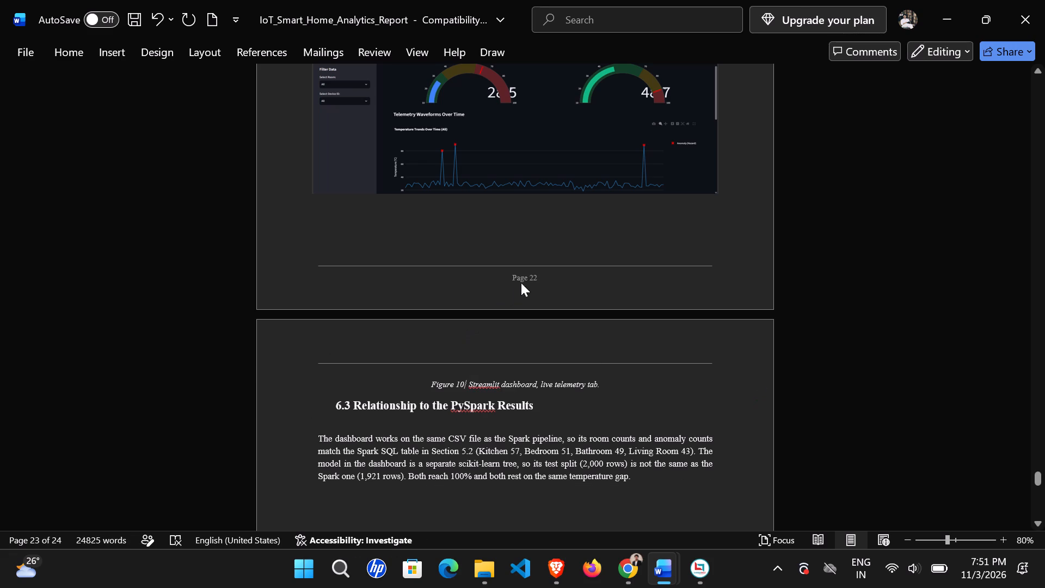
# Add 30 blank lines after the section 6.3 paragraph ending "both rest on the same temperature gap.".
pyautogui.scroll(-1, 536, 276)
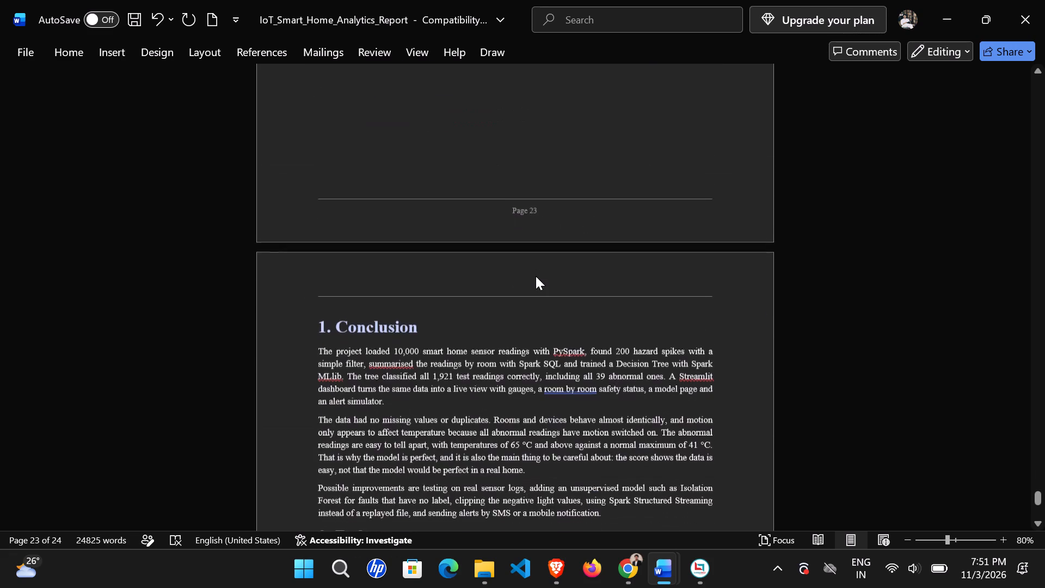
pyautogui.scroll(1, 536, 276)
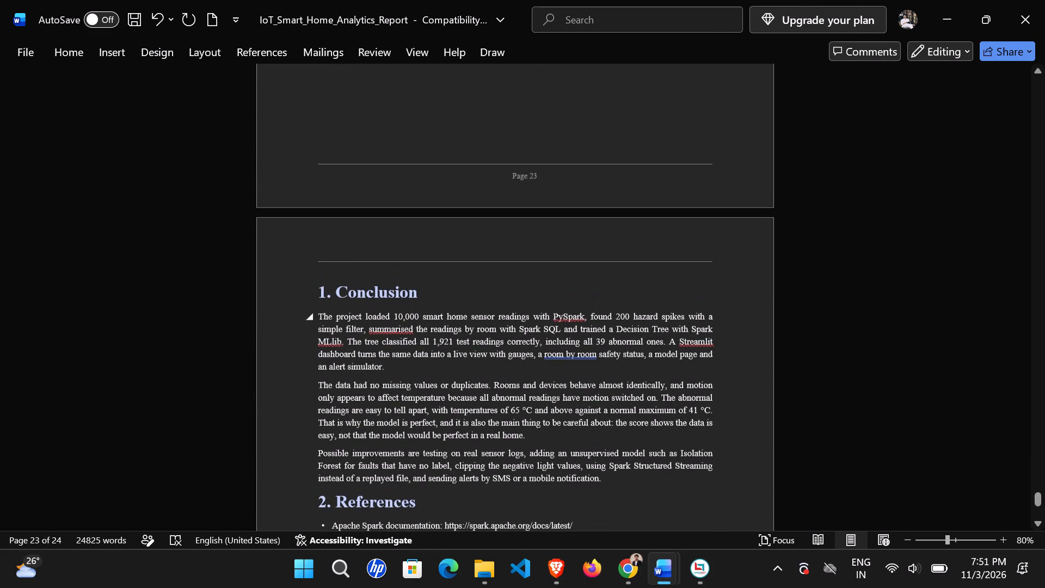
pyautogui.hscroll(1, 365, 271)
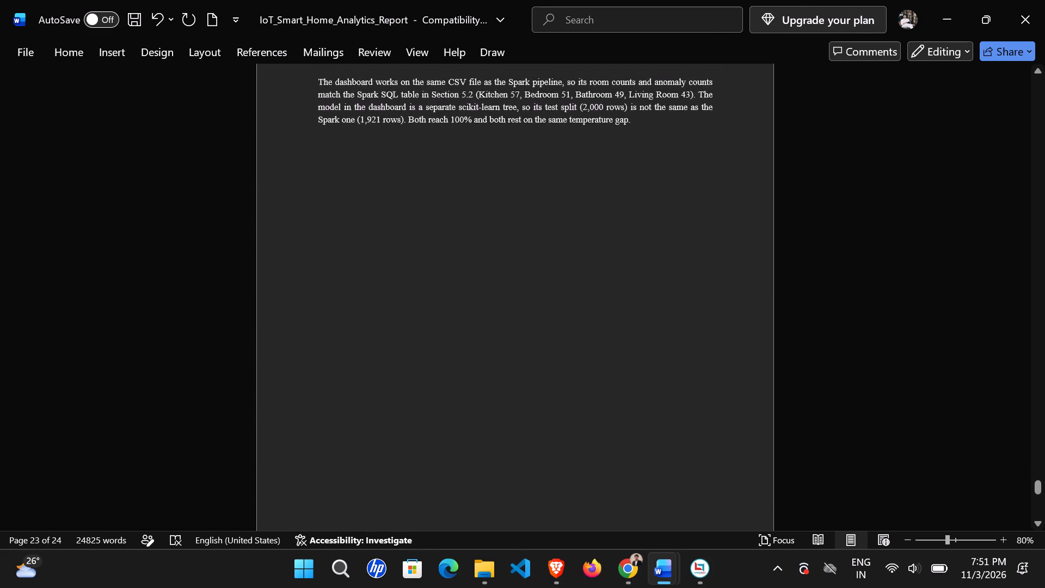
pyautogui.hscroll(1, 365, 271)
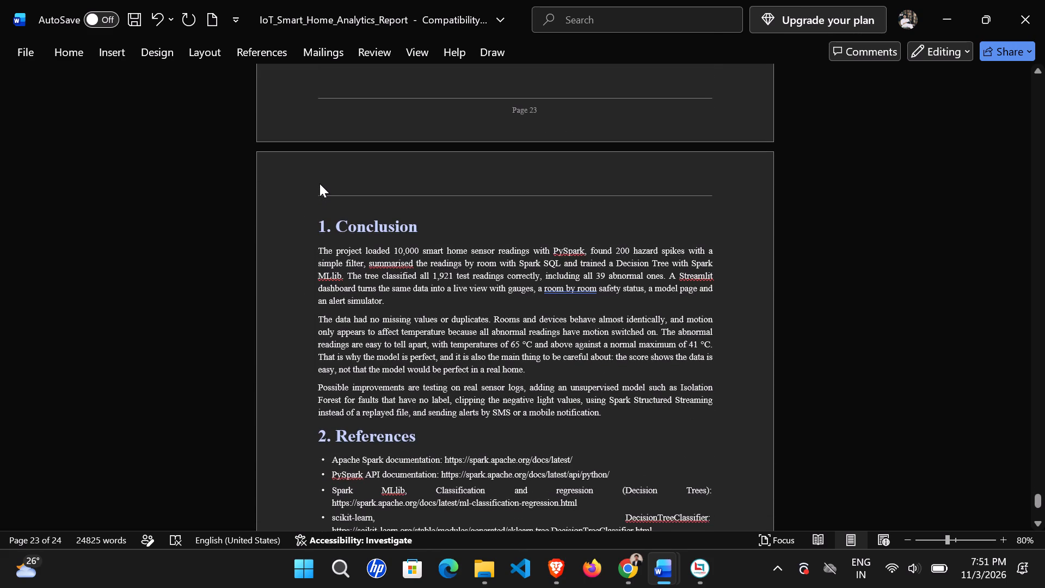
pyautogui.click(318, 179)
pyautogui.click(325, 177)
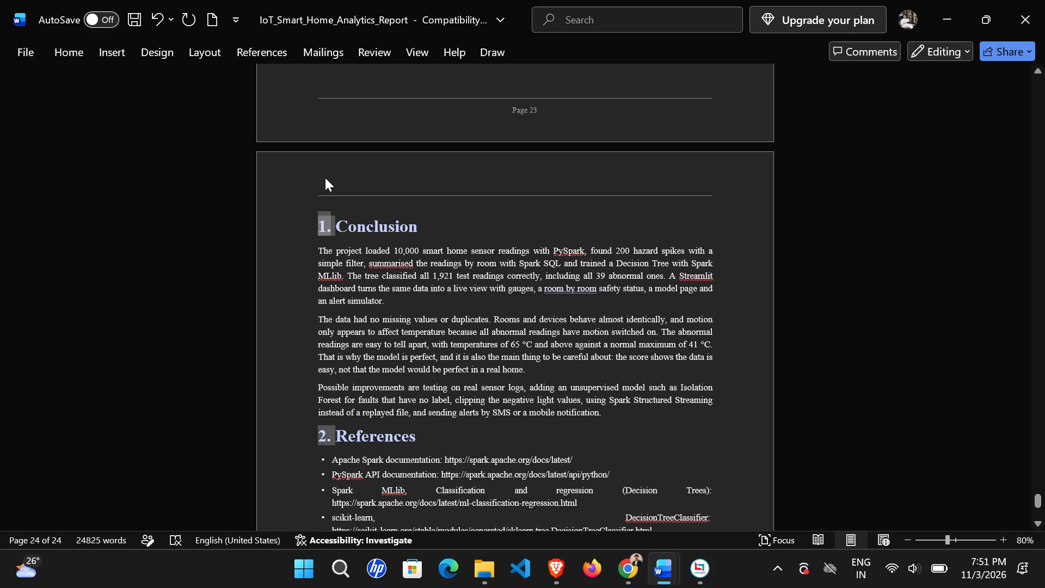
pyautogui.press('Up')
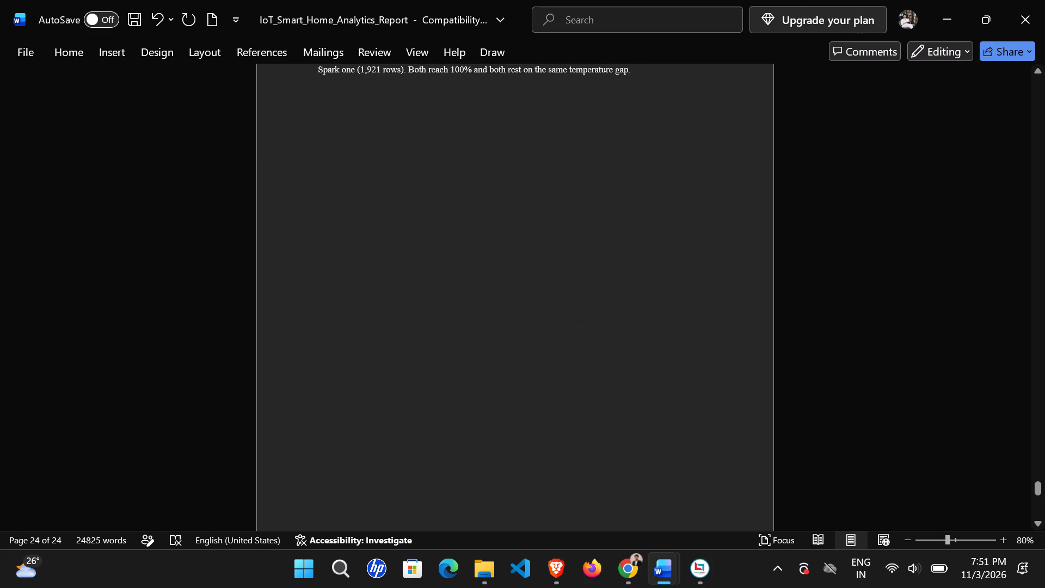
pyautogui.click(661, 69)
pyautogui.press('Return')
pyautogui.press('Return')
pyautogui.press('Return')
pyautogui.press('Return')
pyautogui.press('Return')
pyautogui.press('Return')
pyautogui.press('Return')
pyautogui.press('Return')
pyautogui.press('Return')
pyautogui.press('Return')
pyautogui.press('Return')
pyautogui.press('Return')
pyautogui.press('Return')
pyautogui.press('Return')
pyautogui.press('Return')
pyautogui.press('Return')
pyautogui.press('Return')
pyautogui.press('Return')
pyautogui.press('Return')
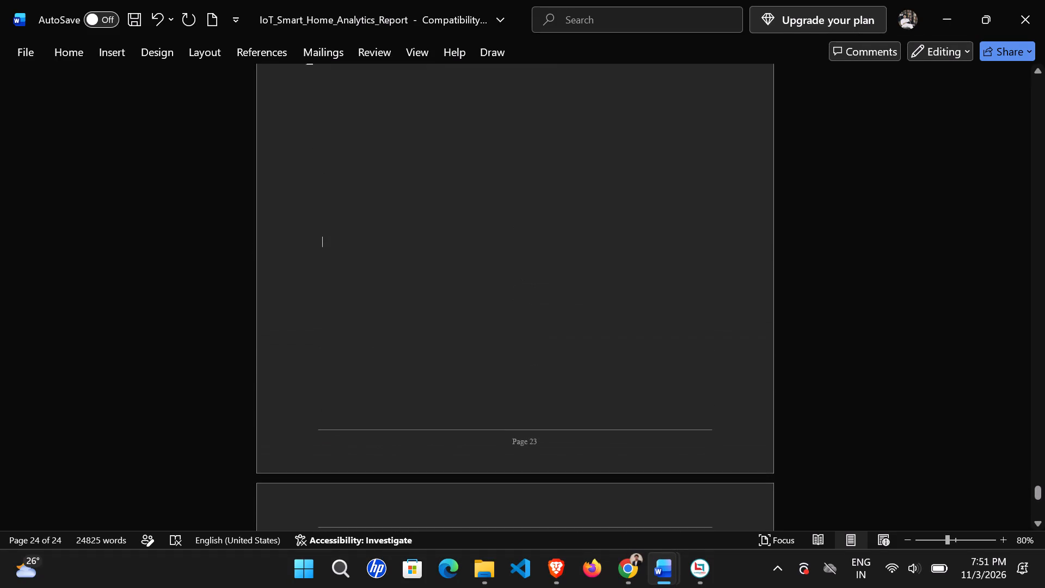
pyautogui.press('Return')
pyautogui.press('Return')
pyautogui.press('Return')
pyautogui.press('Return')
pyautogui.press('Return')
pyautogui.press('Return')
pyautogui.press('Return')
pyautogui.press('Return')
pyautogui.press('Return')
pyautogui.press('Return')
pyautogui.press('Return')
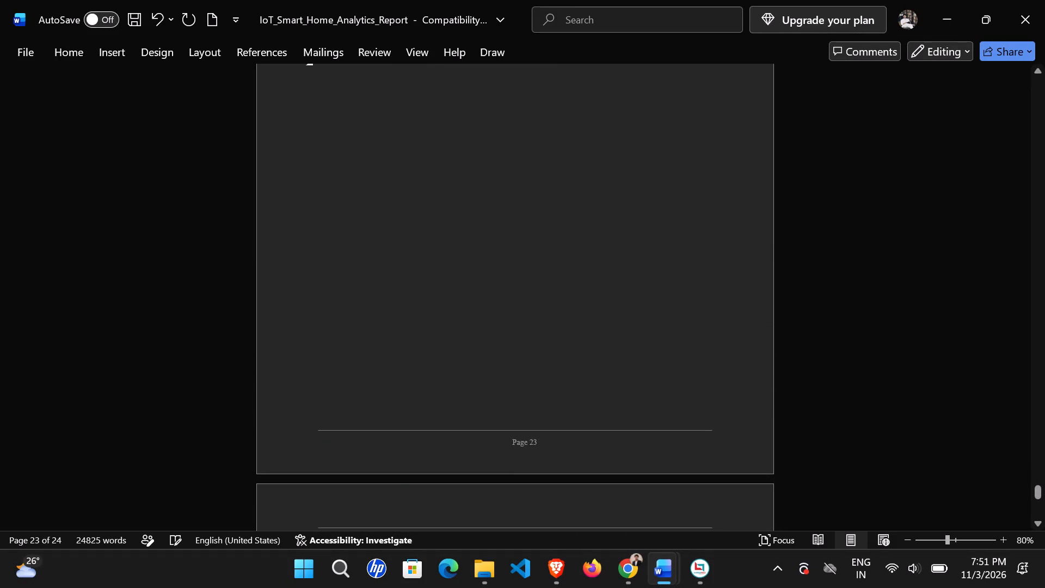
# Delete the last four blank lines above the Conclusion heading.
pyautogui.scroll(-1, 661, 69)
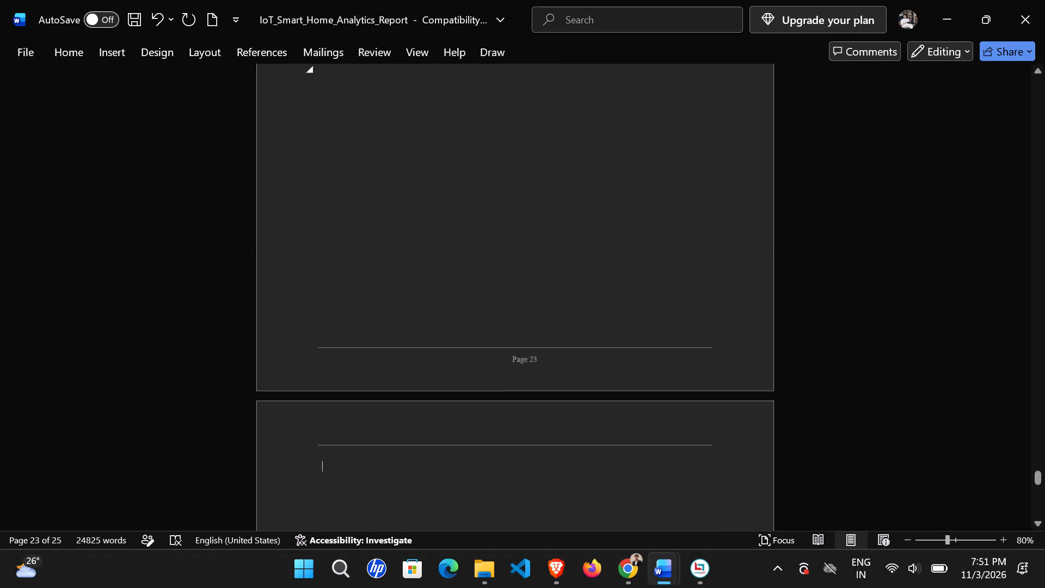
pyautogui.scroll(-2, 661, 69)
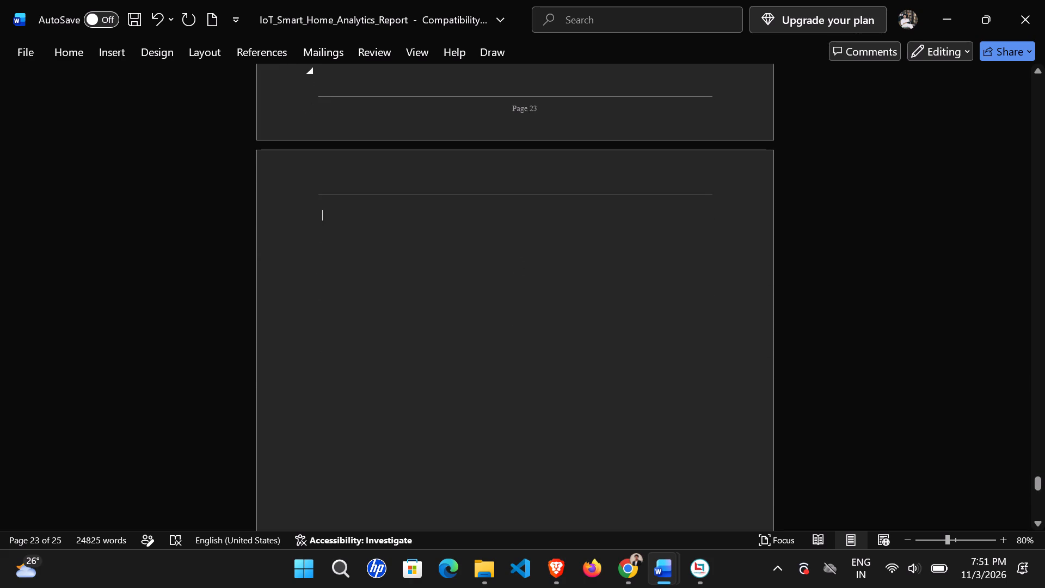
pyautogui.press('BackSpace')
pyautogui.press('BackSpace')
pyautogui.press('BackSpace')
pyautogui.press('BackSpace')
pyautogui.press('Down')
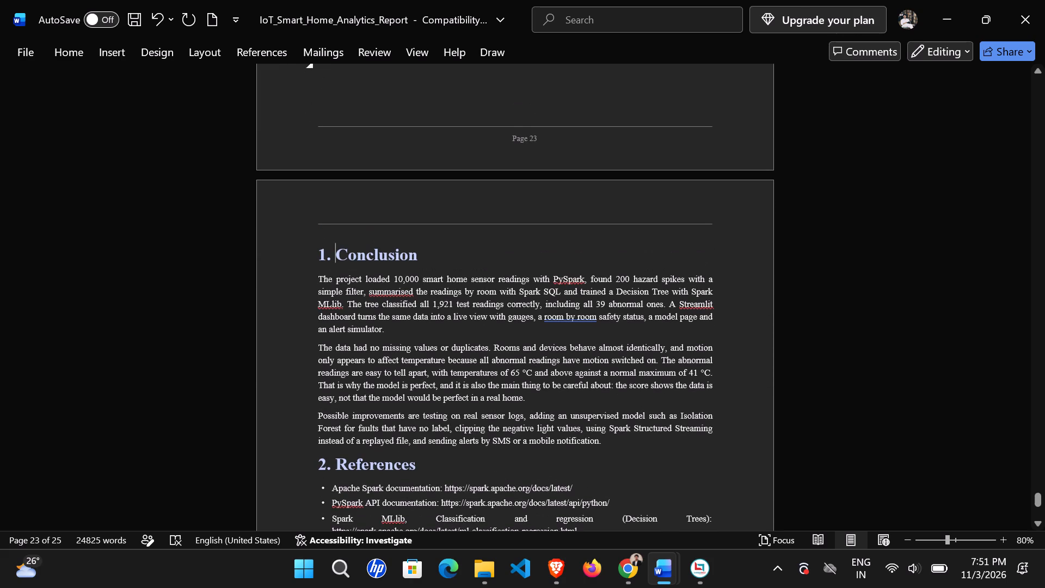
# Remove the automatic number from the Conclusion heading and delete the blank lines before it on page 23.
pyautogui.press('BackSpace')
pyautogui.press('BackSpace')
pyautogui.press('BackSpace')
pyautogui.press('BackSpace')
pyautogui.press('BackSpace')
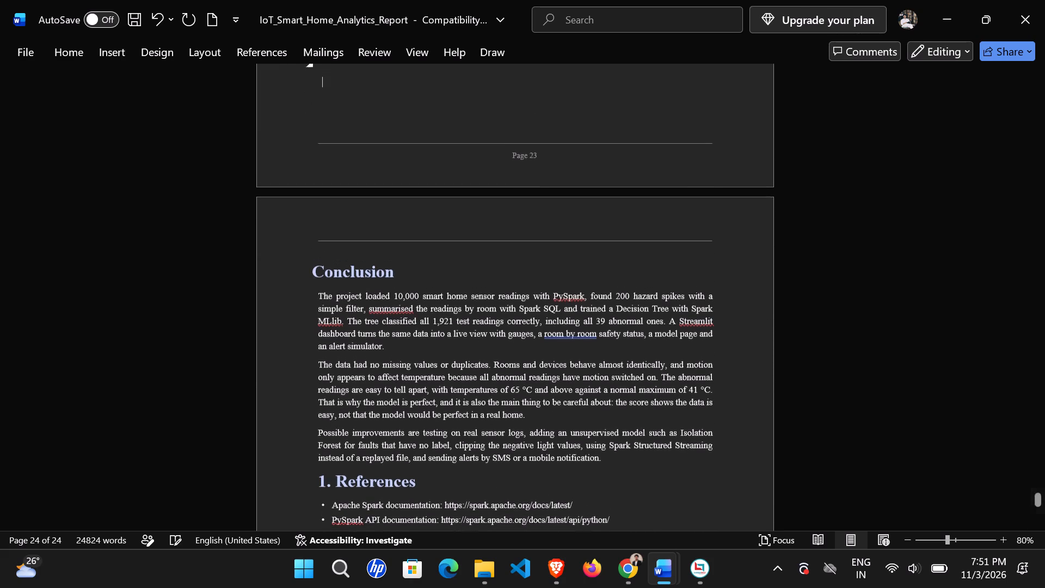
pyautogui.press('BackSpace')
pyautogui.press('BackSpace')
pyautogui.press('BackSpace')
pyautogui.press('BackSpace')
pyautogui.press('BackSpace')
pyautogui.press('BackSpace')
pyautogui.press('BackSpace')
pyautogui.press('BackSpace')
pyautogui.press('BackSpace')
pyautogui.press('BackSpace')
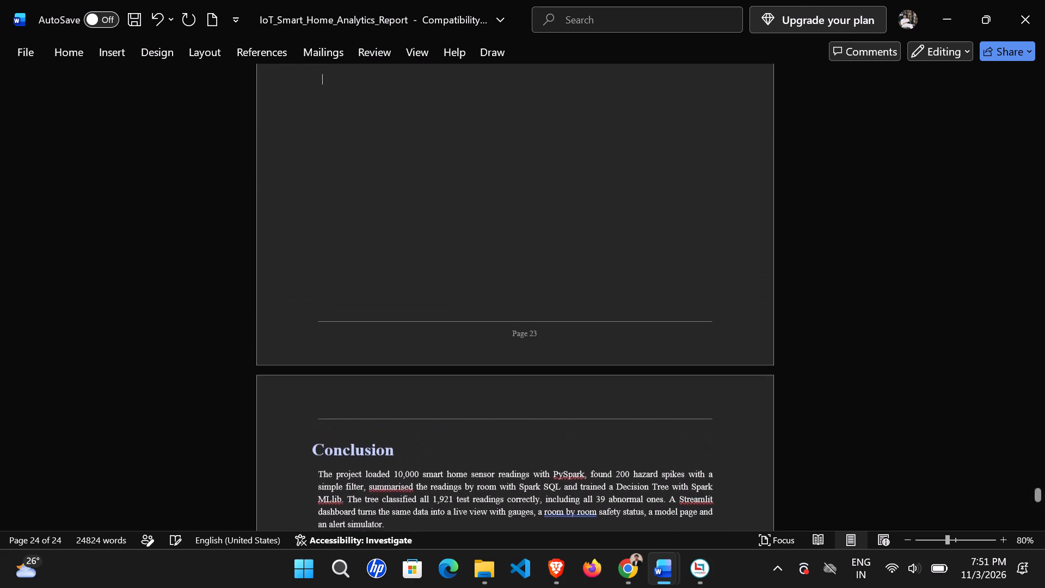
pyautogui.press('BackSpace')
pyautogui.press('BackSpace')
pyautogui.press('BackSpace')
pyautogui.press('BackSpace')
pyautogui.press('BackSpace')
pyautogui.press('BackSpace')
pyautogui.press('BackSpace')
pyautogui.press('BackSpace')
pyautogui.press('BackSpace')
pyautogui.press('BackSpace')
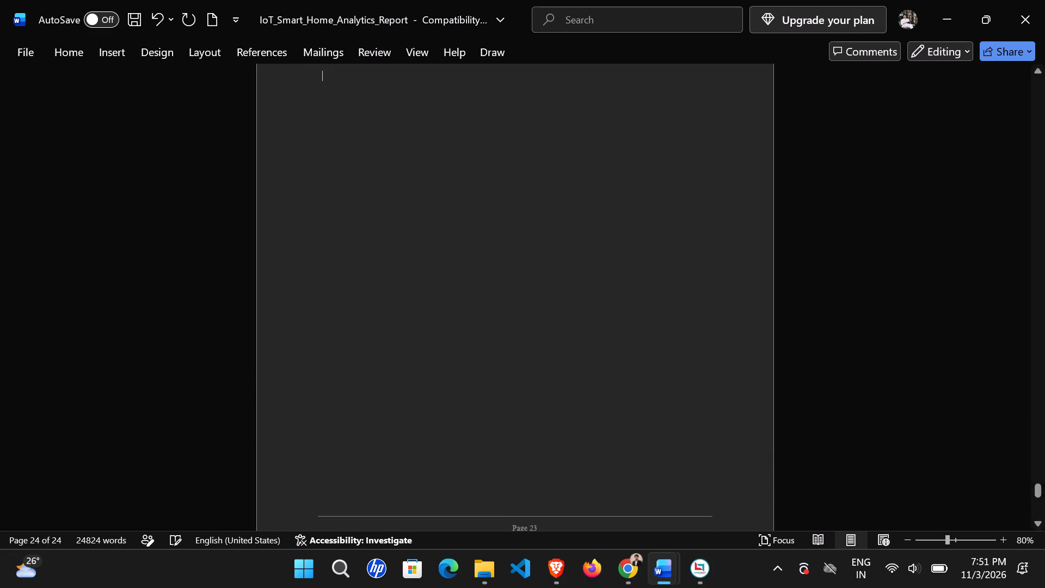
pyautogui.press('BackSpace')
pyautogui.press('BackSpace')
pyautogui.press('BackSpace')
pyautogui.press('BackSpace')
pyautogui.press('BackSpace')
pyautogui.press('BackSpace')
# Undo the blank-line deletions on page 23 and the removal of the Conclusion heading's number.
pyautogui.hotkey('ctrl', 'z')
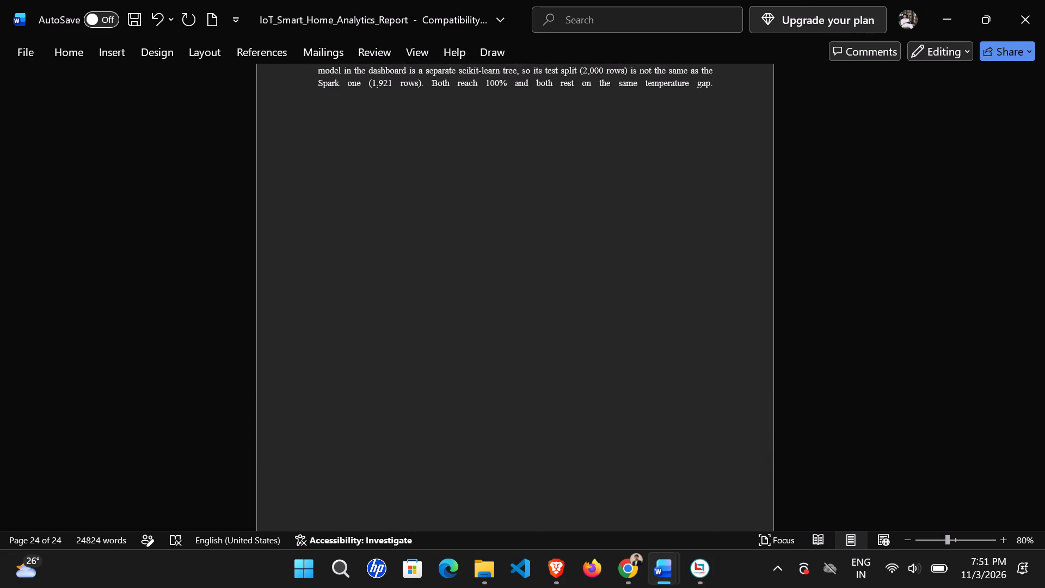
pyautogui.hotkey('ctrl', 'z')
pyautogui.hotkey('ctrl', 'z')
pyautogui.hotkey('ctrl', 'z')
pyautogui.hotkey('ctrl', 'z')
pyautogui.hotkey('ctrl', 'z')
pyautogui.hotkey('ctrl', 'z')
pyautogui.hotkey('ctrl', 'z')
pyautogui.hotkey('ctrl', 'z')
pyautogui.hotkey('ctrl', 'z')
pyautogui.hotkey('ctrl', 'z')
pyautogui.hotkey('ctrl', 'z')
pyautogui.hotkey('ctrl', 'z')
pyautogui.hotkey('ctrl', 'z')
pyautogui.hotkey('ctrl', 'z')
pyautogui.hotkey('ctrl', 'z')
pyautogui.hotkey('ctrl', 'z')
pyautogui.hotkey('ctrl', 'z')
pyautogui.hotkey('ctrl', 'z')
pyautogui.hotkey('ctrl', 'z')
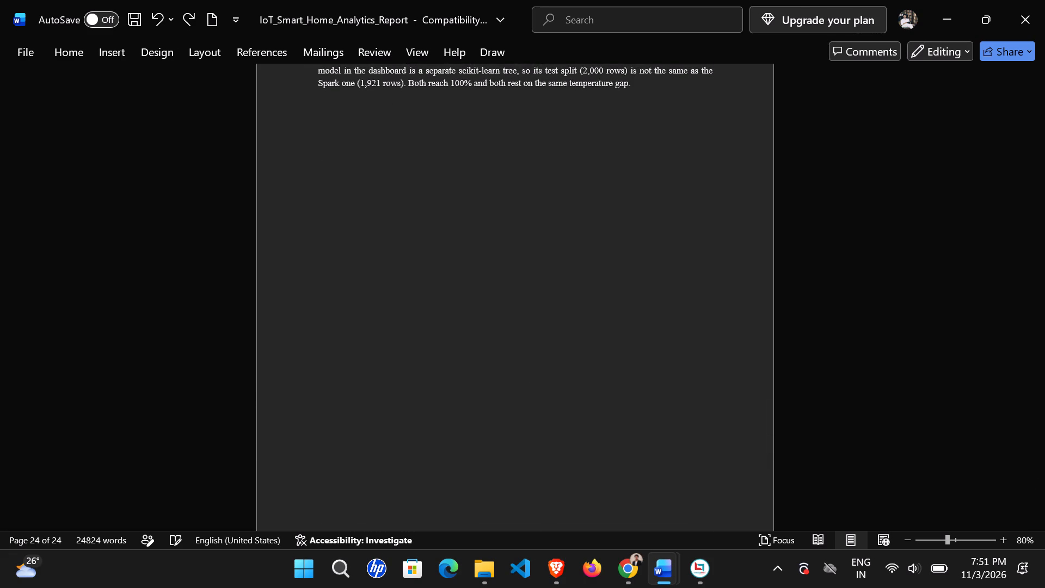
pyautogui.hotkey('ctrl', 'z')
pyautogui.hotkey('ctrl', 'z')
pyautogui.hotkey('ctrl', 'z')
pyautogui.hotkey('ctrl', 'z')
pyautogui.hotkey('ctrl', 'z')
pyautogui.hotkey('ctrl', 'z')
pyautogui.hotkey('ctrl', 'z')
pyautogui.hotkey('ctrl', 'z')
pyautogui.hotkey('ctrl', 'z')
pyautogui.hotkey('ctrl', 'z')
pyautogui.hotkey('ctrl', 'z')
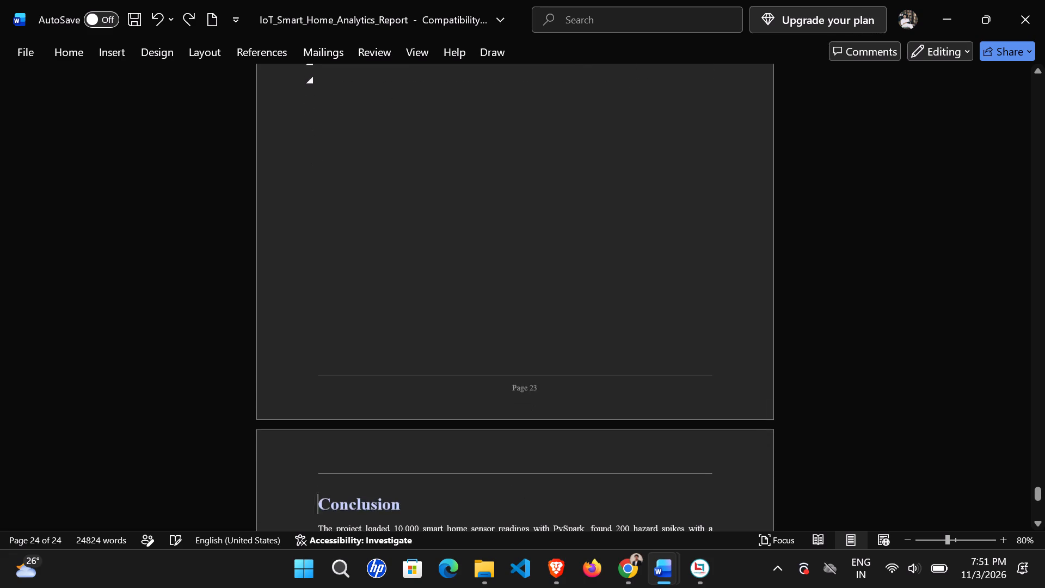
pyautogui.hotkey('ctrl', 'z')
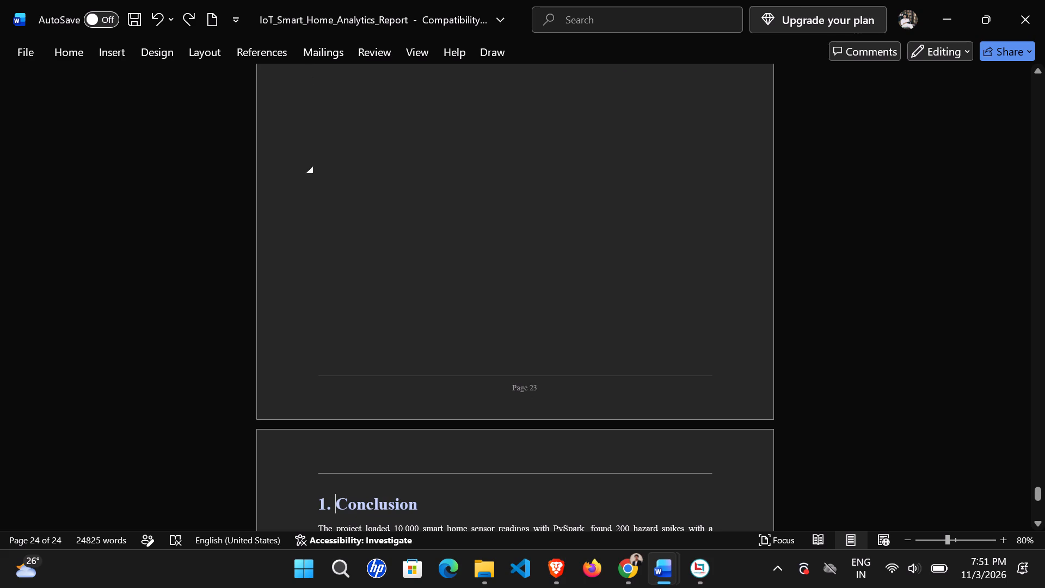
# Delete seven blank lines from the end of page 23, before the Conclusion page.
pyautogui.click(549, 350)
pyautogui.press('BackSpace')
pyautogui.press('BackSpace')
pyautogui.press('BackSpace')
pyautogui.press('BackSpace')
pyautogui.press('BackSpace')
pyautogui.press('BackSpace')
pyautogui.press('BackSpace')
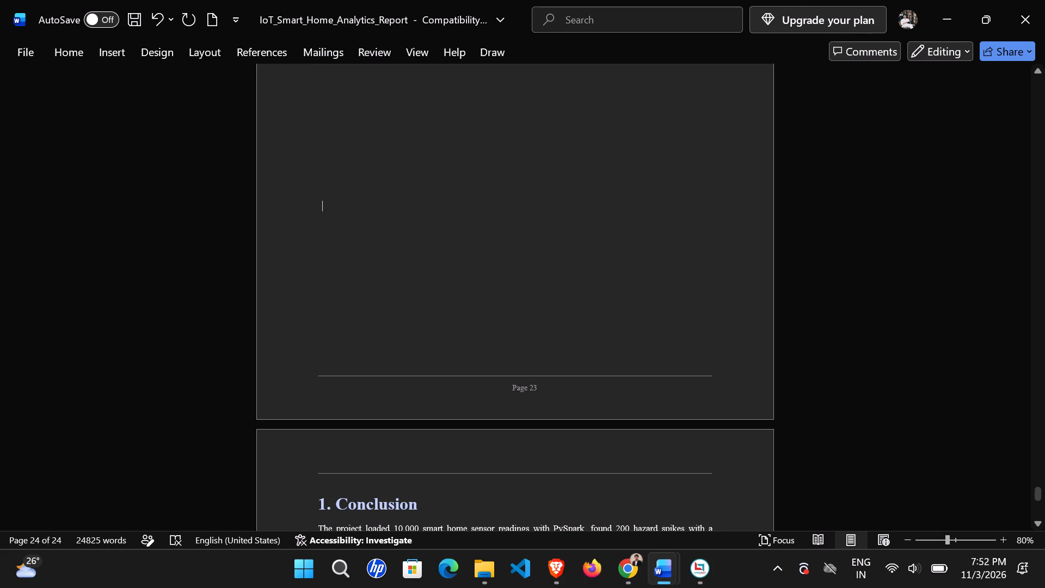
# Insert 19 blank lines between the Figure 10 caption and the 6.3 heading on page 23.
pyautogui.scroll(-1, 493, 339)
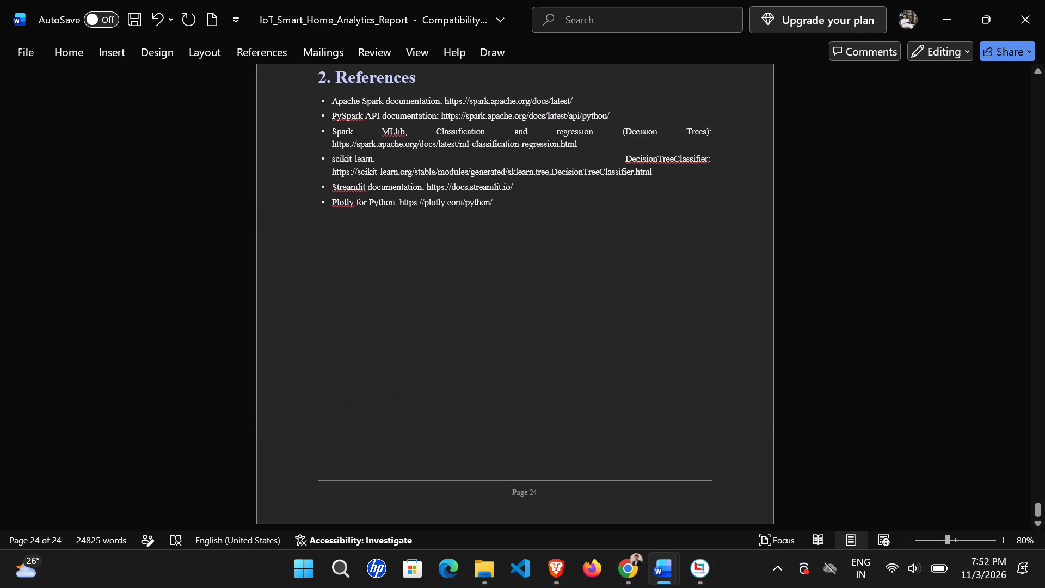
pyautogui.scroll(-1, 493, 339)
pyautogui.scroll(1, 572, 321)
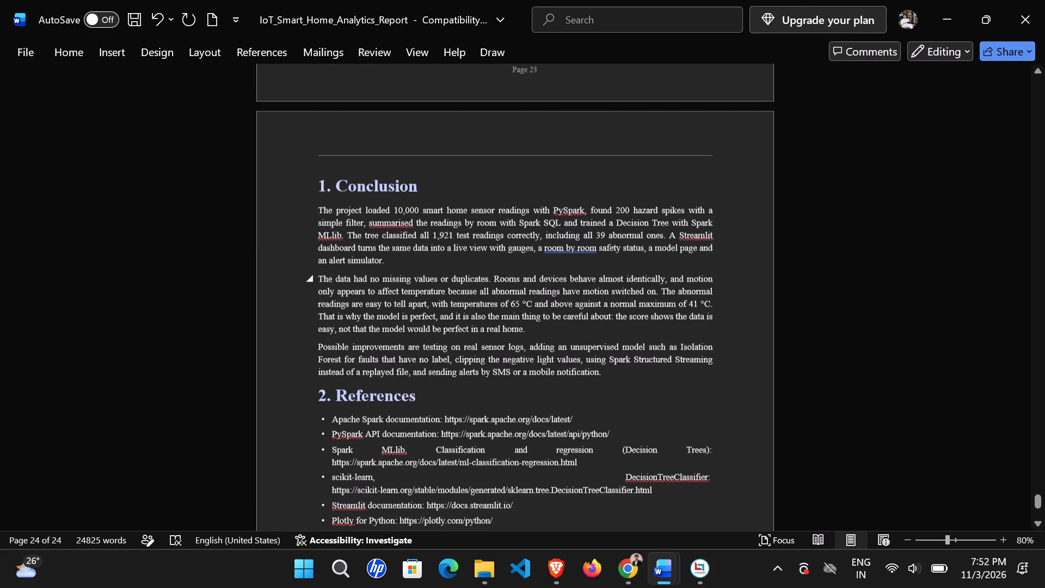
pyautogui.scroll(2, 572, 321)
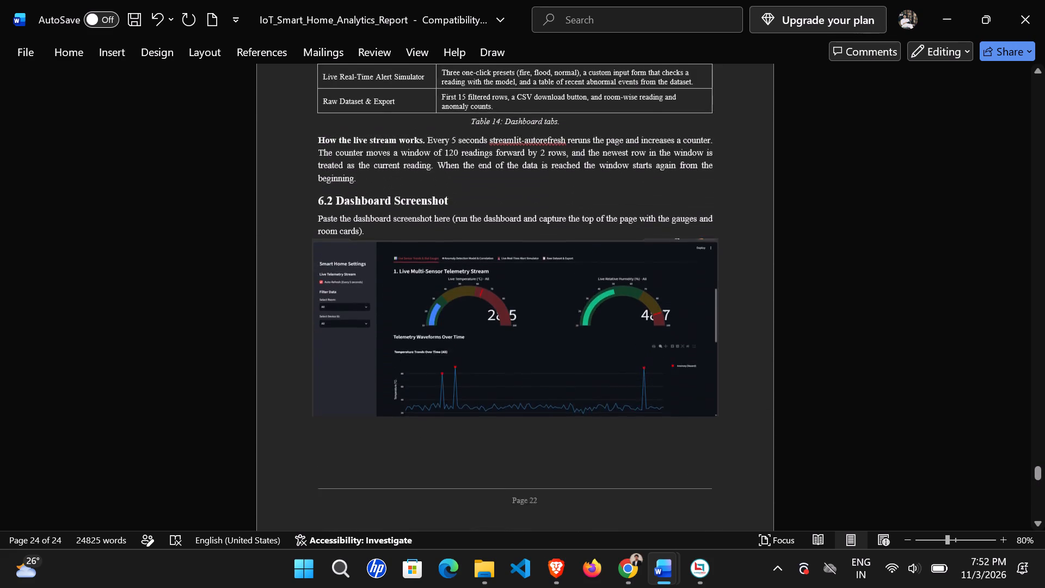
pyautogui.scroll(1, 572, 321)
pyautogui.scroll(-1, 572, 321)
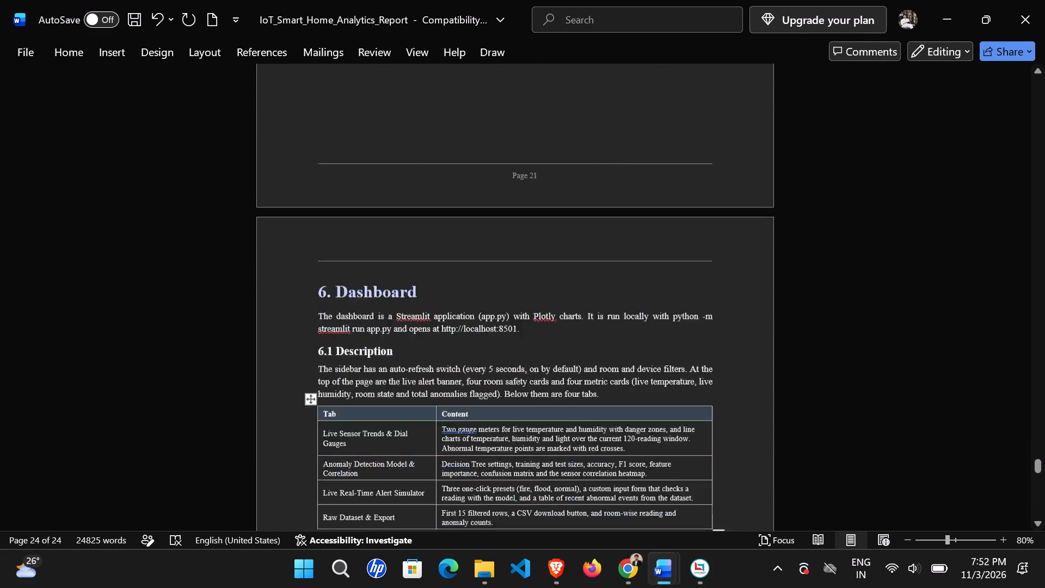
pyautogui.scroll(-1, 572, 321)
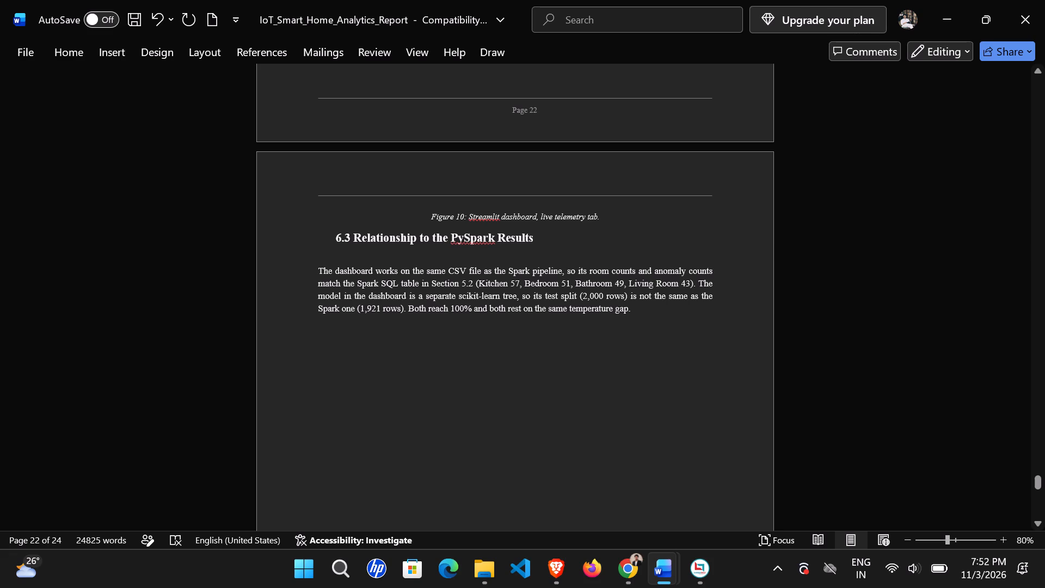
pyautogui.click(604, 219)
pyautogui.press('Return')
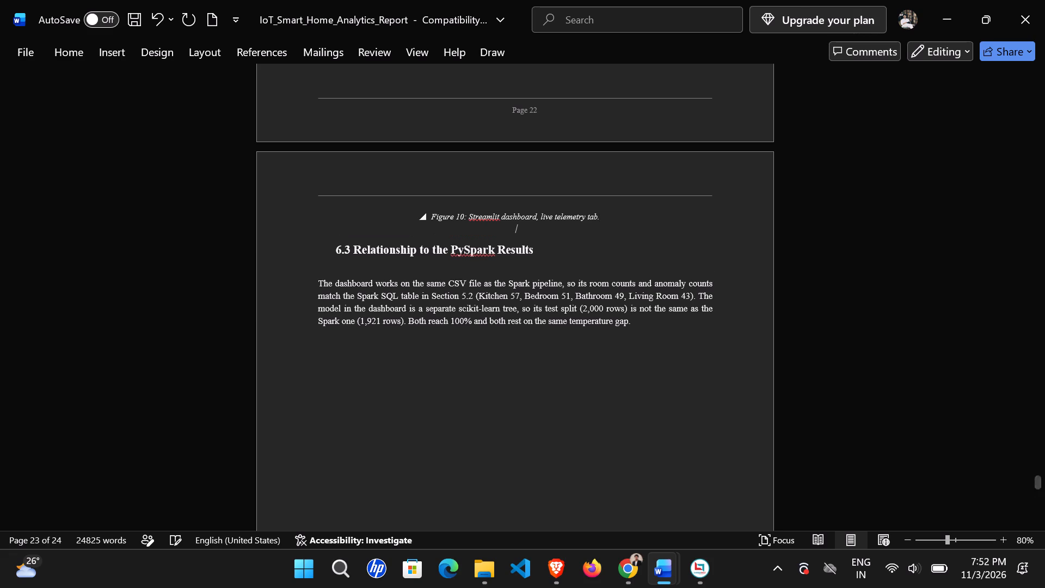
pyautogui.press('Return')
pyautogui.press('Return')
pyautogui.press('Return')
pyautogui.press('Return')
pyautogui.press('Return')
pyautogui.press('Return')
pyautogui.press('Return')
pyautogui.press('Return')
pyautogui.press('Return')
pyautogui.press('Return')
pyautogui.press('Return')
pyautogui.press('Return')
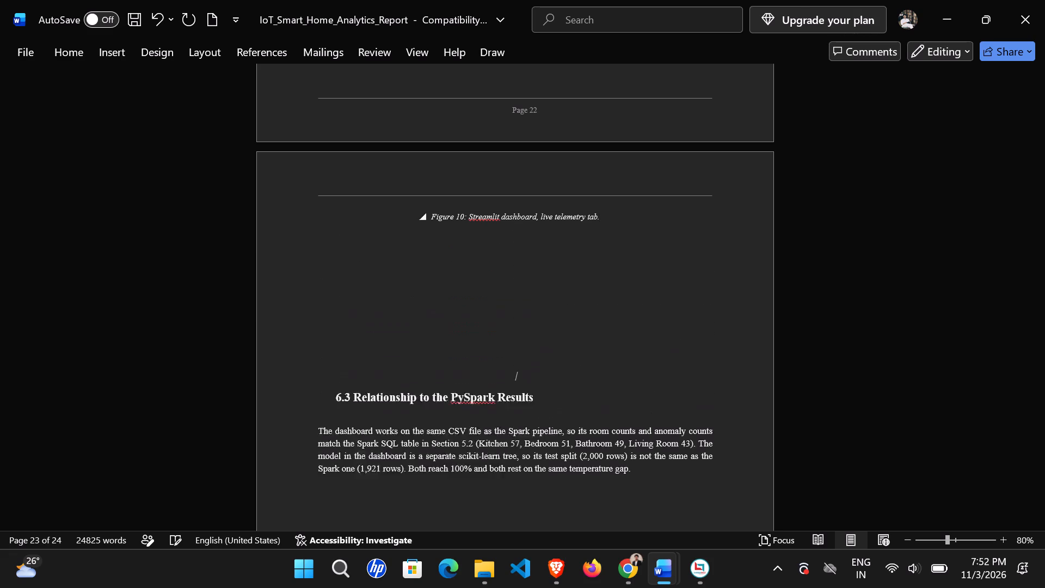
pyautogui.press('Return')
pyautogui.press('Return')
pyautogui.press('Return')
pyautogui.press('Return')
pyautogui.press('Return')
pyautogui.press('Return')
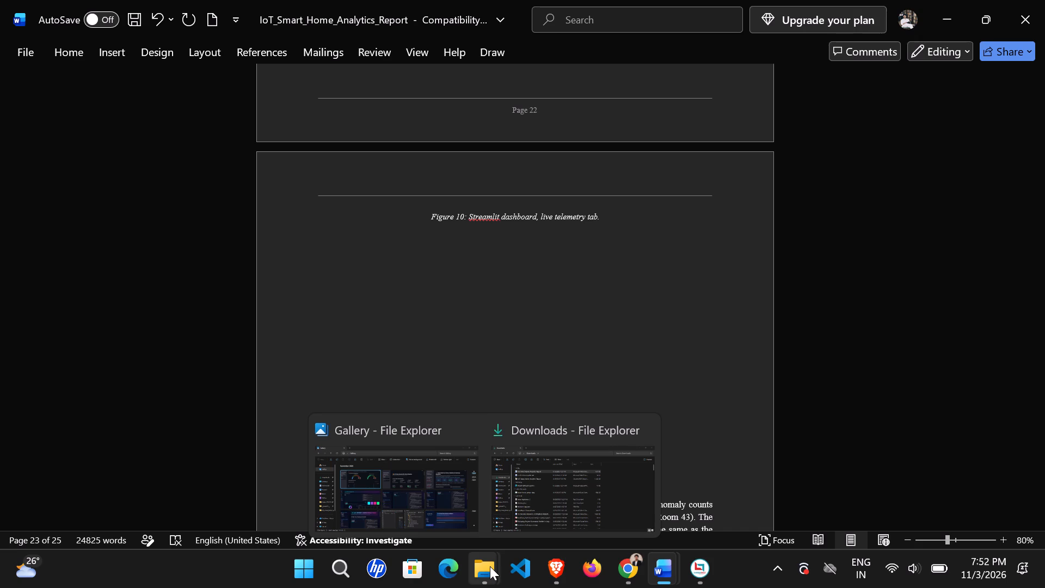
# Check the dashboard screenshots in the File Explorer Gallery, and return to the IoT_Smart_Home_Analytics_Report document.
pyautogui.click(418, 498)
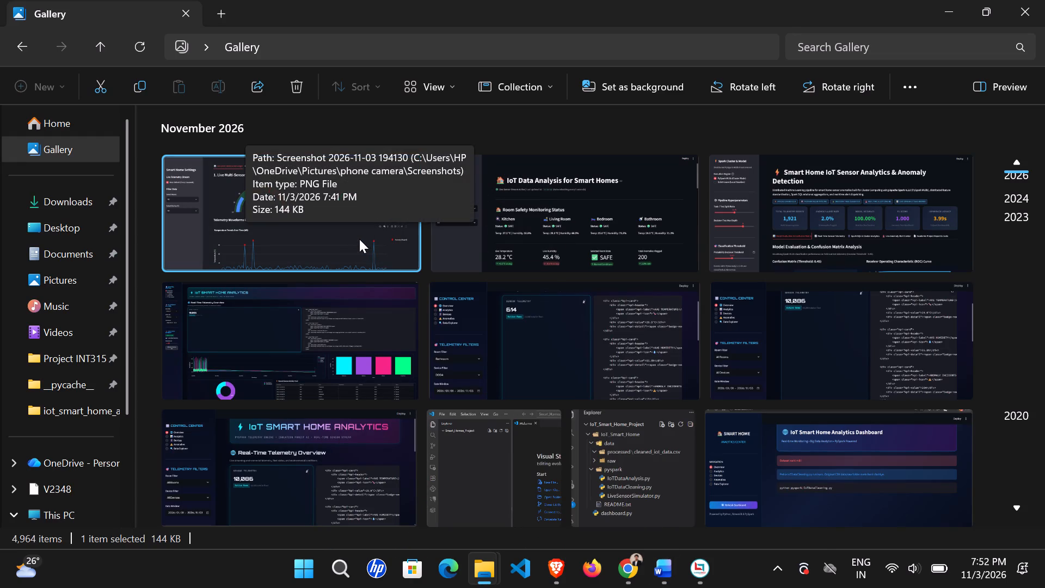
pyautogui.click(657, 559)
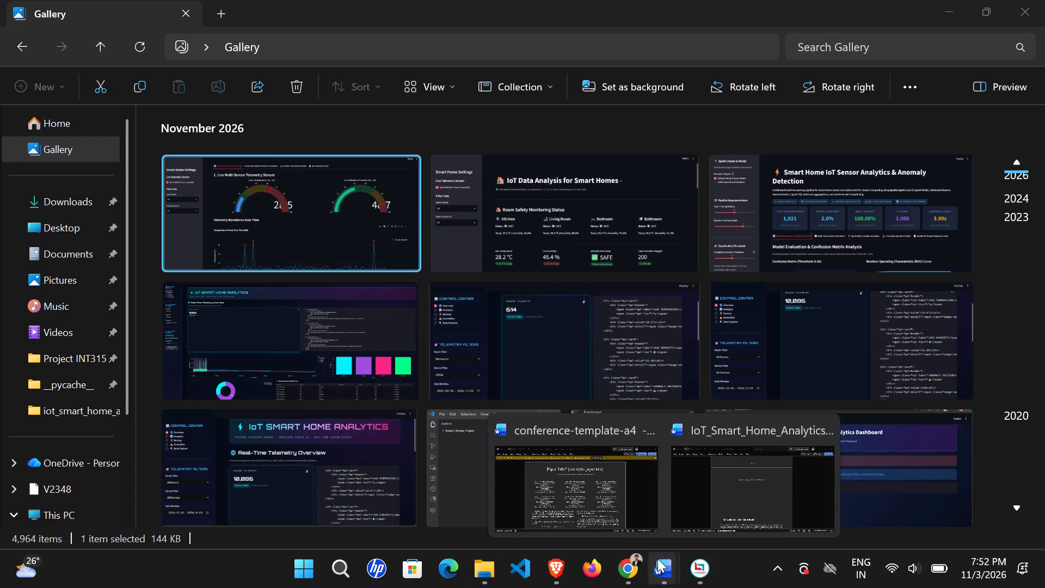
pyautogui.click(727, 500)
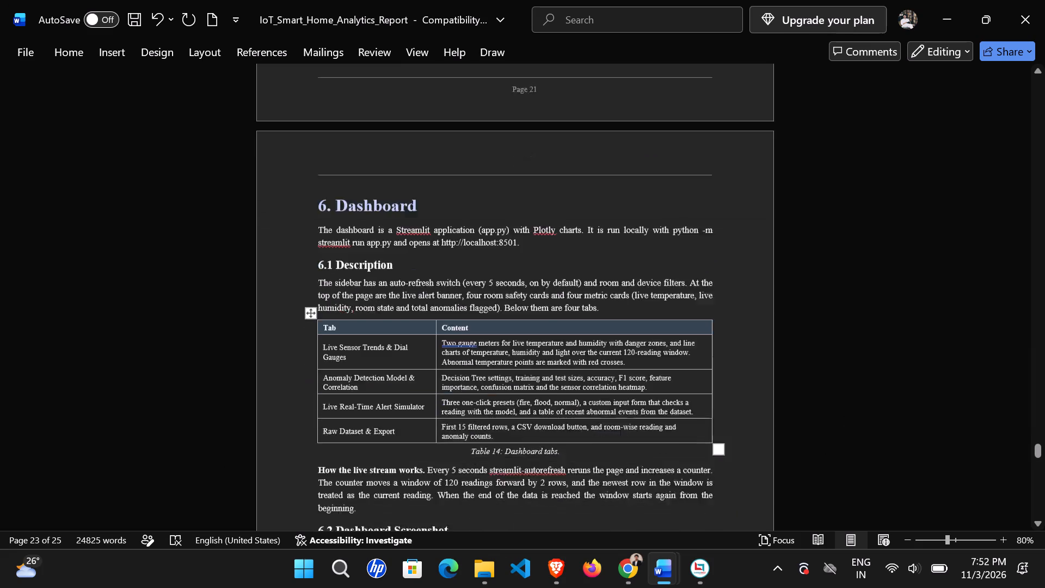
# Cut the live telemetry gauges screenshot from section 6.2.
pyautogui.rightClick(524, 282)
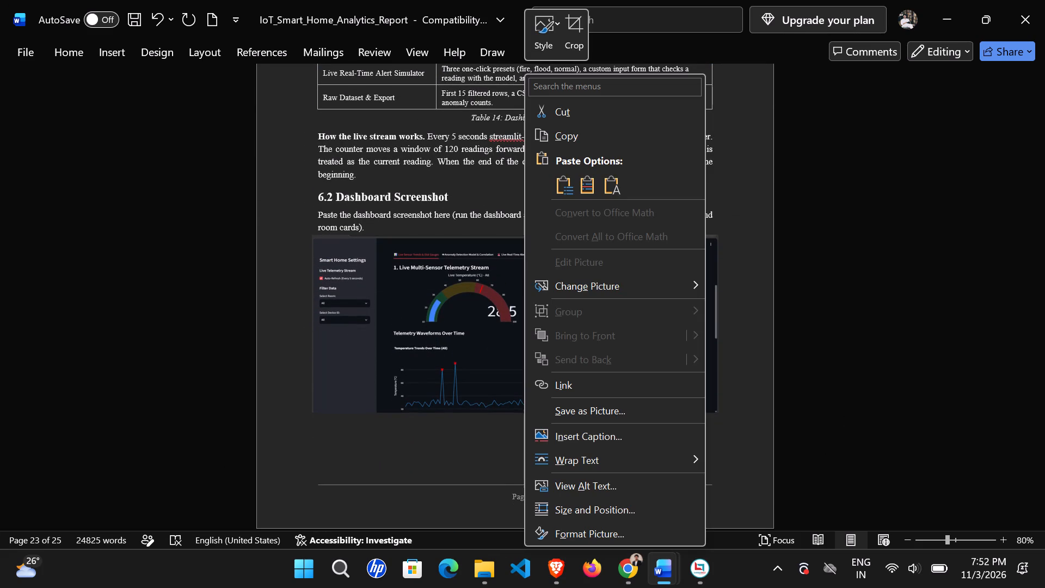
pyautogui.click(567, 112)
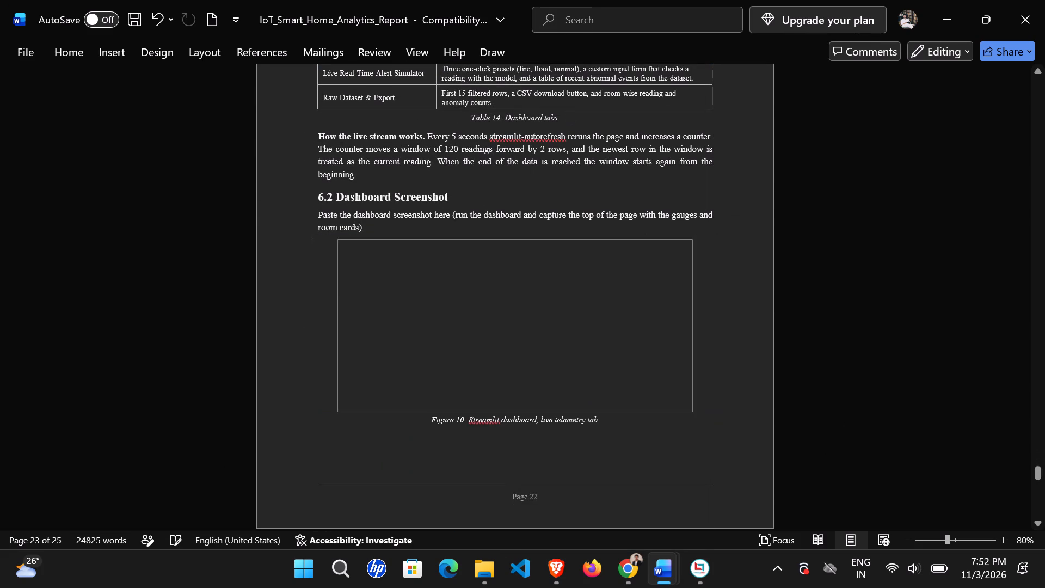
# Copy the "IoT Data Analysis for Smart Homes" screenshot from the File Explorer Gallery and paste it at the Figure 10 frame in the report.
pyautogui.click(489, 581)
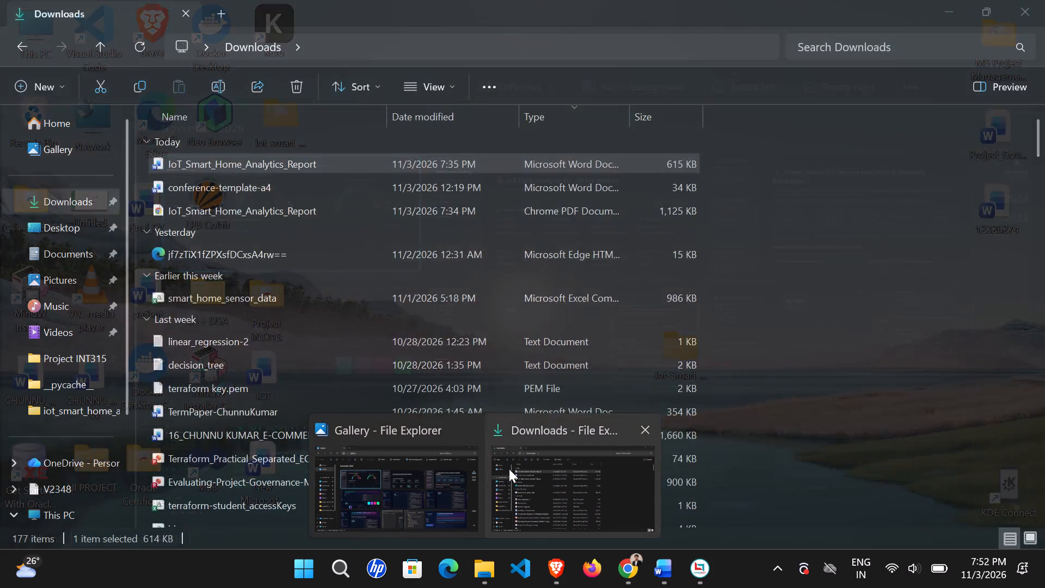
pyautogui.click(445, 482)
pyautogui.rightClick(526, 223)
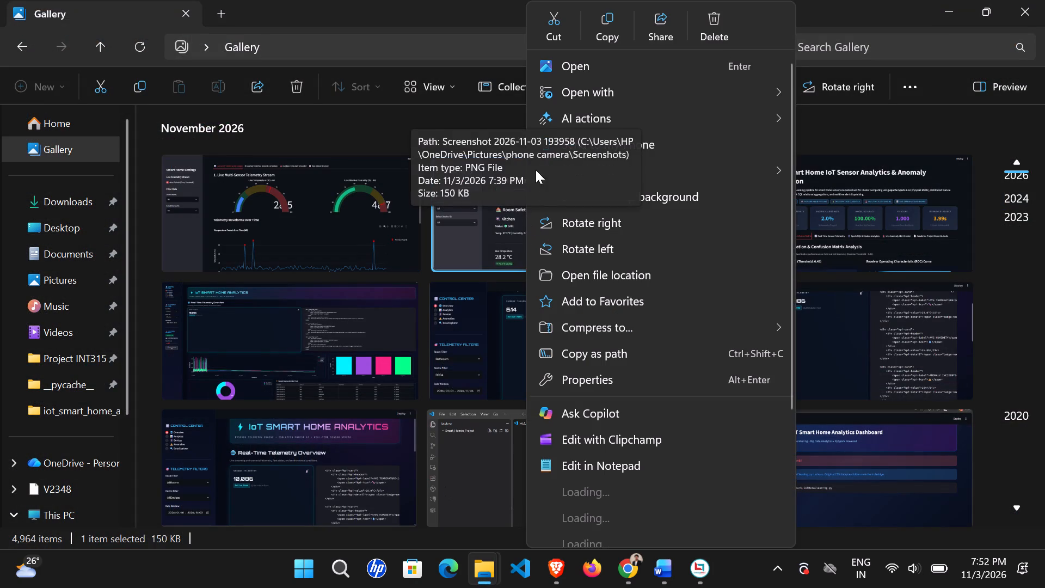
pyautogui.click(608, 26)
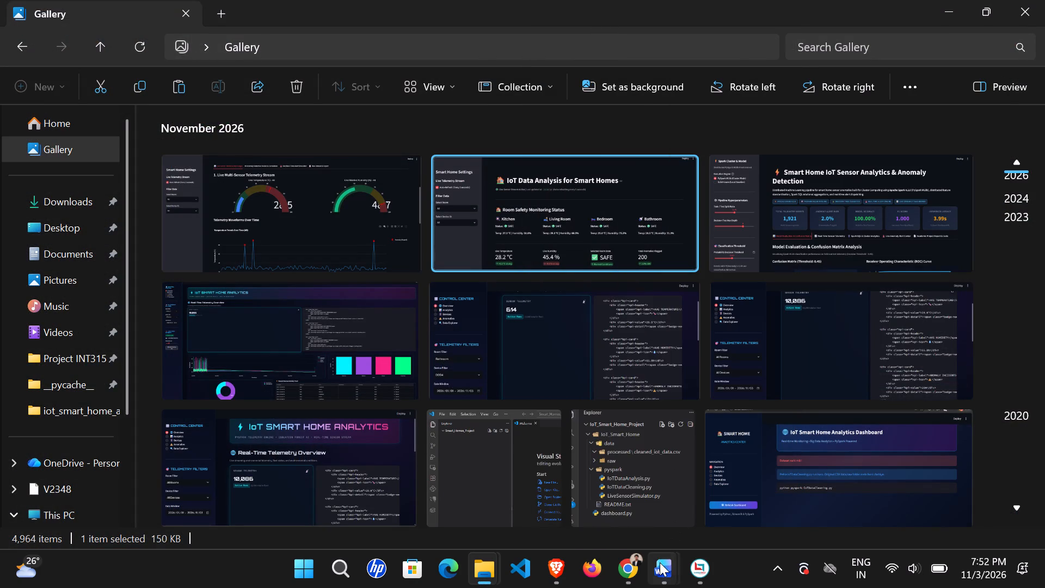
pyautogui.click(660, 562)
pyautogui.click(711, 484)
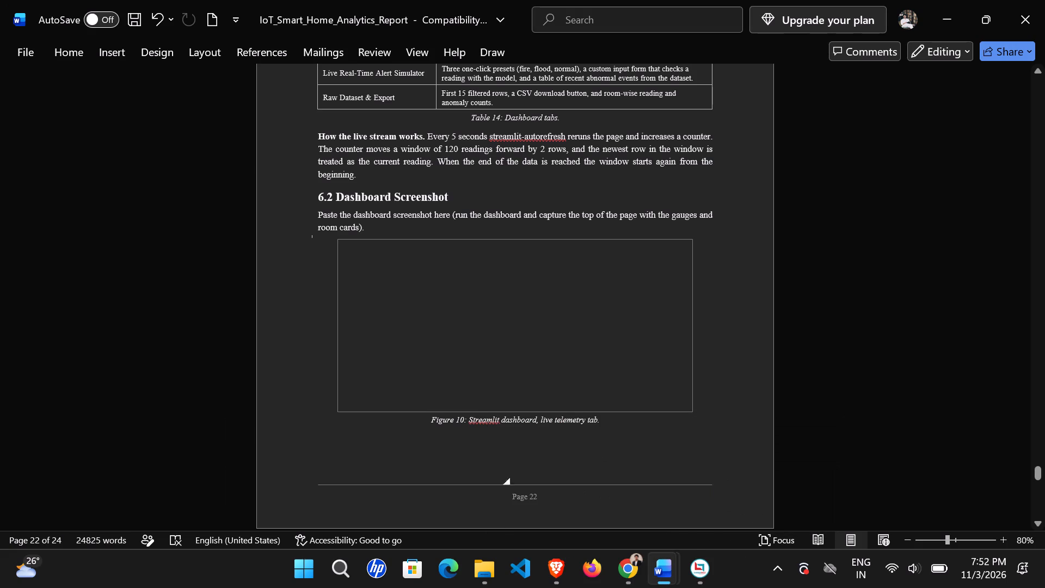
pyautogui.rightClick(561, 329)
pyautogui.click(596, 307)
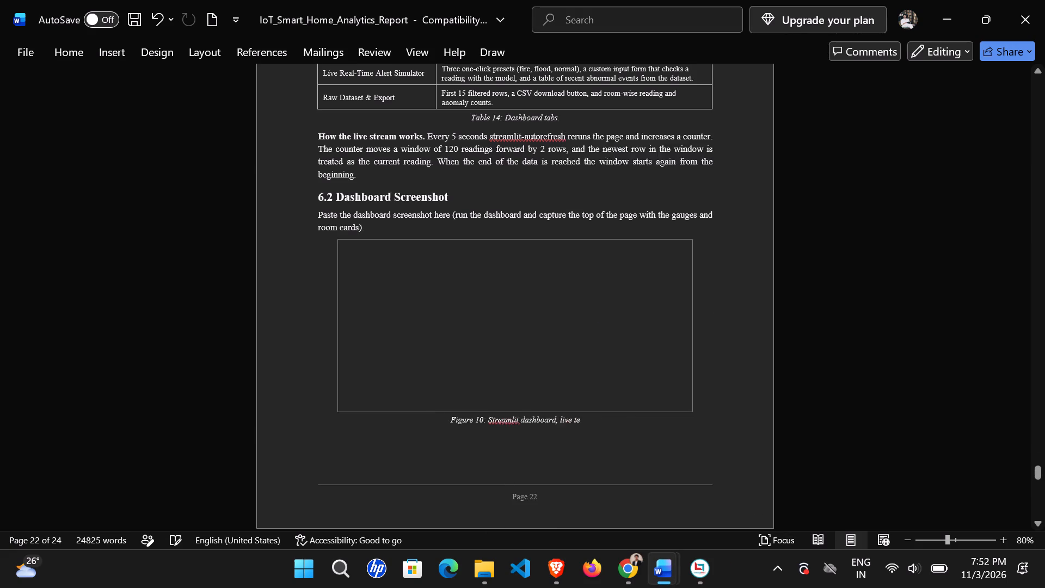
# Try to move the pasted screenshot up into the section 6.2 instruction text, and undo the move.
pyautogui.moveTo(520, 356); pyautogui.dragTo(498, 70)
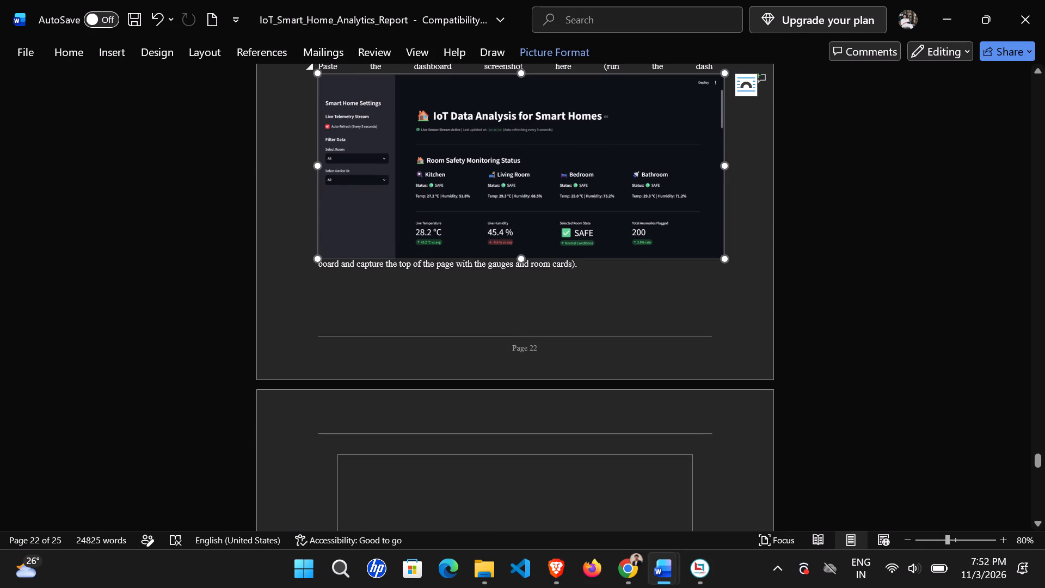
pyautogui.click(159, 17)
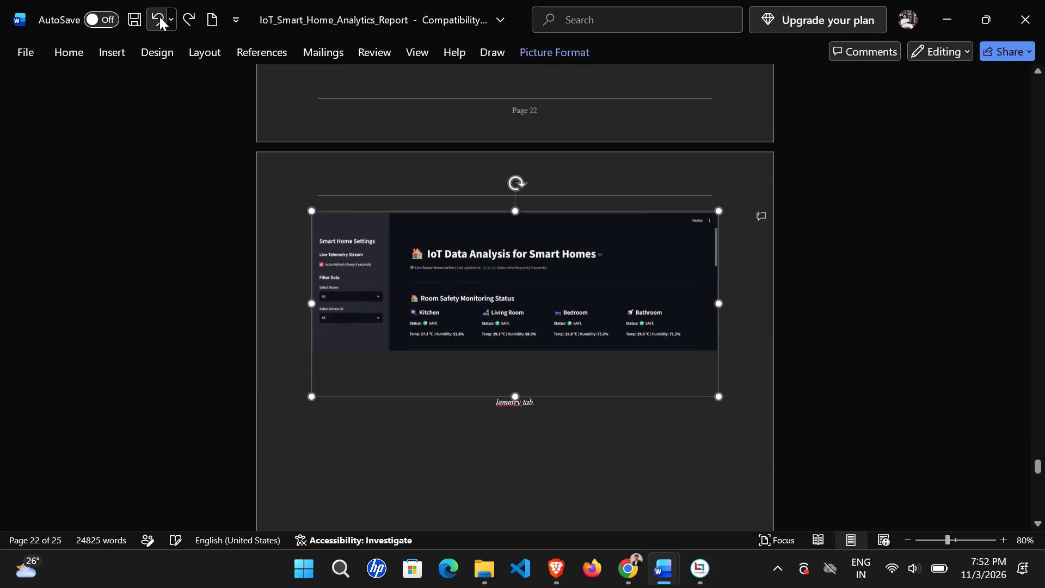
# Move the pasted "IoT Data Analysis for Smart Homes" screenshot from page 23 to page 22, below the section 6.2 instruction text.
pyautogui.moveTo(465, 250); pyautogui.dragTo(550, 68)
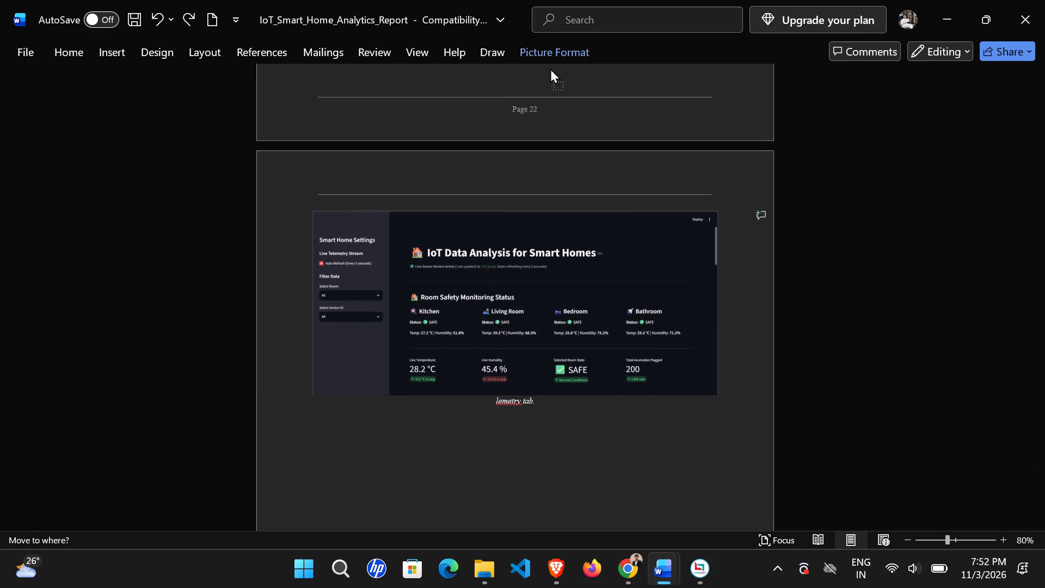
pyautogui.moveTo(550, 68); pyautogui.dragTo(501, 84)
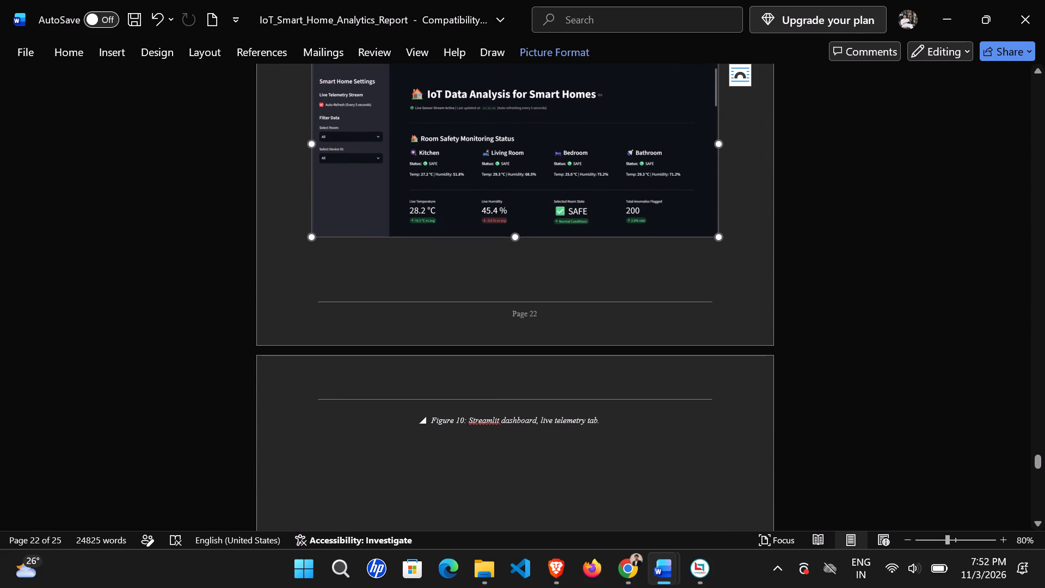
# Insert a line break at the start of the Figure 10 caption on page 23.
pyautogui.click(610, 422)
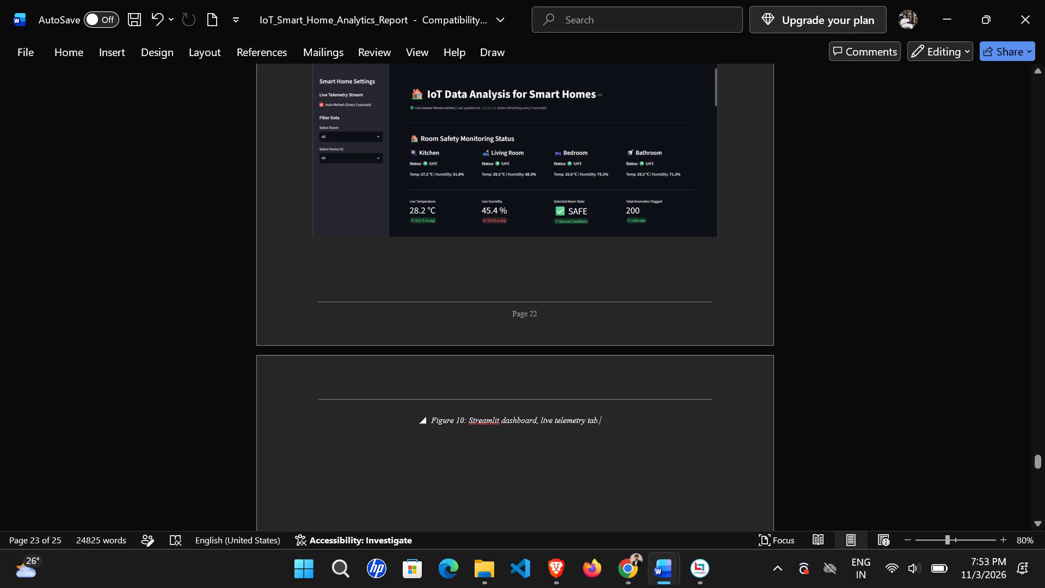
pyautogui.press('Left')
pyautogui.press('Left')
pyautogui.press('Left')
pyautogui.press('Left')
pyautogui.press('Left')
pyautogui.press('Left')
pyautogui.press('Left')
pyautogui.press('Left')
pyautogui.press('Left')
pyautogui.press('Left')
pyautogui.press('Left')
pyautogui.press('Left')
pyautogui.press('Left')
pyautogui.press('Left')
pyautogui.press('Left')
pyautogui.press('Left')
pyautogui.press('Left')
pyautogui.press('Left')
pyautogui.press('Left')
pyautogui.press('Left')
pyautogui.press('Left')
pyautogui.press('Left')
pyautogui.press('Left')
pyautogui.press('Left')
pyautogui.press('Left')
pyautogui.press('Left')
pyautogui.press('Left')
pyautogui.press('Left')
pyautogui.press('Left')
pyautogui.press('Left')
pyautogui.press('Left')
pyautogui.press('Return')
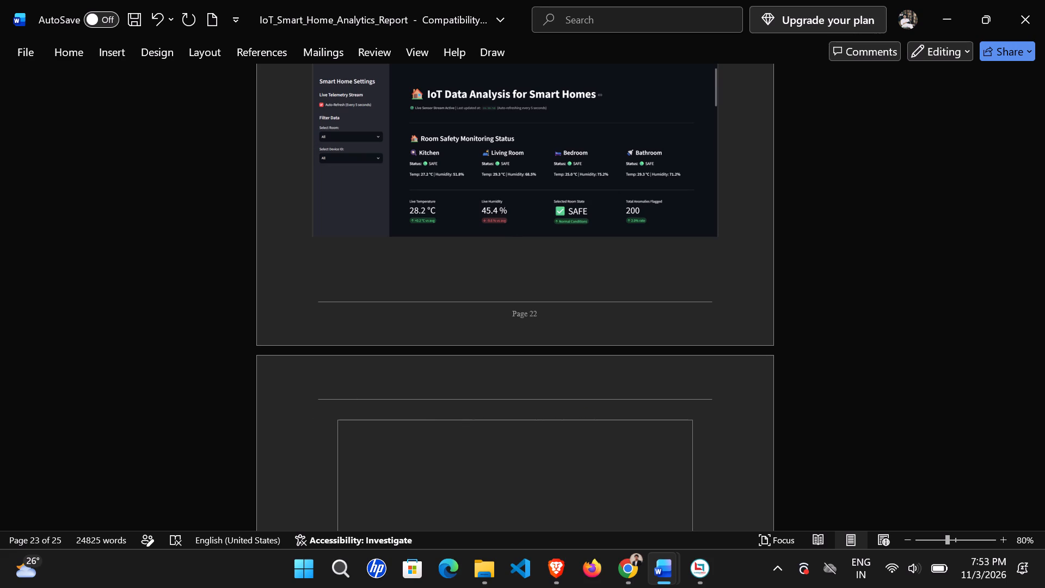
# Delete 16 blank lines between the Figure 10 caption and the 6.3 heading on page 23.
pyautogui.scroll(-2, 610, 422)
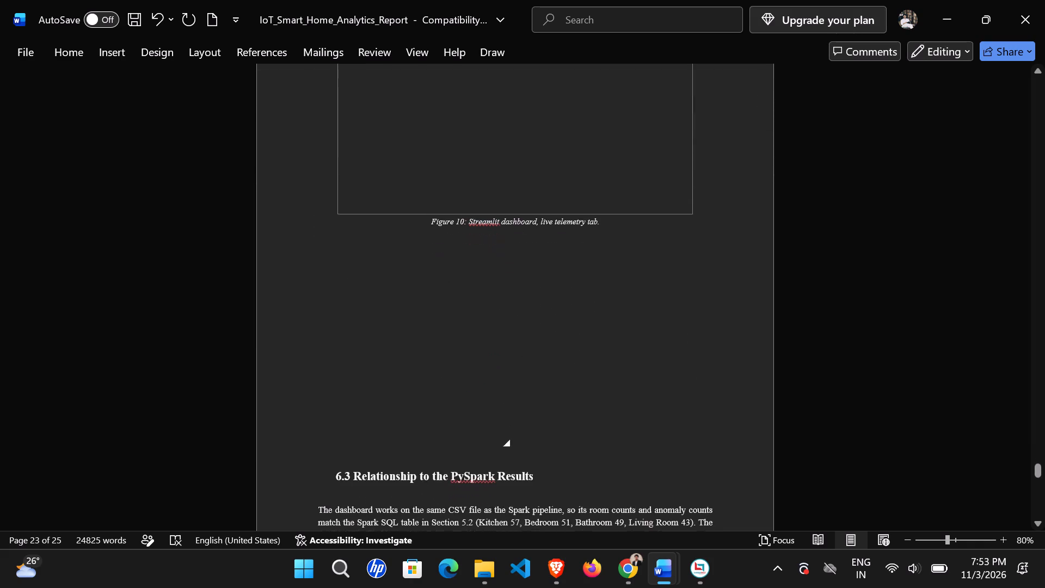
pyautogui.scroll(-1, 610, 422)
pyautogui.click(374, 426)
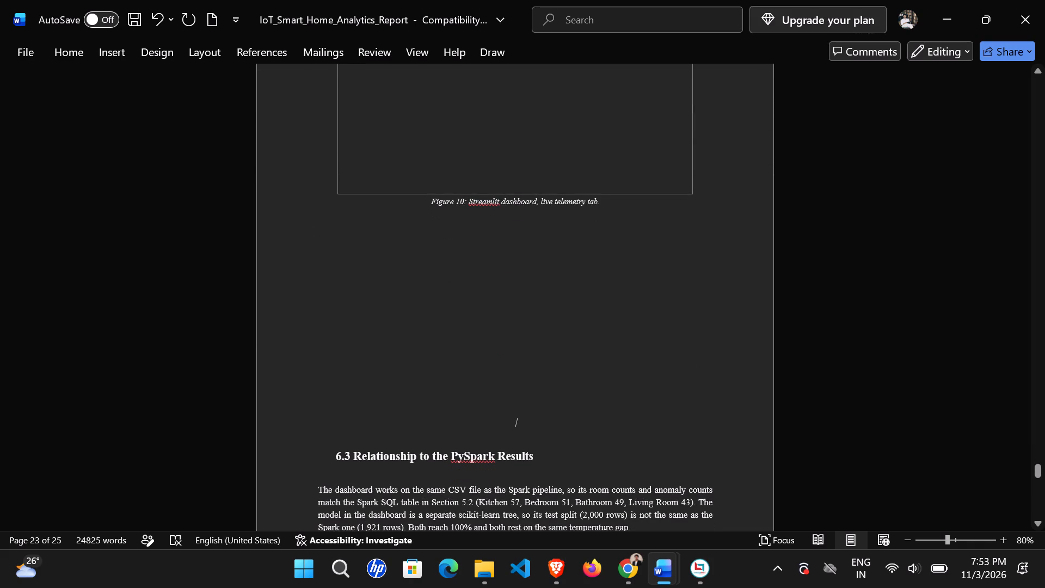
pyautogui.press('BackSpace')
pyautogui.press('BackSpace')
pyautogui.press('BackSpace')
pyautogui.press('BackSpace')
pyautogui.press('BackSpace')
pyautogui.press('BackSpace')
pyautogui.press('BackSpace')
pyautogui.press('BackSpace')
pyautogui.press('BackSpace')
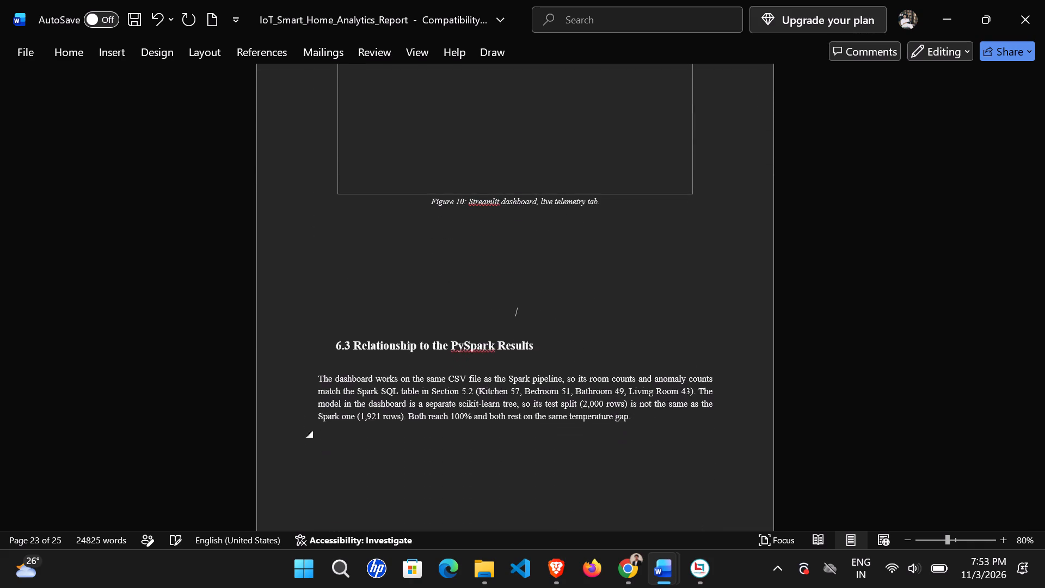
pyautogui.press('BackSpace')
pyautogui.press('BackSpace')
pyautogui.press('BackSpace')
pyautogui.press('BackSpace')
pyautogui.press('BackSpace')
pyautogui.press('BackSpace')
pyautogui.press('BackSpace')
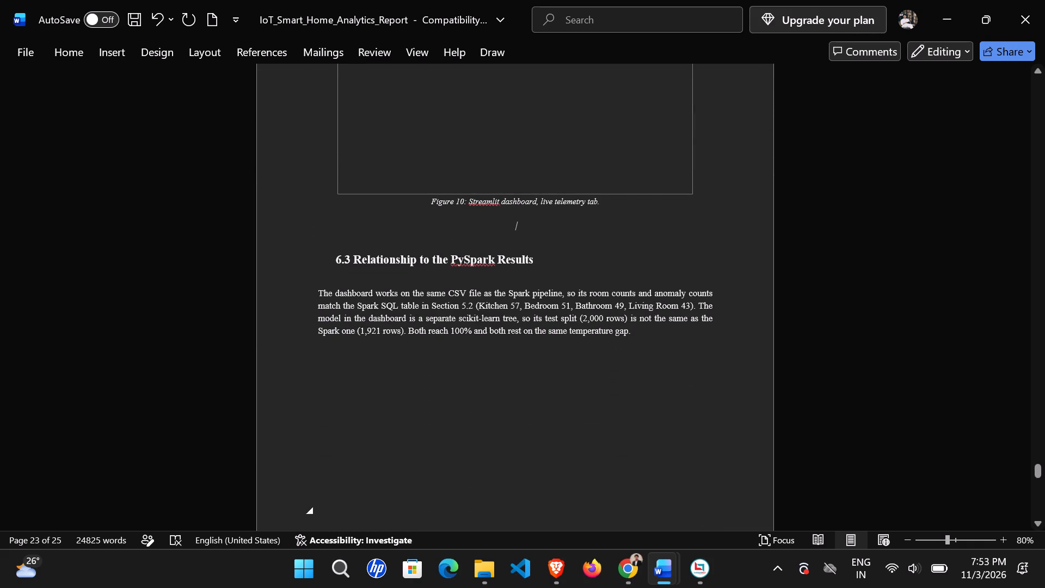
# Copy the live telemetry gauges screenshot from the File Explorer Gallery and paste it at the Figure 10 frame on page 23 of the report.
pyautogui.scroll(-1, 395, 510)
pyautogui.scroll(1, 452, 420)
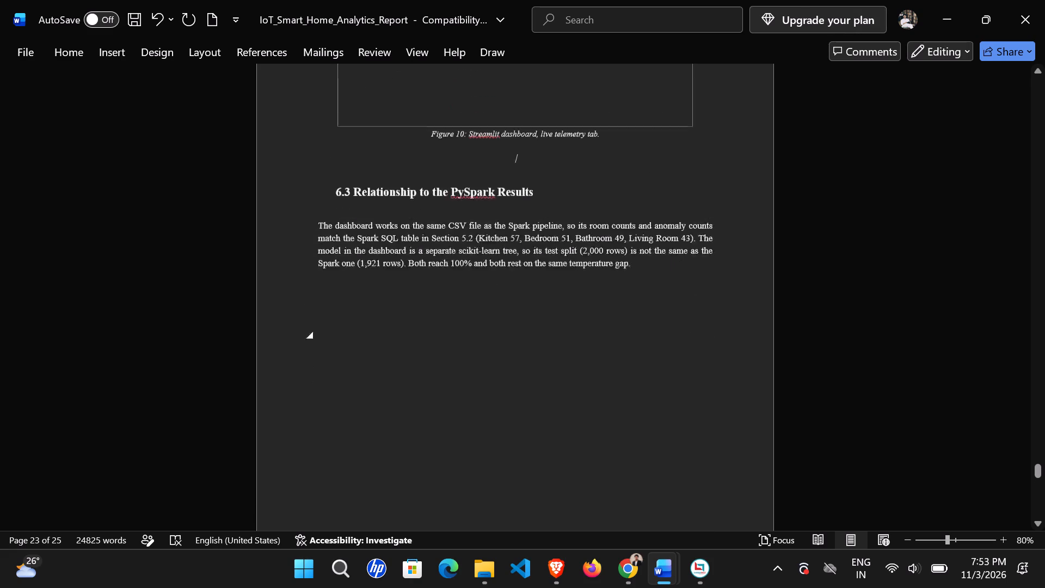
pyautogui.scroll(1, 452, 420)
pyautogui.click(465, 420)
pyautogui.click(466, 419)
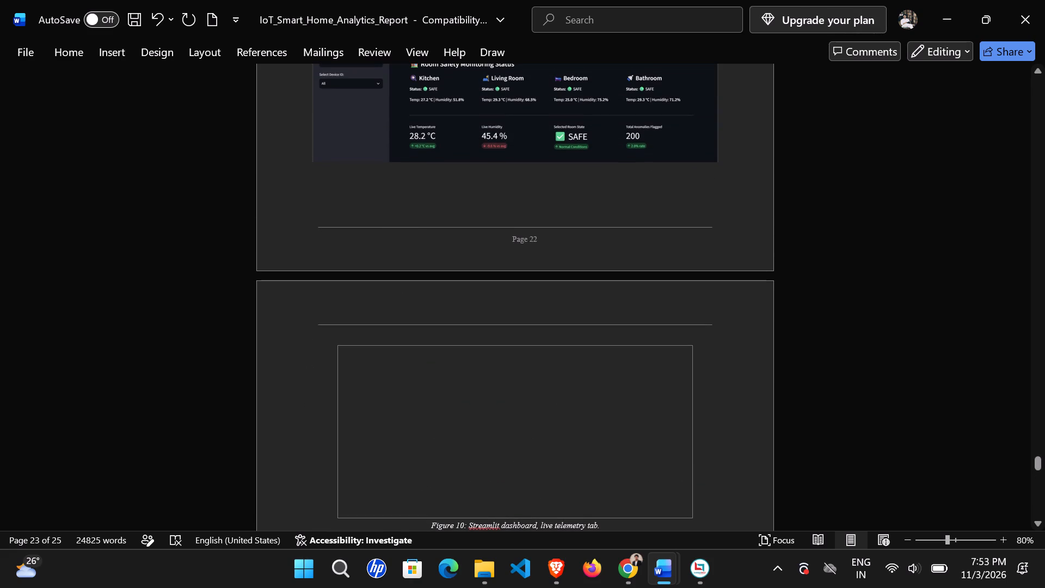
pyautogui.doubleClick(477, 411)
pyautogui.rightClick(477, 411)
pyautogui.click(488, 582)
pyautogui.click(426, 492)
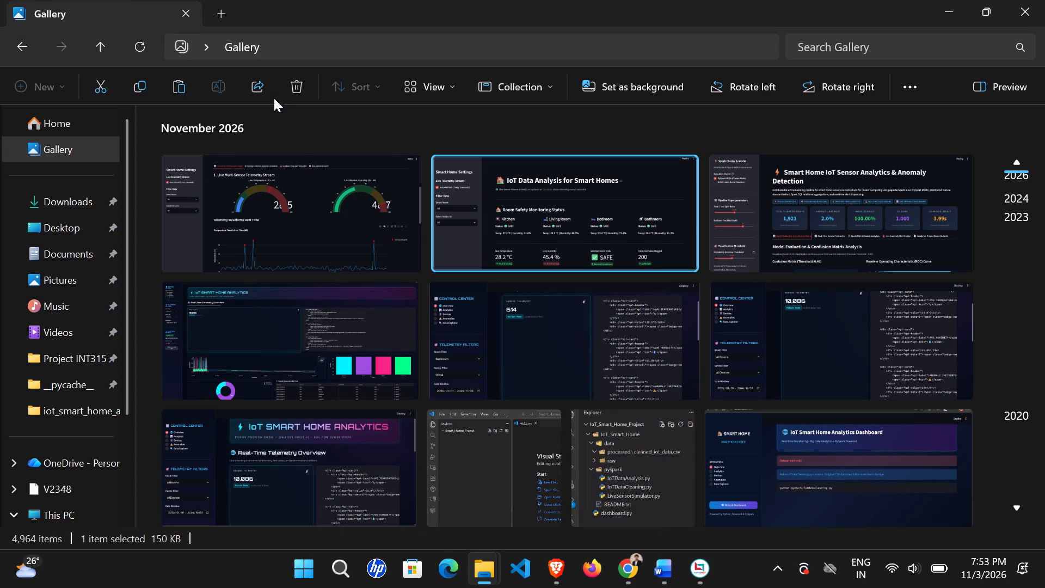
pyautogui.click(275, 179)
pyautogui.rightClick(275, 179)
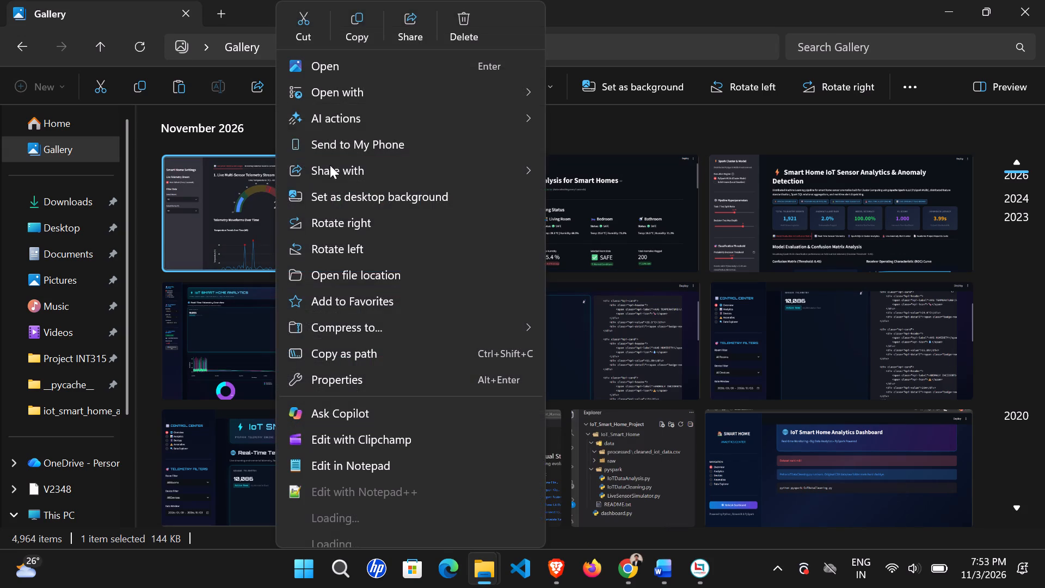
pyautogui.click(366, 38)
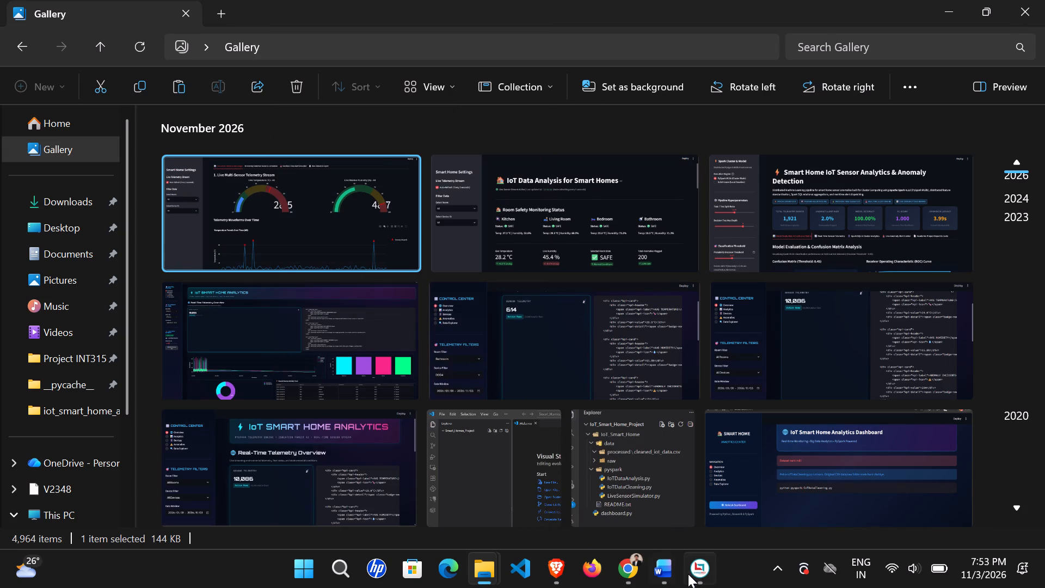
pyautogui.click(658, 567)
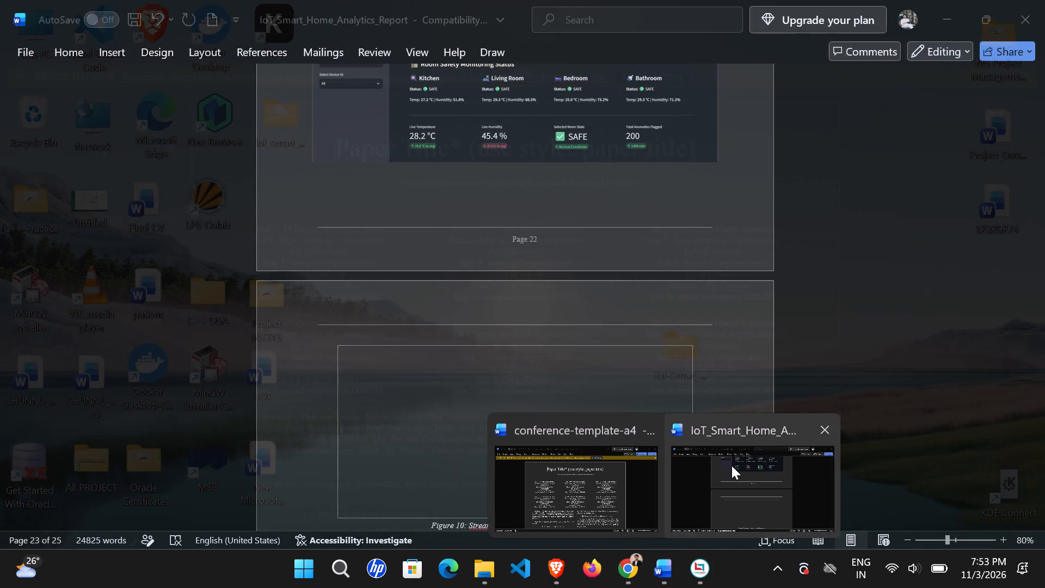
pyautogui.click(738, 465)
pyautogui.rightClick(522, 399)
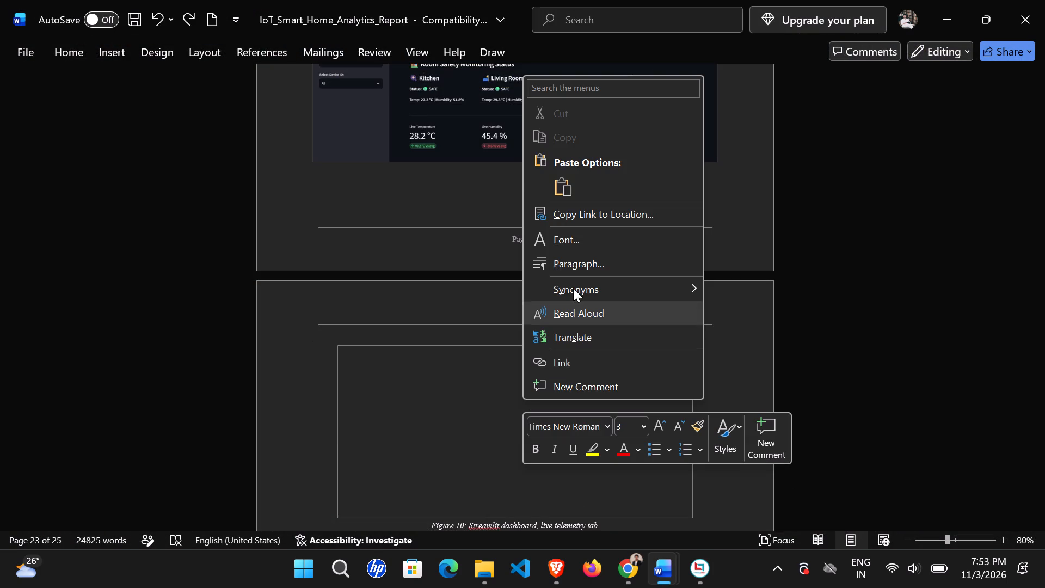
pyautogui.click(557, 190)
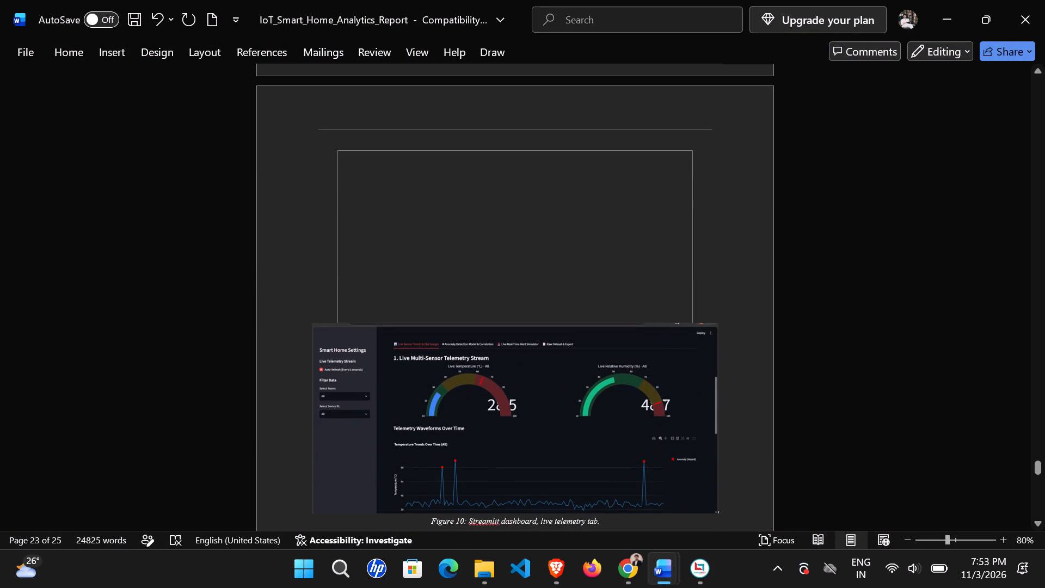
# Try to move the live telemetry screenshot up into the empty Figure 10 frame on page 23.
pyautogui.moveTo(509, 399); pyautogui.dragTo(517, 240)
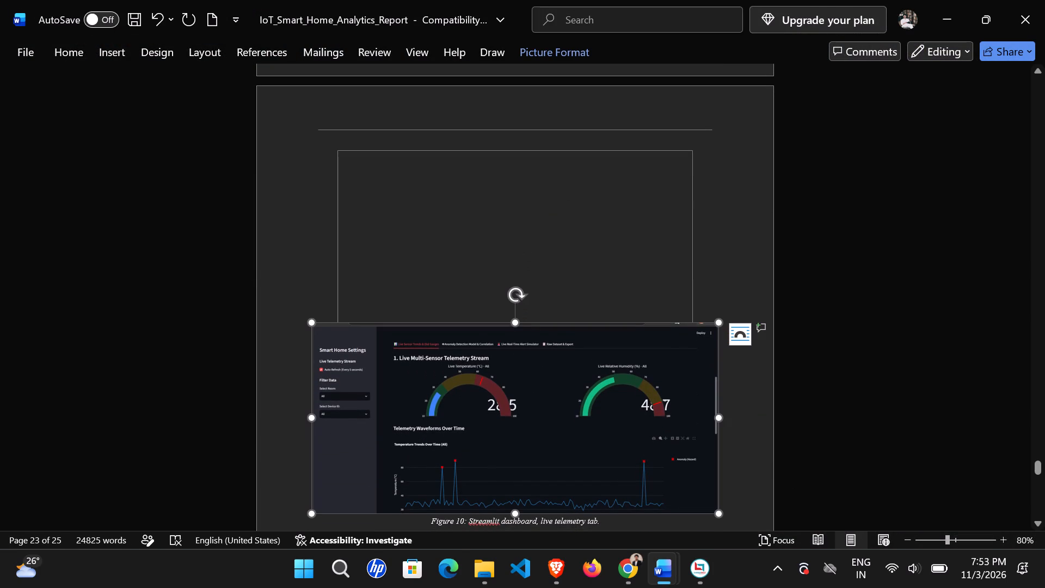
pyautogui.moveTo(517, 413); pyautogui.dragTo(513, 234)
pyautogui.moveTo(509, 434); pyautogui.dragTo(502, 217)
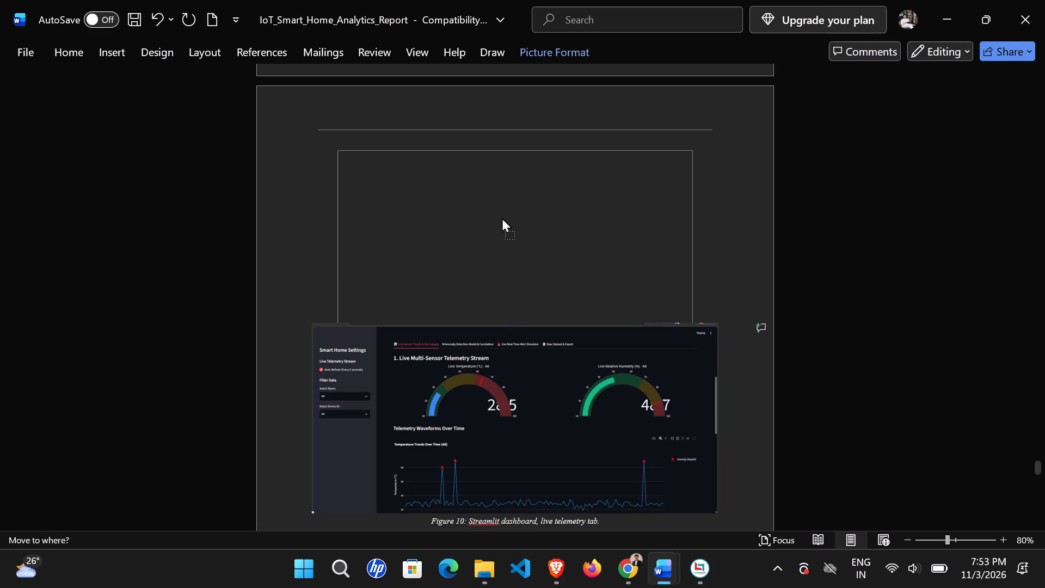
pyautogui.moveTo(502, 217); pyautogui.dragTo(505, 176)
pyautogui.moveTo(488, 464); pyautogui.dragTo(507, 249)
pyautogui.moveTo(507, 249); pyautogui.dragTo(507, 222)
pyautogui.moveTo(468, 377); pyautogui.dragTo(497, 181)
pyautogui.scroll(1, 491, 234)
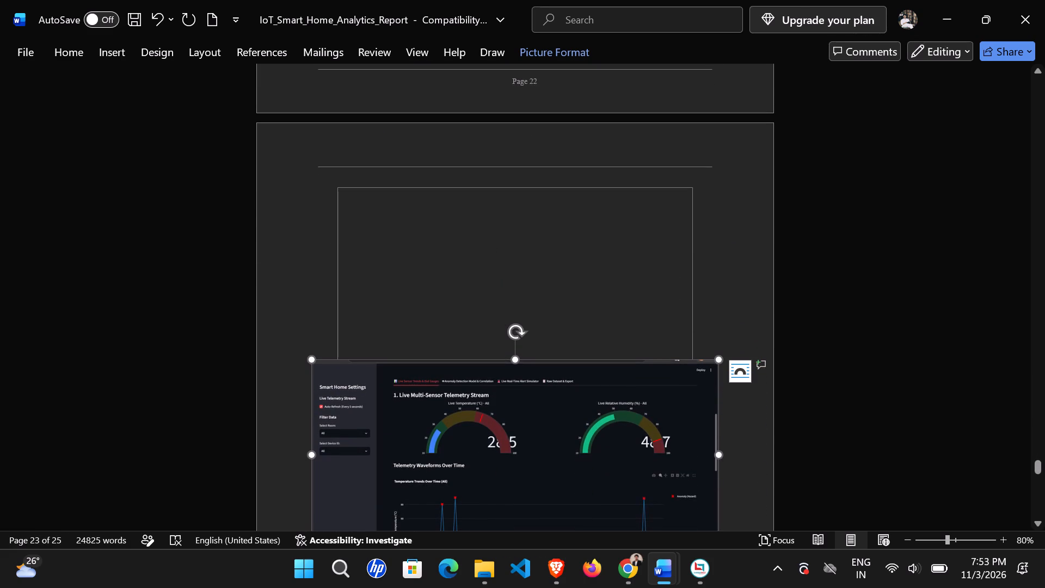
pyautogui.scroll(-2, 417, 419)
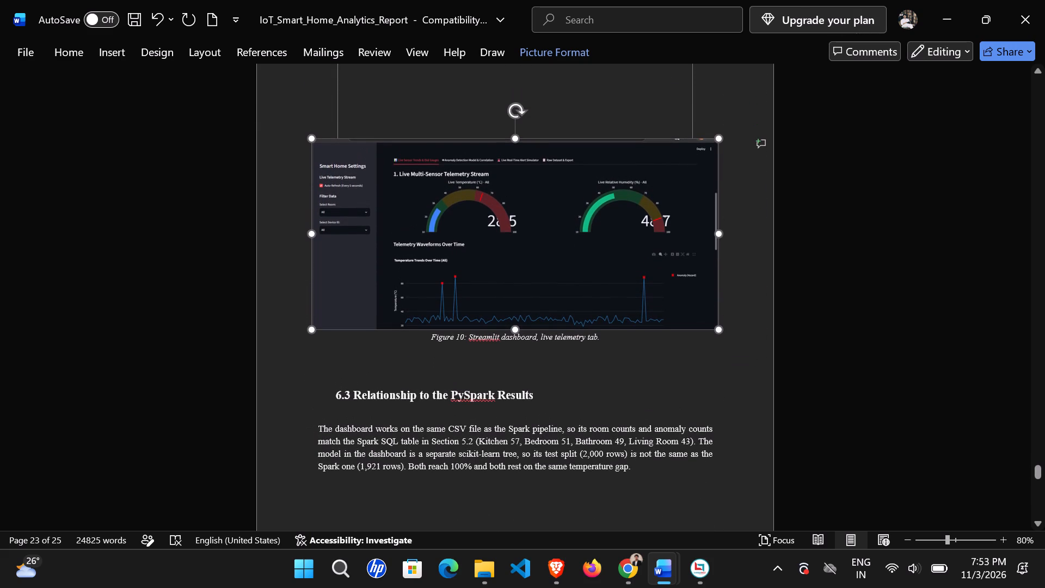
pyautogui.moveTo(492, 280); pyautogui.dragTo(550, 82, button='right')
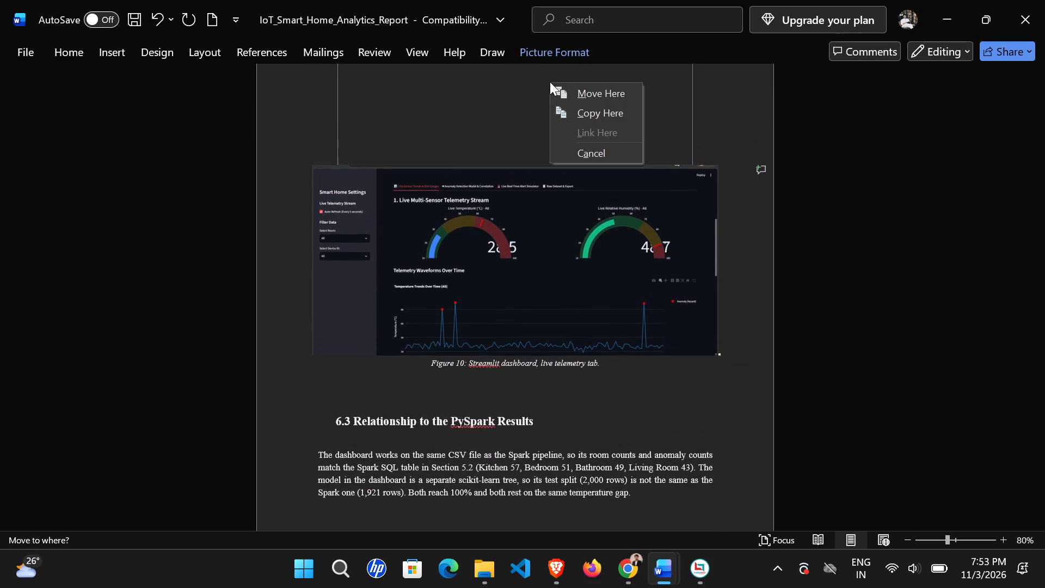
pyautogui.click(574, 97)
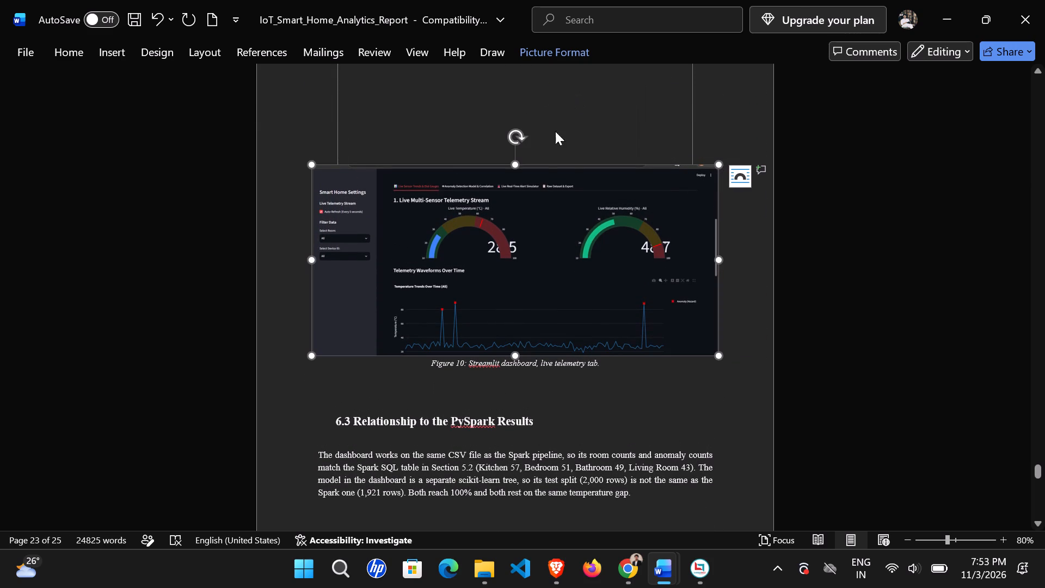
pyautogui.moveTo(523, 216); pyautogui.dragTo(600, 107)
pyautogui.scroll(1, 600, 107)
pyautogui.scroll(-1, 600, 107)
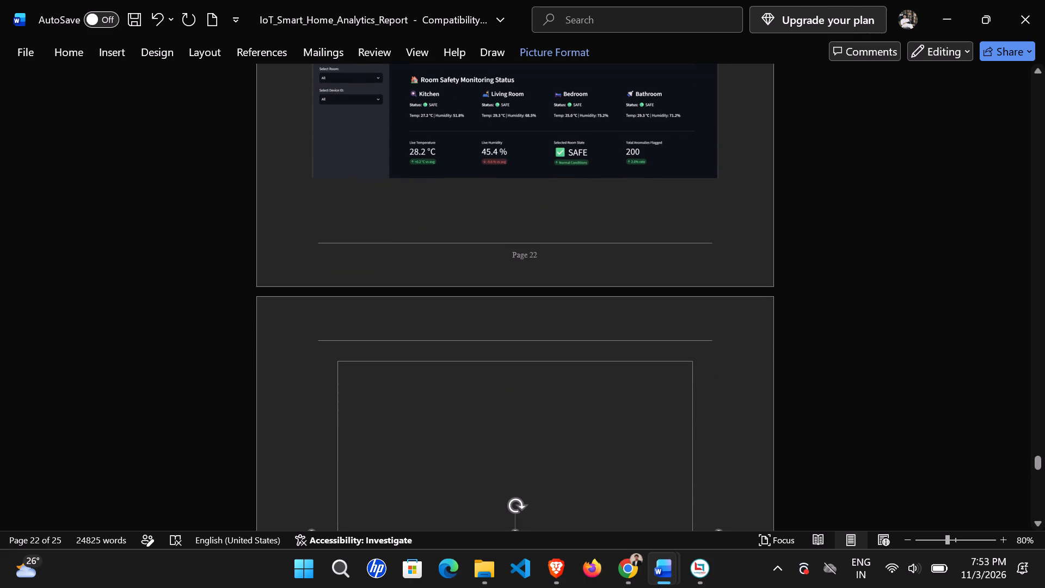
# Undo the recent page 23 edits back to before the empty frame was added above the Figure 10 caption.
pyautogui.hotkey('ctrl', 'z')
pyautogui.hotkey('ctrl', 'z')
pyautogui.hotkey('ctrl', 'z')
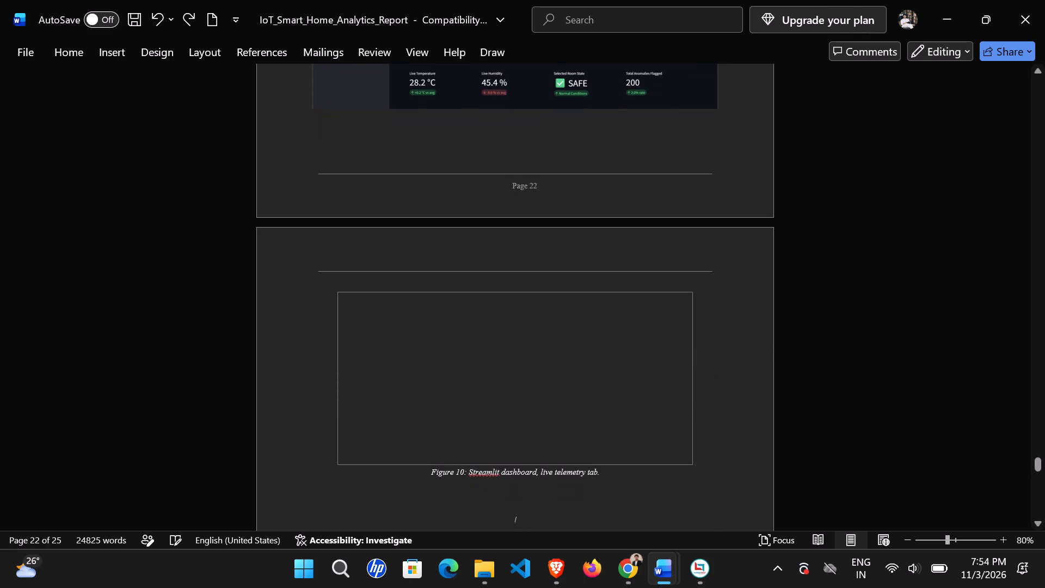
pyautogui.hotkey('ctrl', 'z')
pyautogui.hotkey('ctrl', 'z')
pyautogui.hotkey('ctrl', 'z')
pyautogui.hotkey('ctrl', 'z')
pyautogui.hotkey('ctrl', 'z')
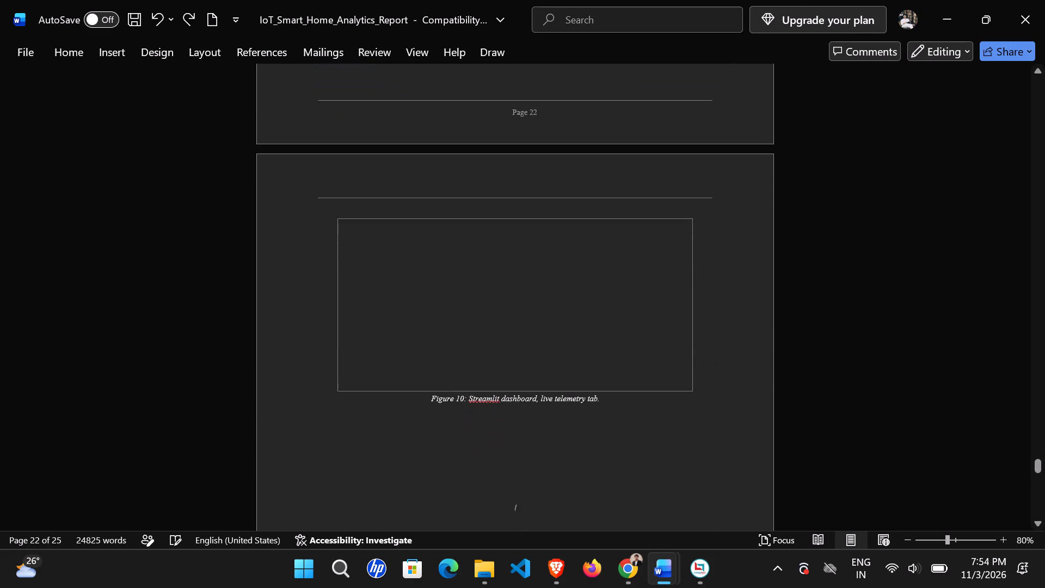
pyautogui.hotkey('ctrl', 'z')
pyautogui.hotkey('ctrl', 'z')
pyautogui.hotkey('ctrl', 'z')
pyautogui.hotkey('ctrl', 'z')
pyautogui.hotkey('ctrl', 'z')
pyautogui.hotkey('ctrl', 'z')
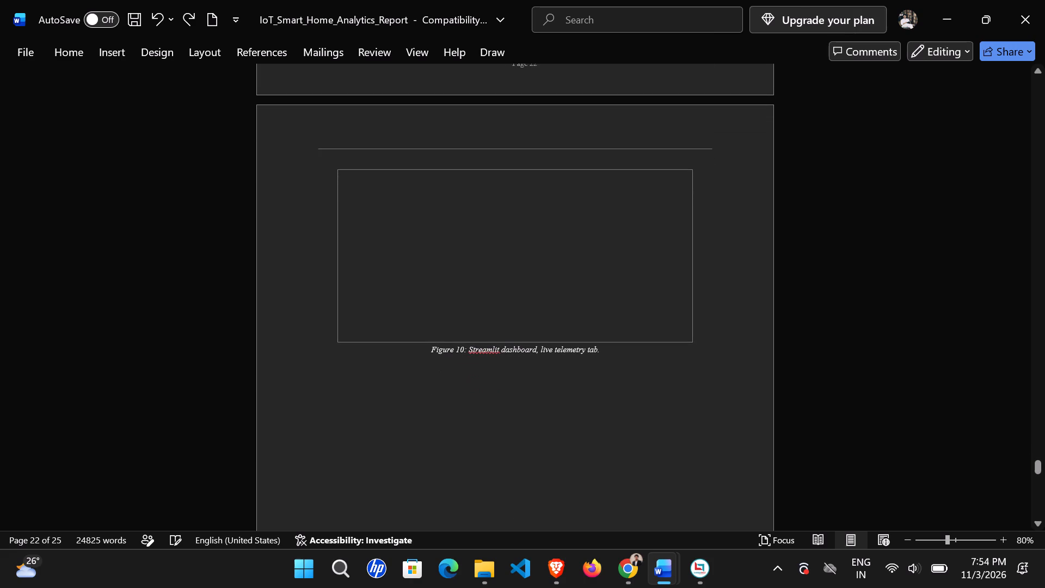
pyautogui.hotkey('ctrl', 'z')
pyautogui.hotkey('ctrl', 'z')
pyautogui.hotkey('ctrl', 'z')
pyautogui.hotkey('ctrl', 'z')
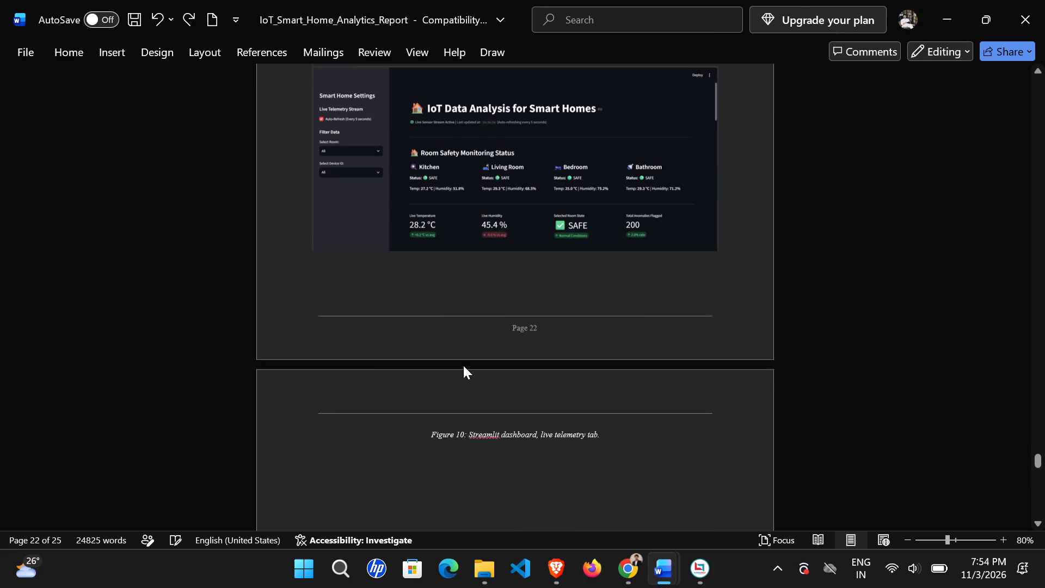
# Insert 10 blank lines before the Figure 10 caption on page 23.
pyautogui.scroll(-1, 463, 365)
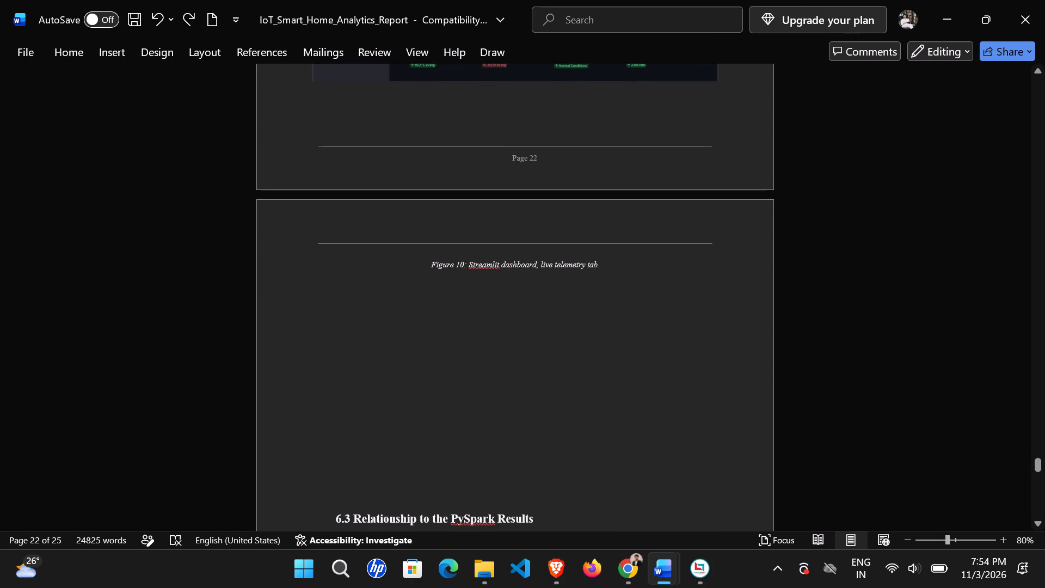
pyautogui.click(426, 269)
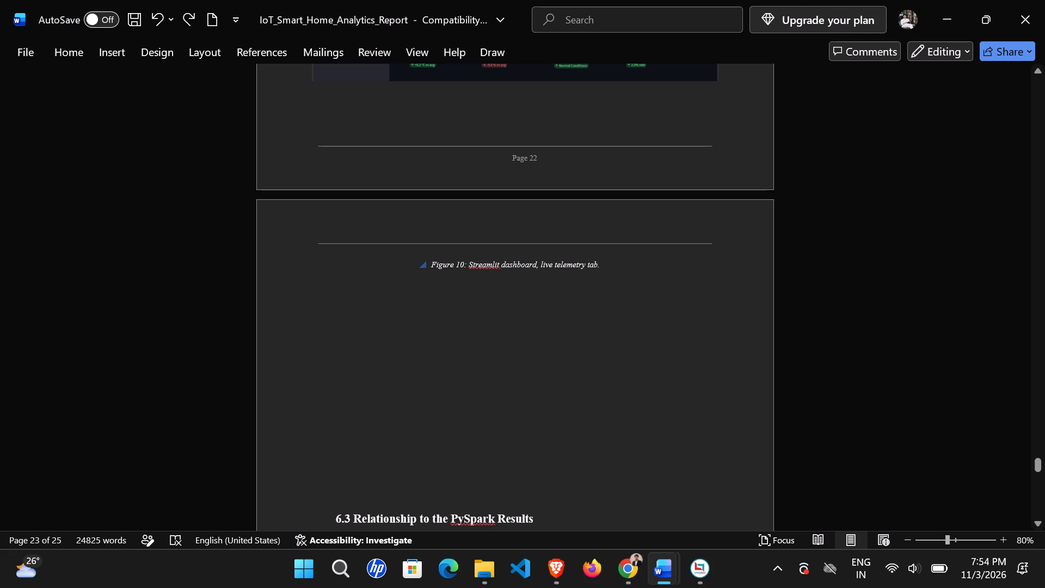
pyautogui.click(426, 269)
pyautogui.click(431, 267)
pyautogui.press('Return')
pyautogui.press('Return')
pyautogui.press('Return')
pyautogui.press('Return')
pyautogui.press('Return')
pyautogui.press('Return')
pyautogui.press('Return')
pyautogui.press('Return')
pyautogui.press('Return')
pyautogui.press('Return')
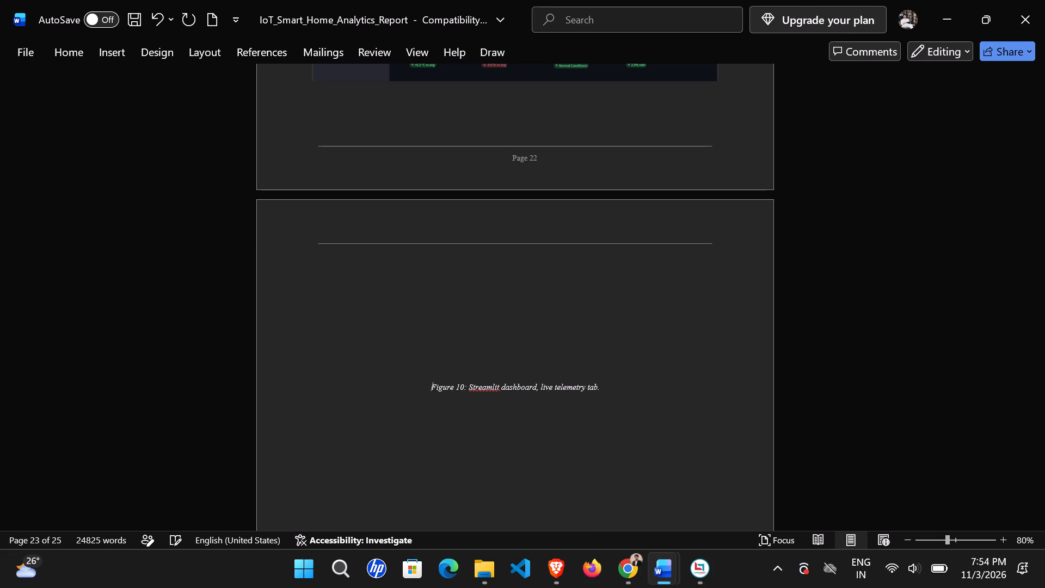
# Paste the copied live telemetry screenshot into the blank space above the Figure 10 caption on page 23.
pyautogui.click(454, 318)
pyautogui.rightClick(454, 318)
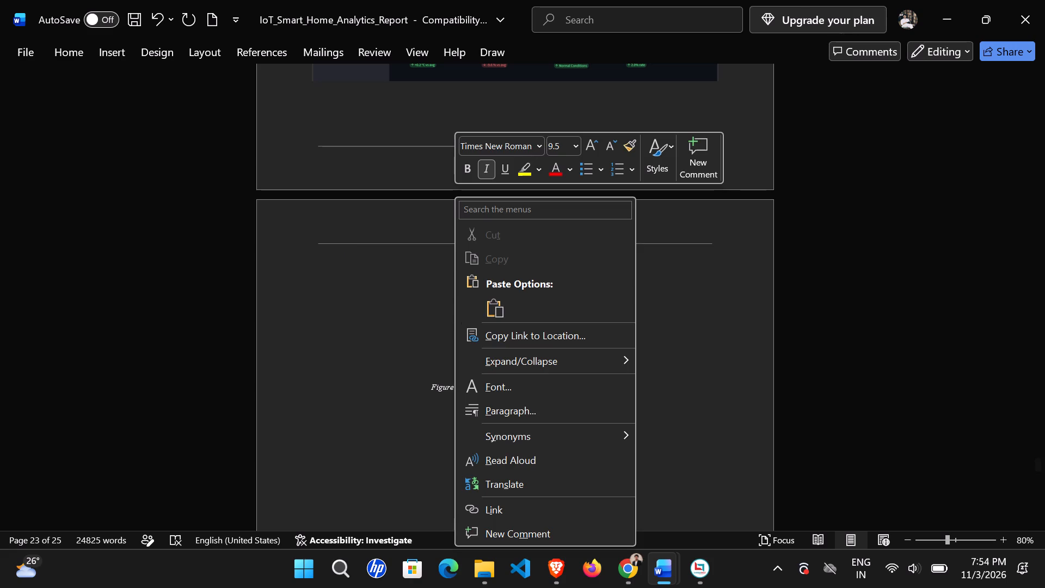
pyautogui.click(491, 310)
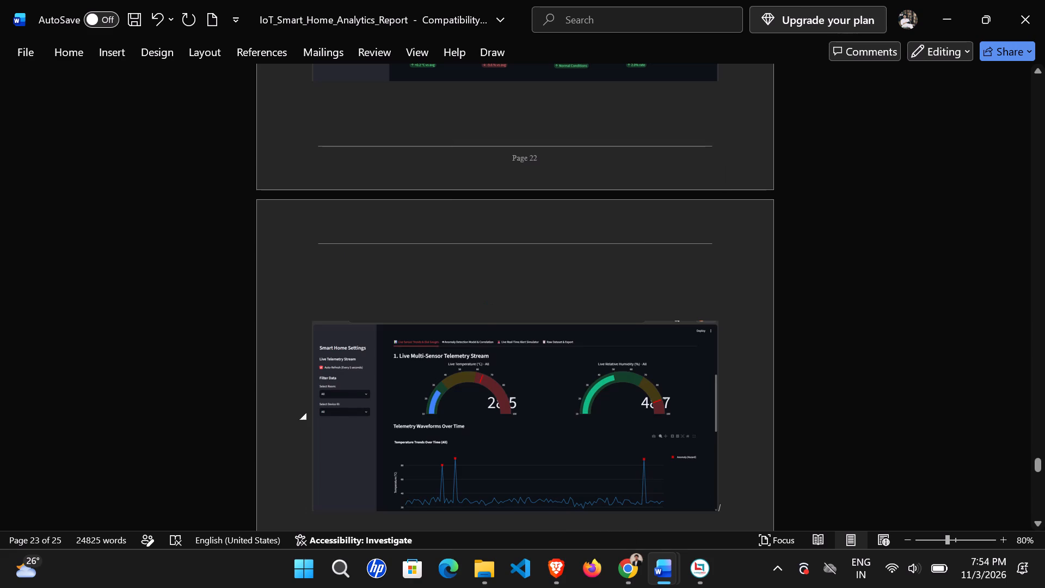
pyautogui.scroll(-1, 495, 350)
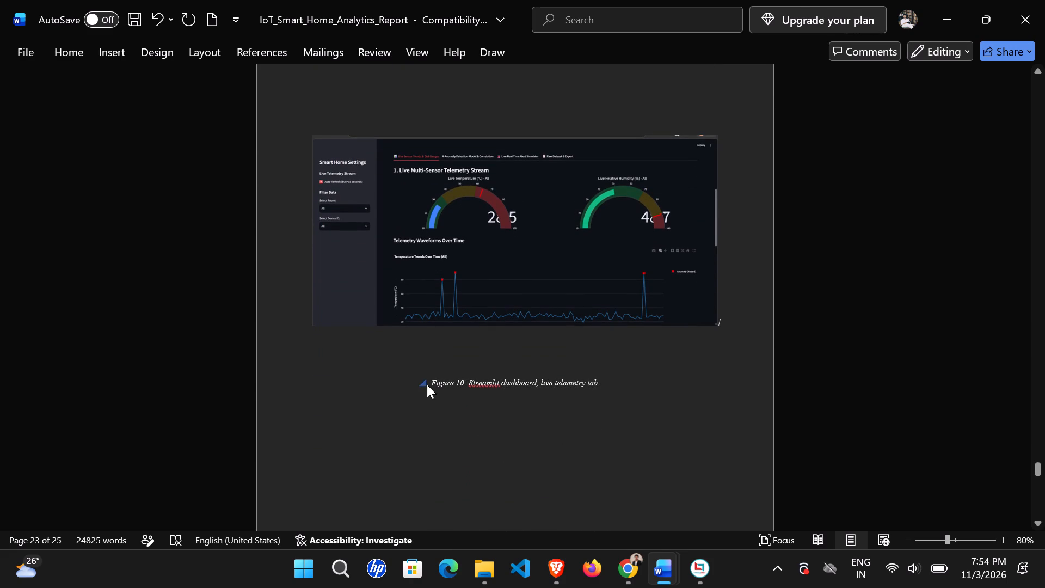
pyautogui.click(500, 358)
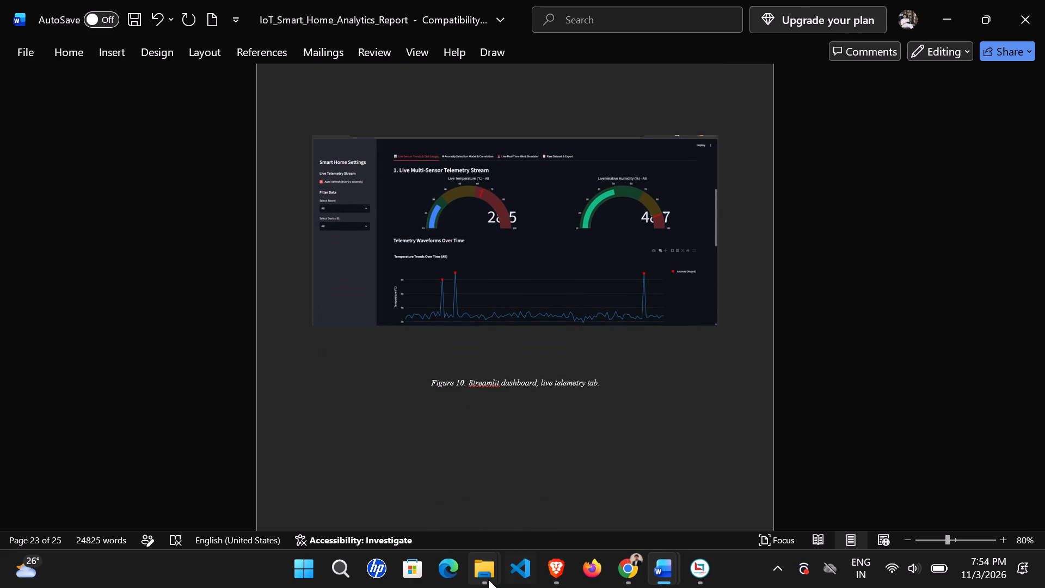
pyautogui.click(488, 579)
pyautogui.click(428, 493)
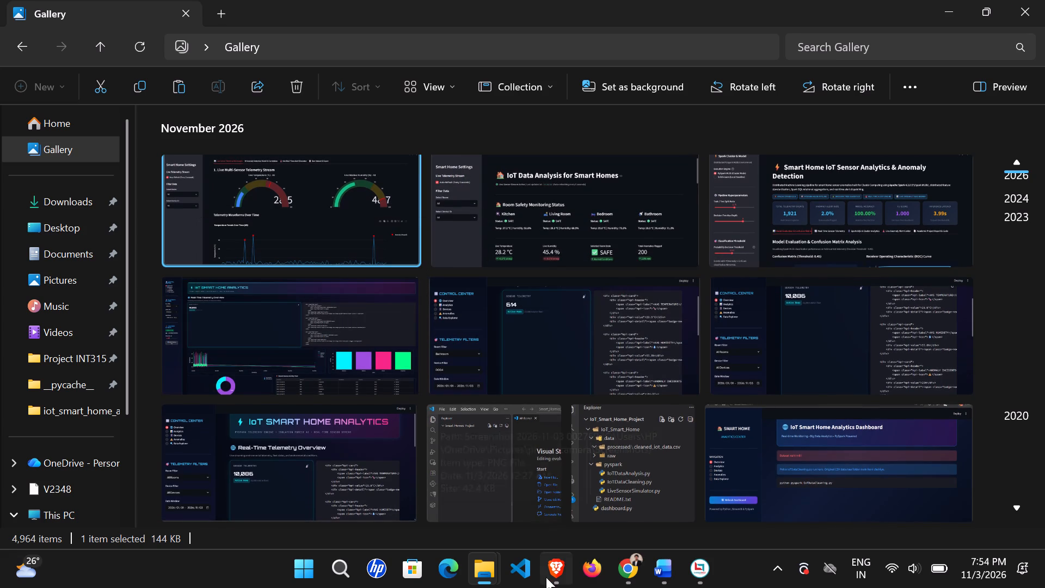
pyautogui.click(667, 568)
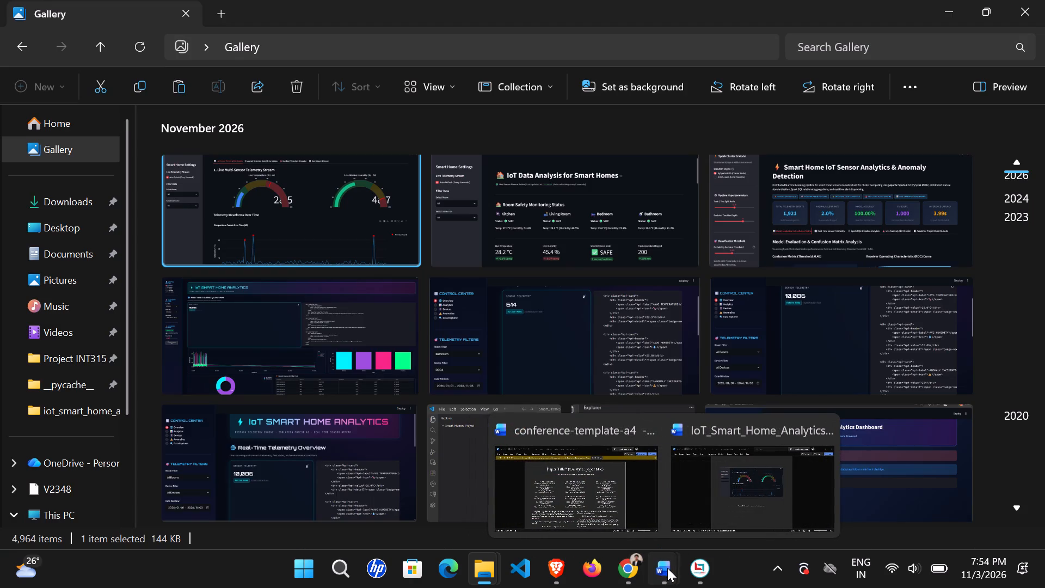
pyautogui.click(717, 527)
# Delete all the blank lines between the Figure 10 caption and the 6.3 heading on page 23.
pyautogui.scroll(-1, 563, 440)
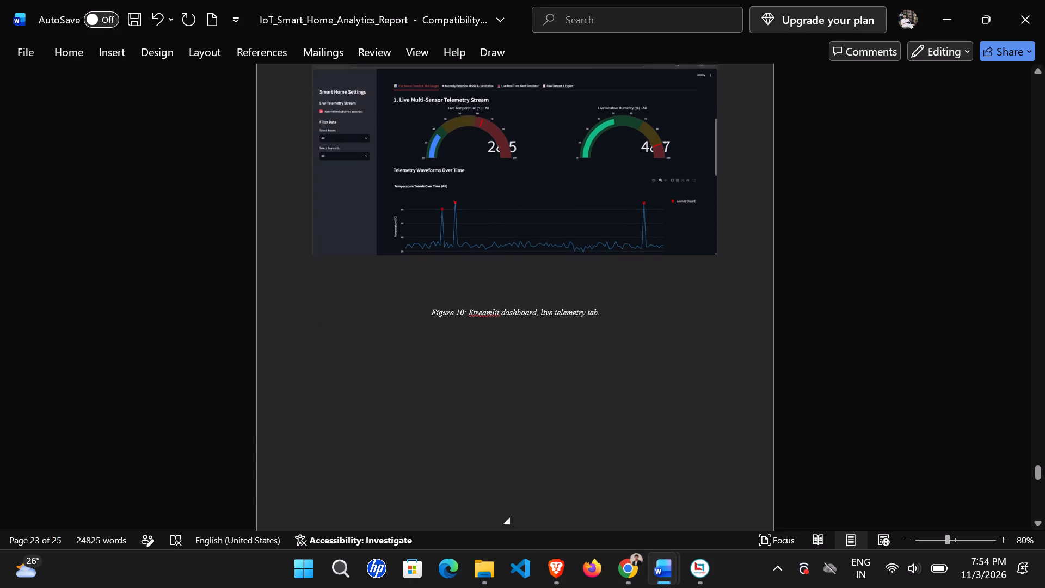
pyautogui.scroll(-1, 563, 440)
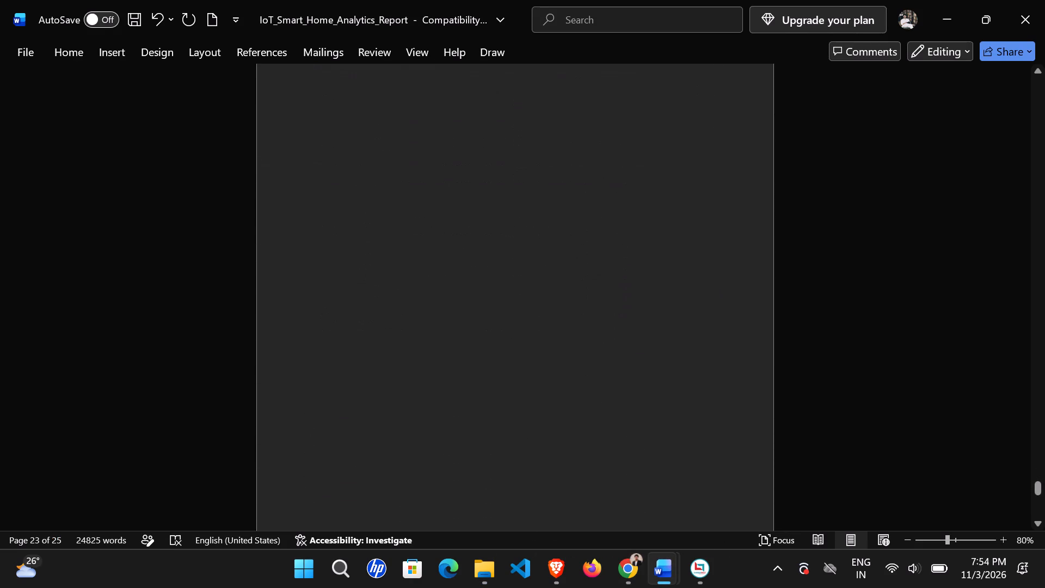
pyautogui.scroll(-1, 563, 440)
pyautogui.scroll(1, 563, 440)
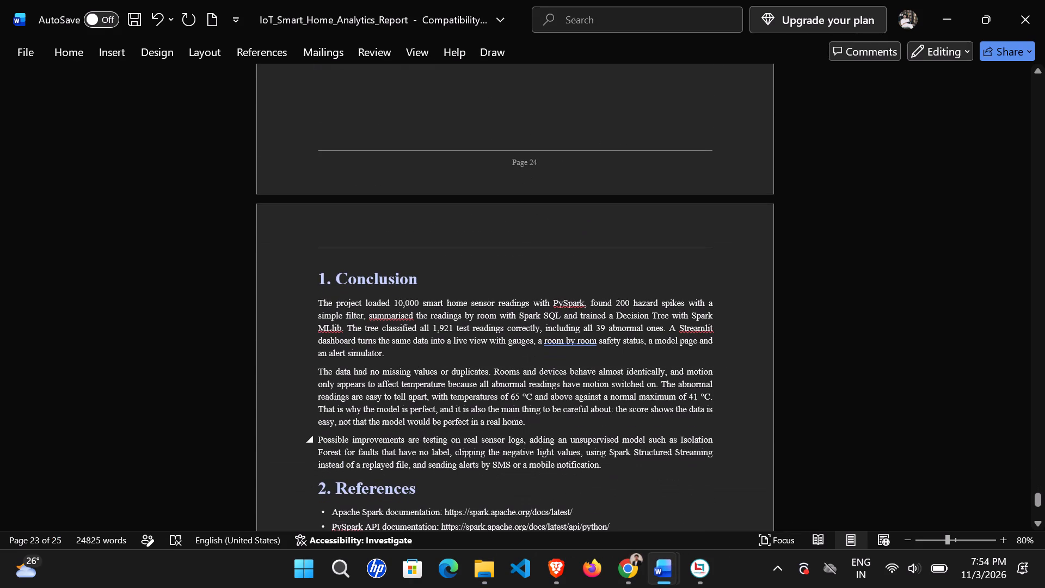
pyautogui.scroll(1, 563, 440)
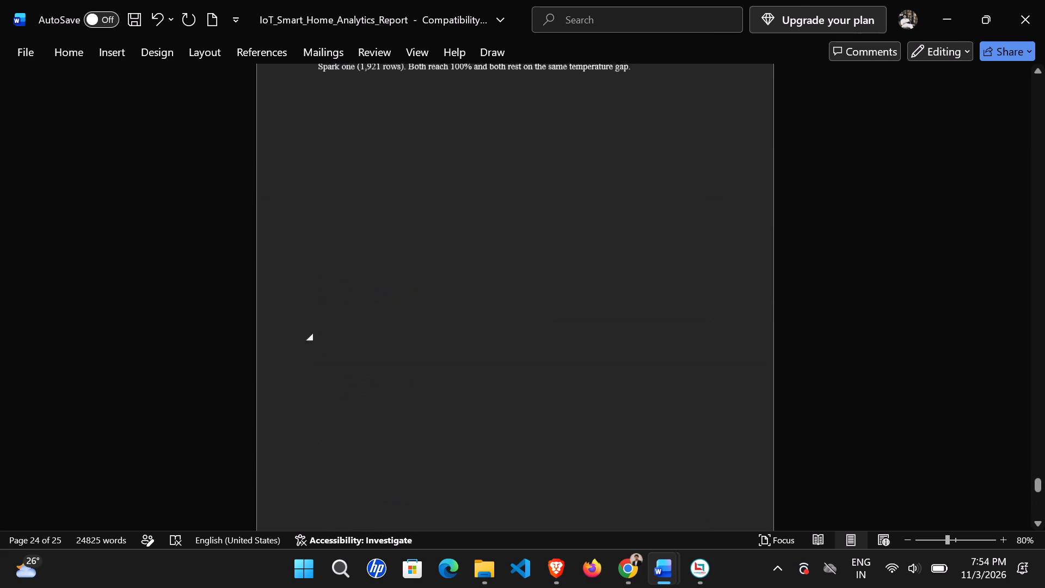
pyautogui.scroll(2, 563, 440)
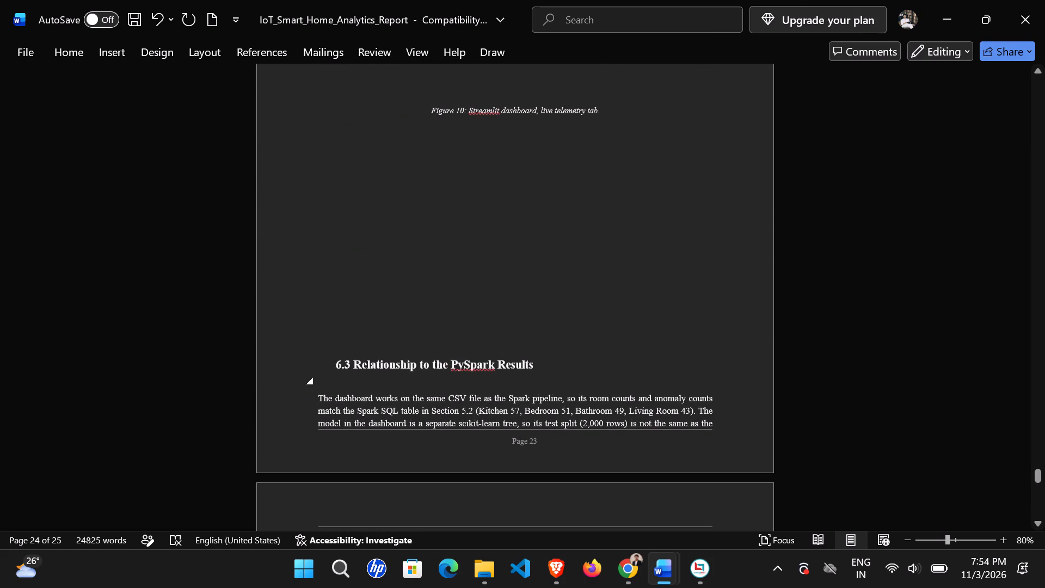
pyautogui.click(373, 326)
pyautogui.press('BackSpace')
pyautogui.press('BackSpace')
pyautogui.press('BackSpace')
pyautogui.press('BackSpace')
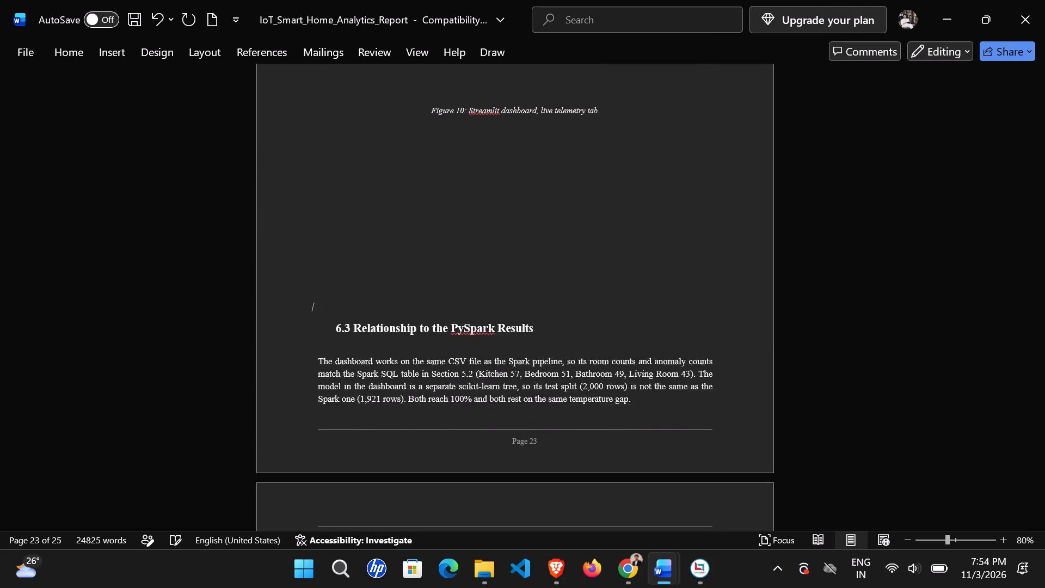
pyautogui.press('BackSpace')
pyautogui.press('BackSpace')
pyautogui.press('BackSpace')
pyautogui.press('BackSpace')
pyautogui.press('BackSpace')
pyautogui.press('BackSpace')
pyautogui.press('BackSpace')
pyautogui.press('BackSpace')
pyautogui.press('BackSpace')
pyautogui.press('BackSpace')
pyautogui.press('BackSpace')
pyautogui.press('BackSpace')
pyautogui.press('BackSpace')
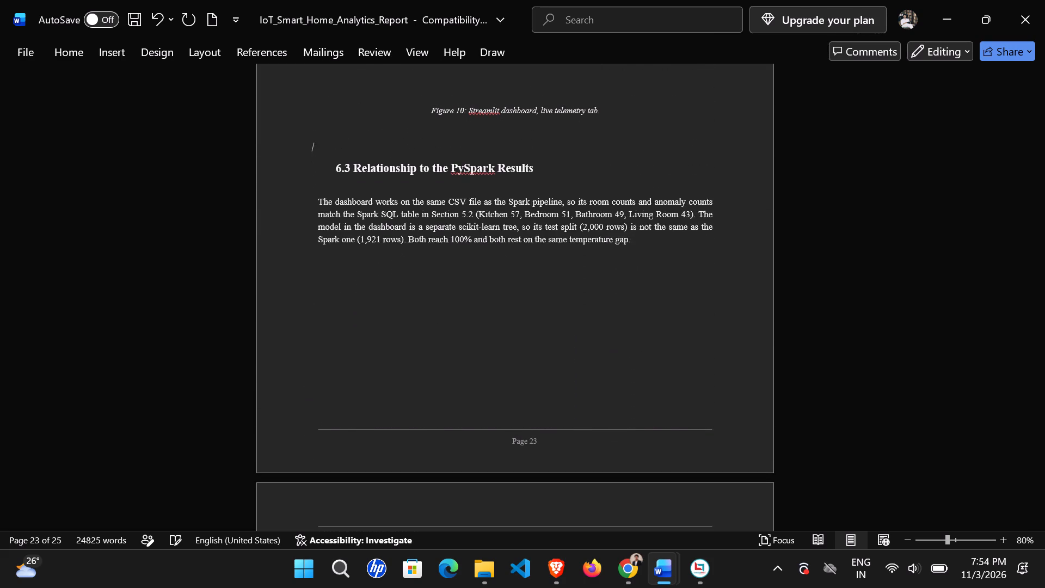
pyautogui.press('BackSpace')
pyautogui.press('BackSpace')
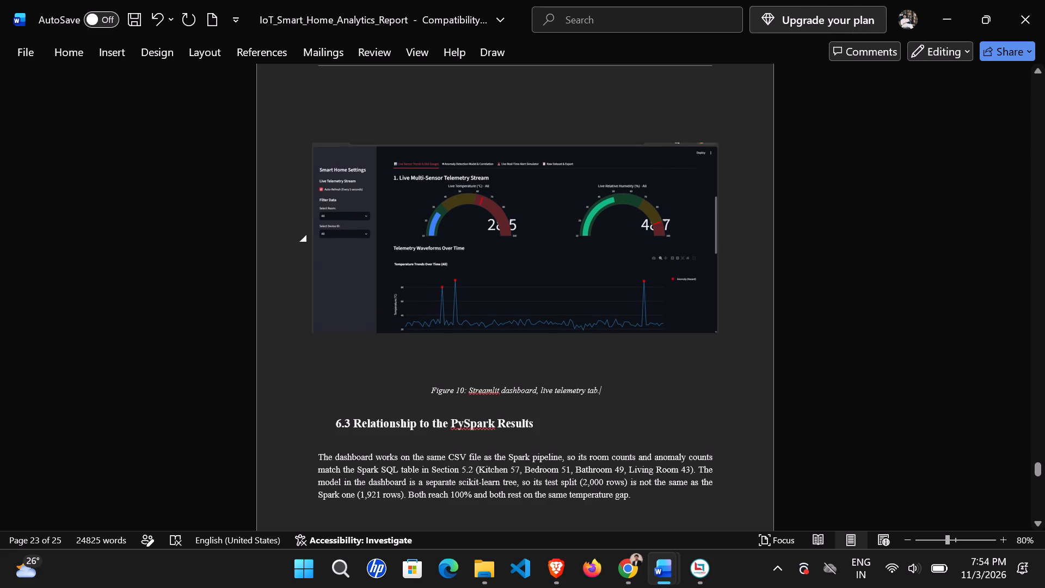
# Stretch the live telemetry screenshot on page 23 slightly taller by extending its bottom edge, keeping its width.
pyautogui.click(469, 299)
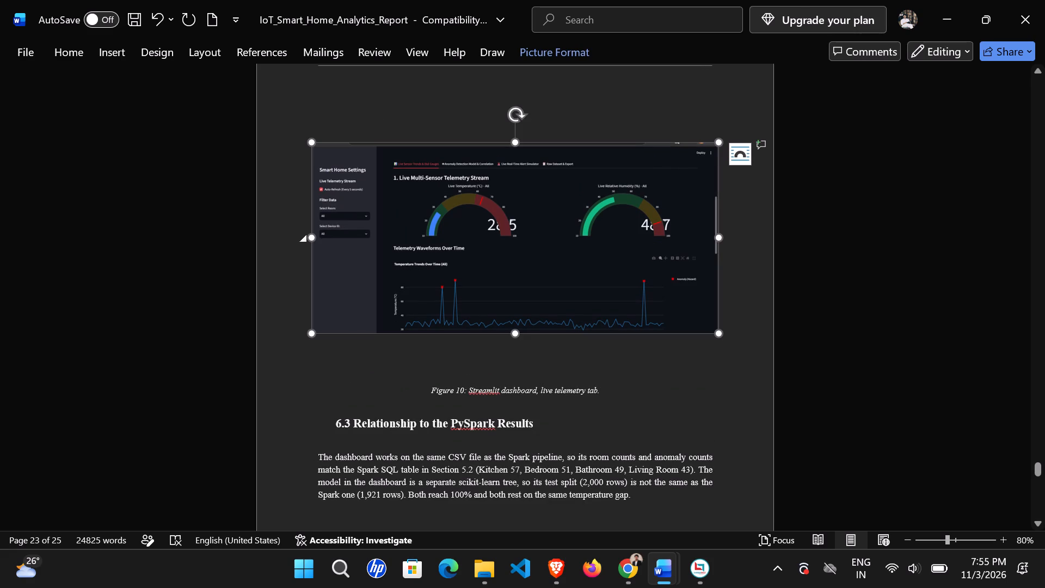
pyautogui.moveTo(515, 332); pyautogui.dragTo(521, 351)
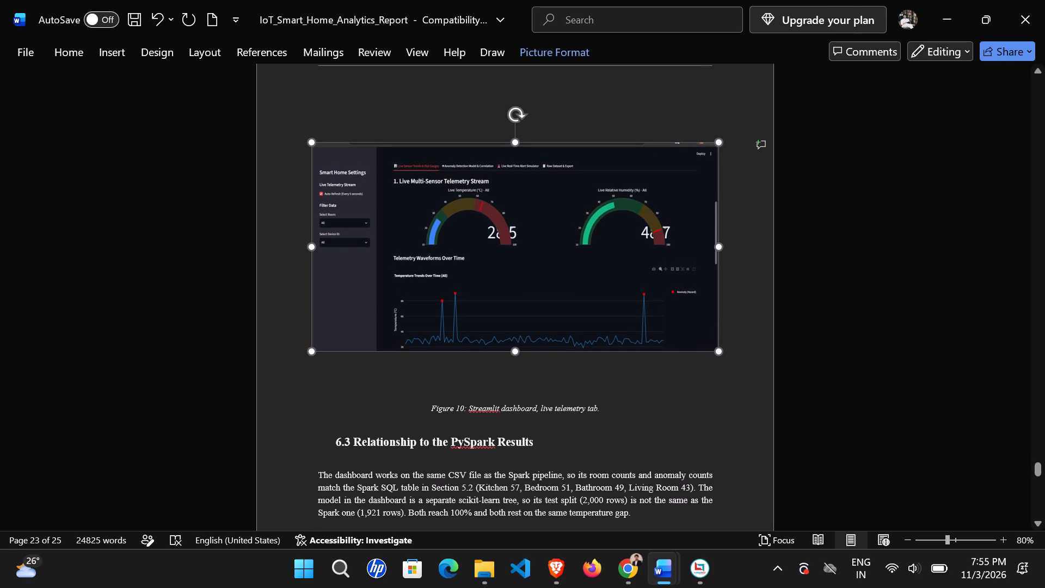
pyautogui.moveTo(521, 351); pyautogui.dragTo(521, 352)
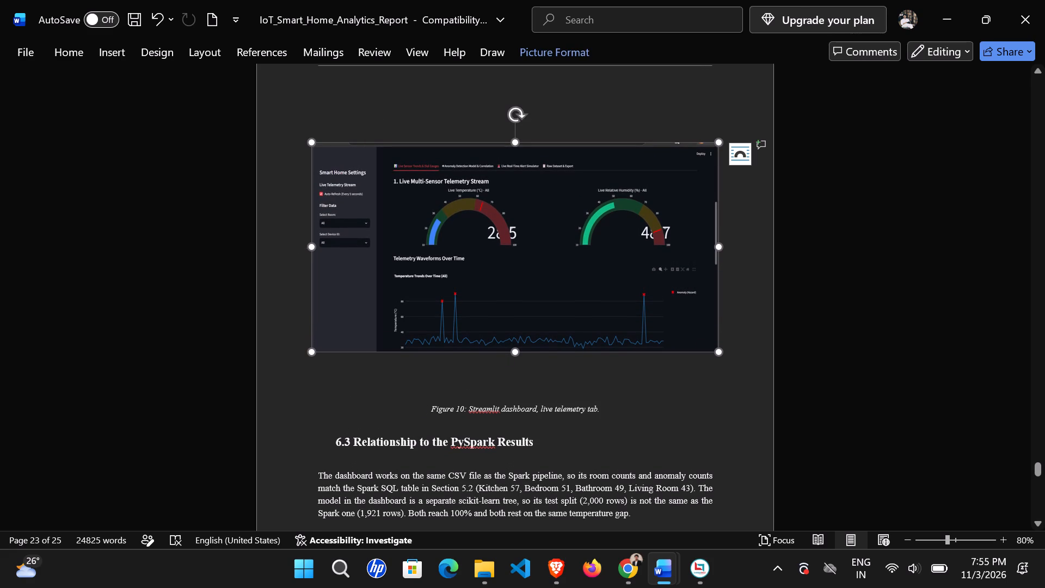
# Remove one blank line above the Figure 10 caption on page 23 and indent the caption to roughly centre it below the screenshot.
pyautogui.click(414, 401)
pyautogui.press('BackSpace')
pyautogui.press('BackSpace')
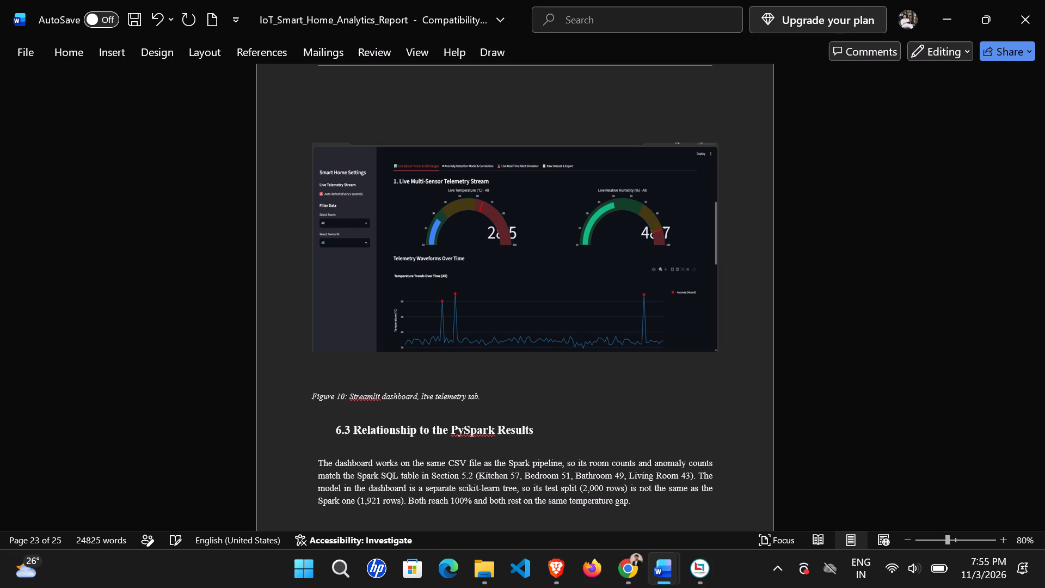
pyautogui.press('Tab')
pyautogui.press('Tab')
pyautogui.press('Tab')
pyautogui.press('Tab')
pyautogui.press('Tab')
pyautogui.press('Tab')
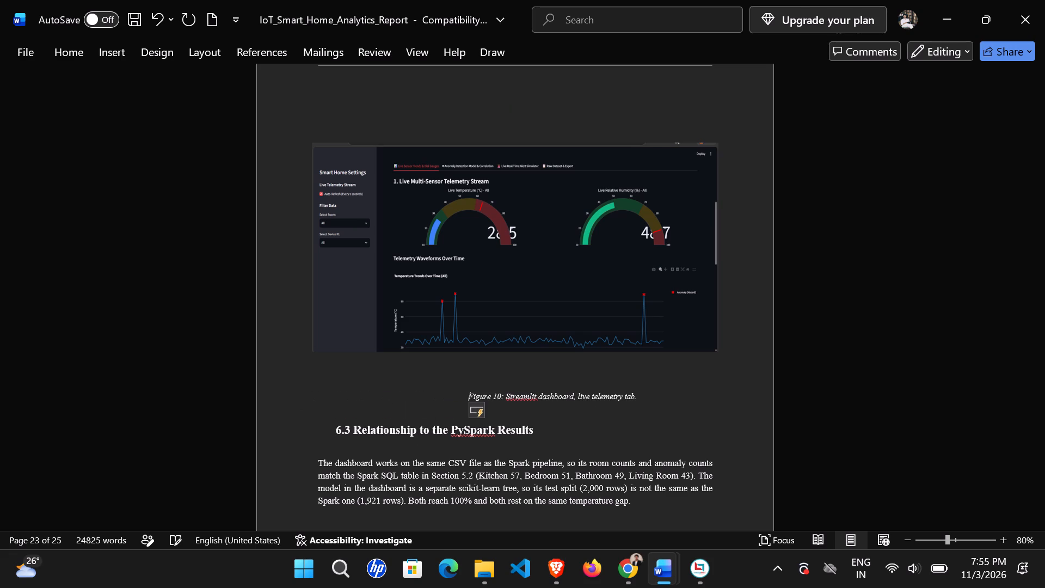
pyautogui.press('BackSpace')
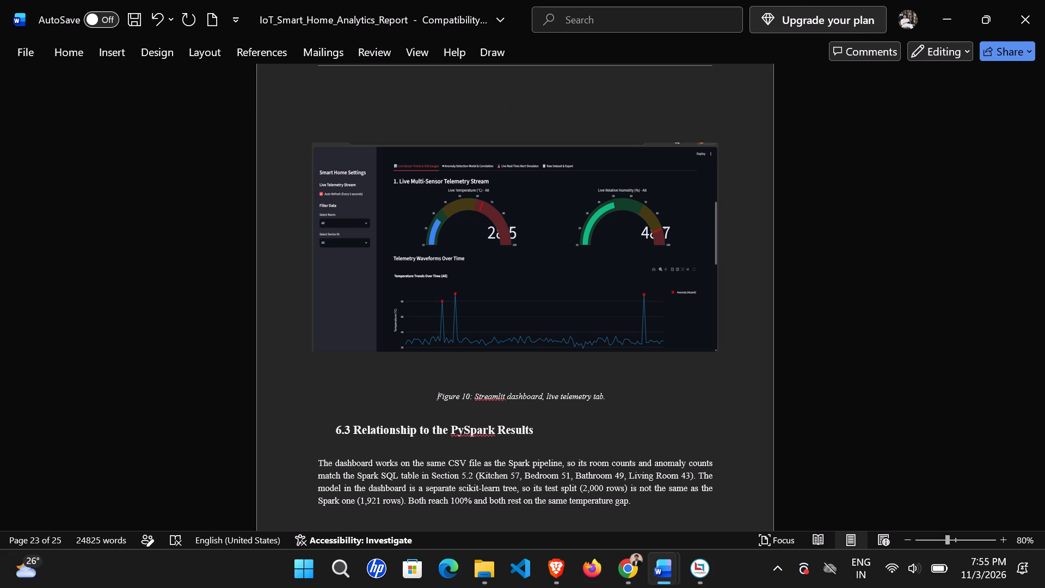
# Delete the break in the empty space on page 24 so the Conclusion heading moves up onto that page.
pyautogui.scroll(-1, 470, 403)
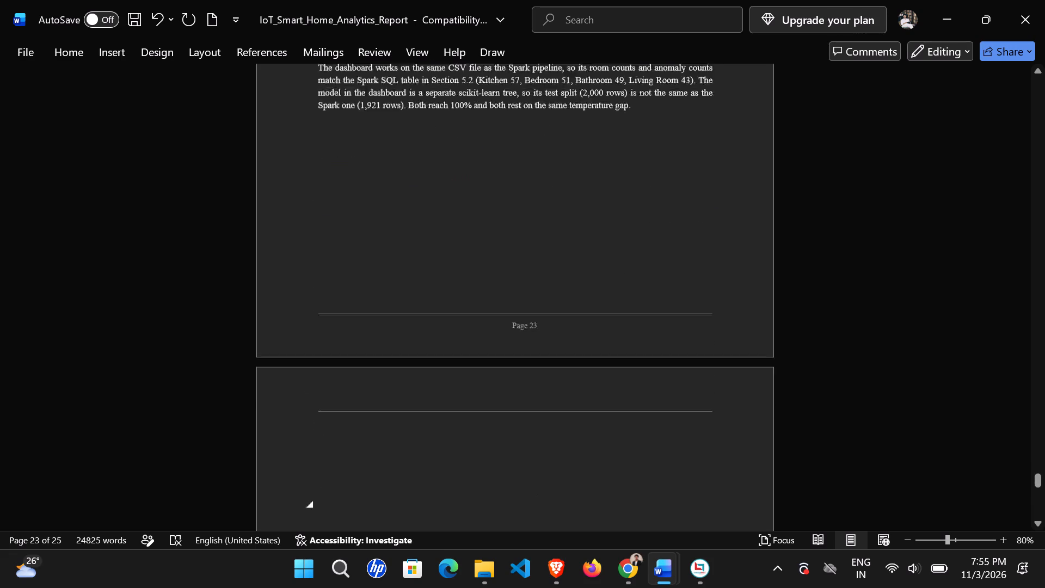
pyautogui.scroll(-2, 470, 403)
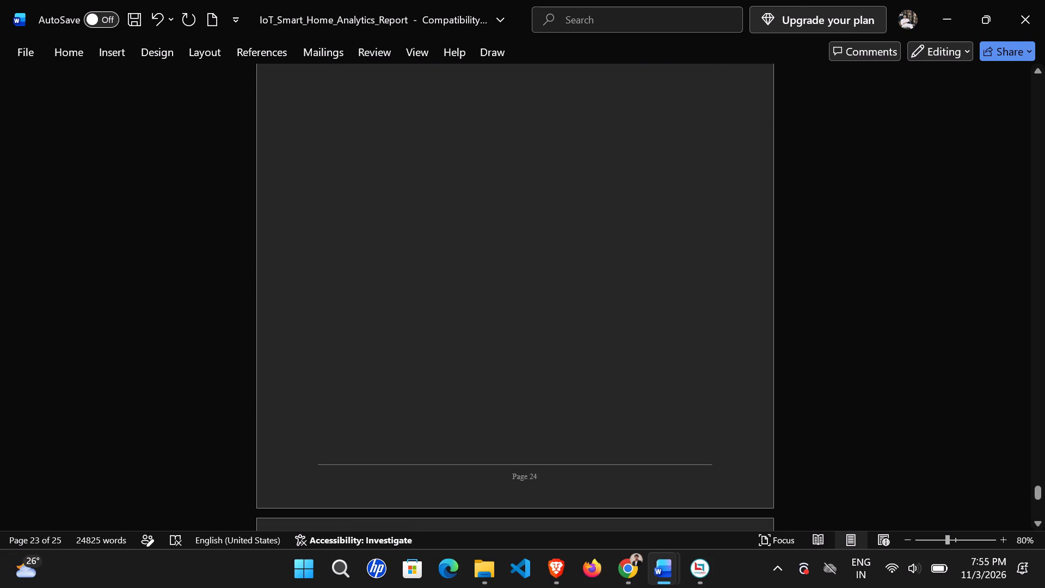
pyautogui.click(504, 347)
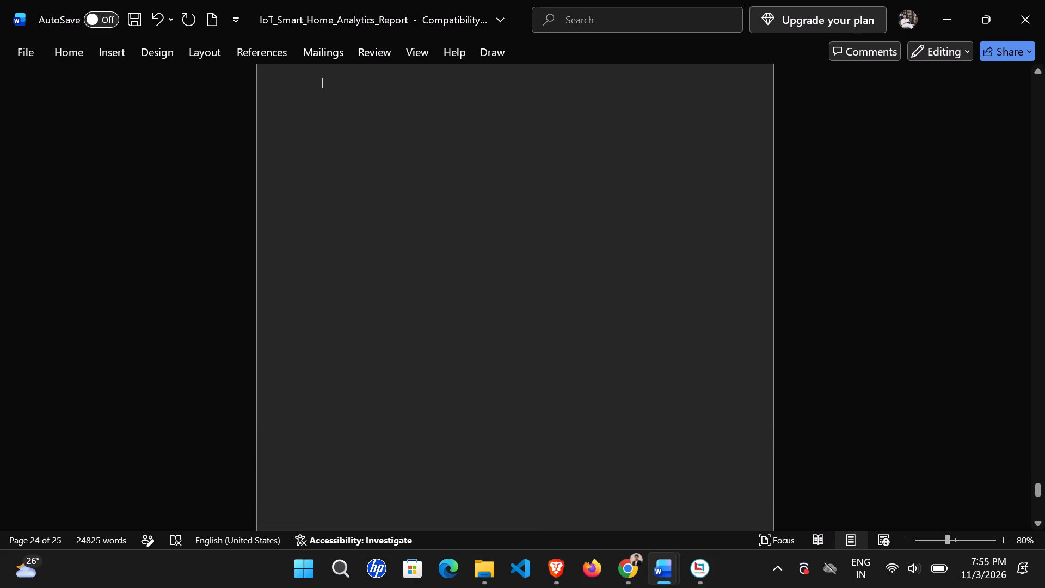
pyautogui.press('Delete')
# Save the IoT_Smart_Home_Analytics_Report document.
pyautogui.scroll(1, 574, 340)
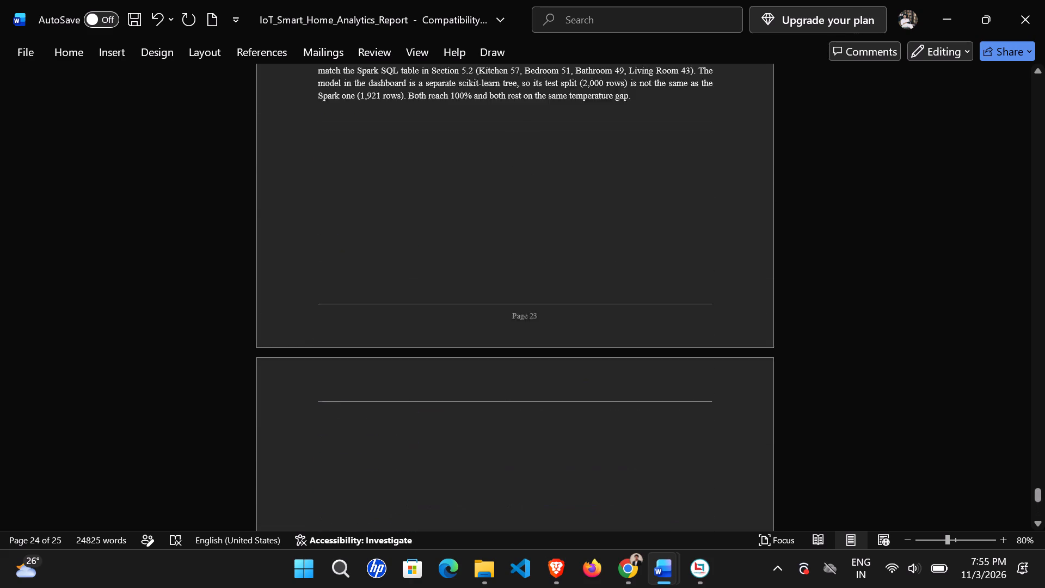
pyautogui.scroll(1, 574, 340)
pyautogui.scroll(-2, 574, 340)
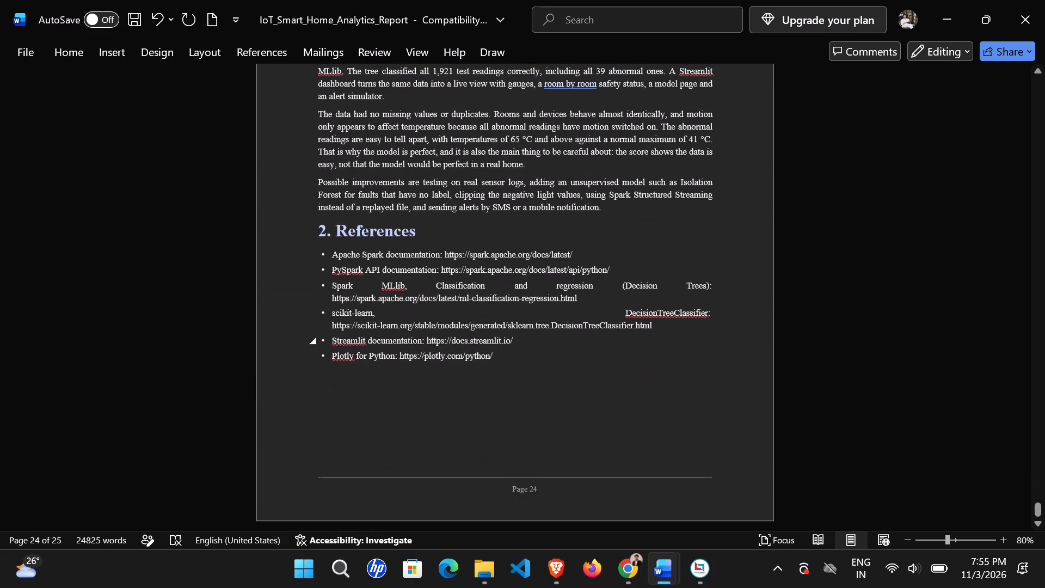
pyautogui.scroll(-1, 574, 340)
pyautogui.scroll(2, 578, 364)
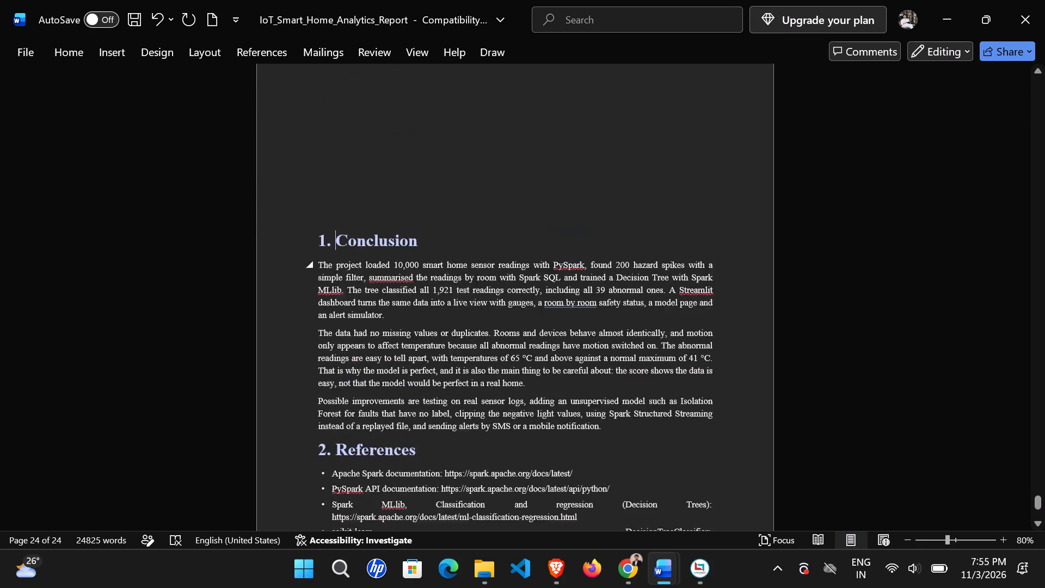
pyautogui.scroll(7, 578, 364)
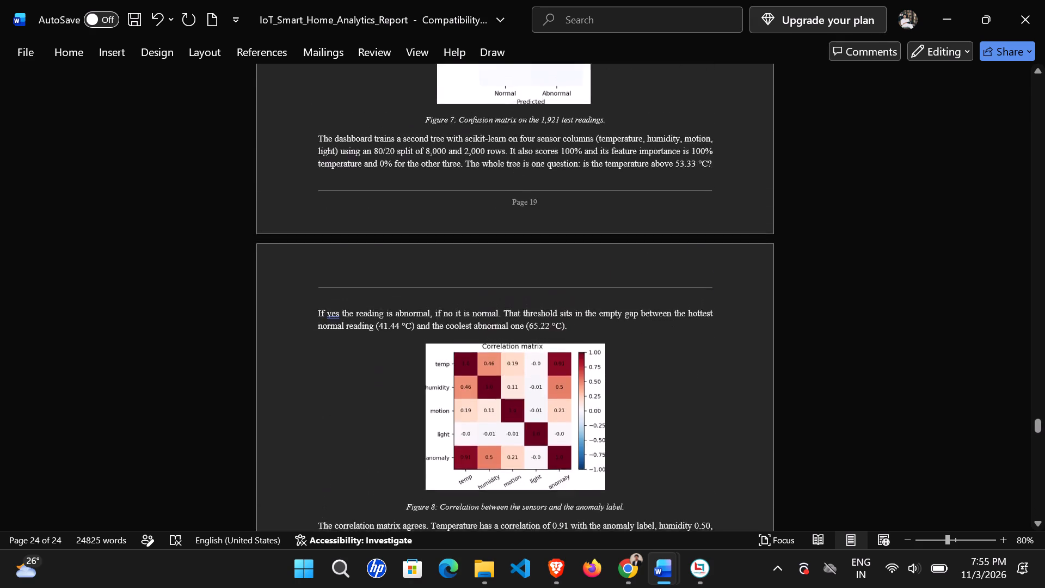
pyautogui.scroll(3, 578, 364)
pyautogui.scroll(20, 578, 364)
pyautogui.scroll(20, 578, 364)
pyautogui.scroll(20, 578, 364)
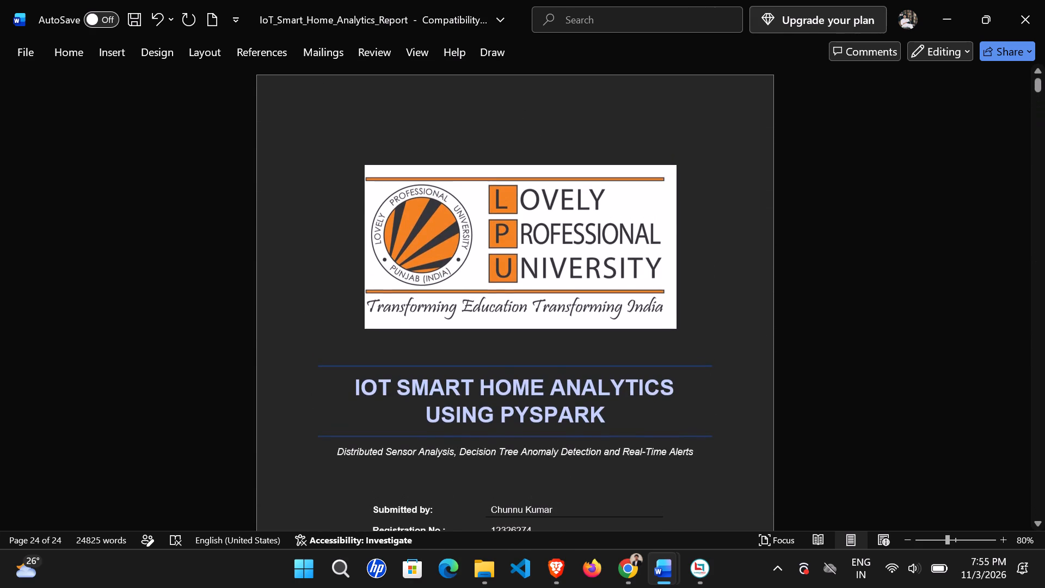
pyautogui.hotkey('ctrl', 's')
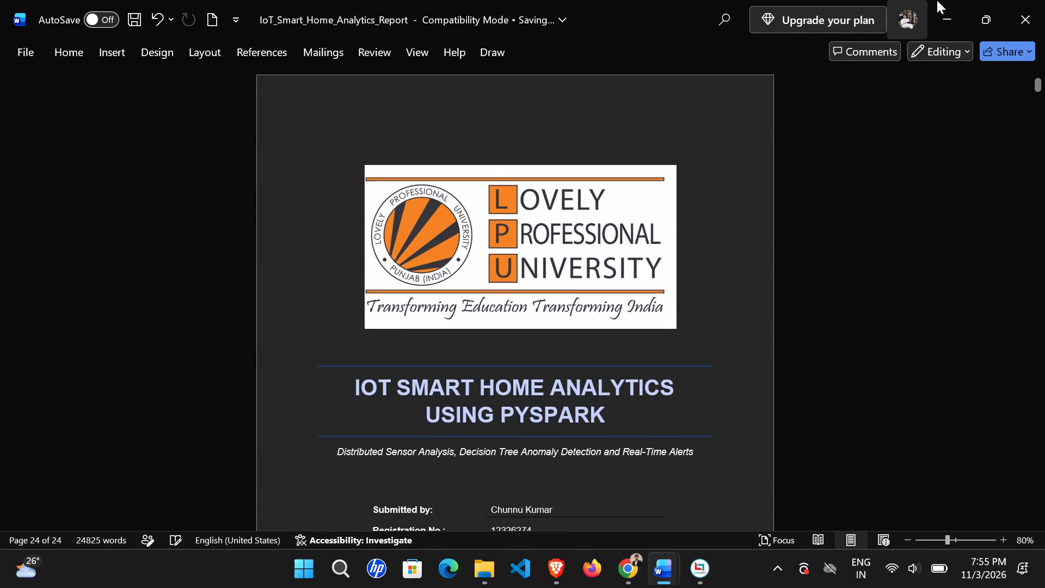
# Close the report document and the File Explorer Gallery window.
pyautogui.click(1043, 0)
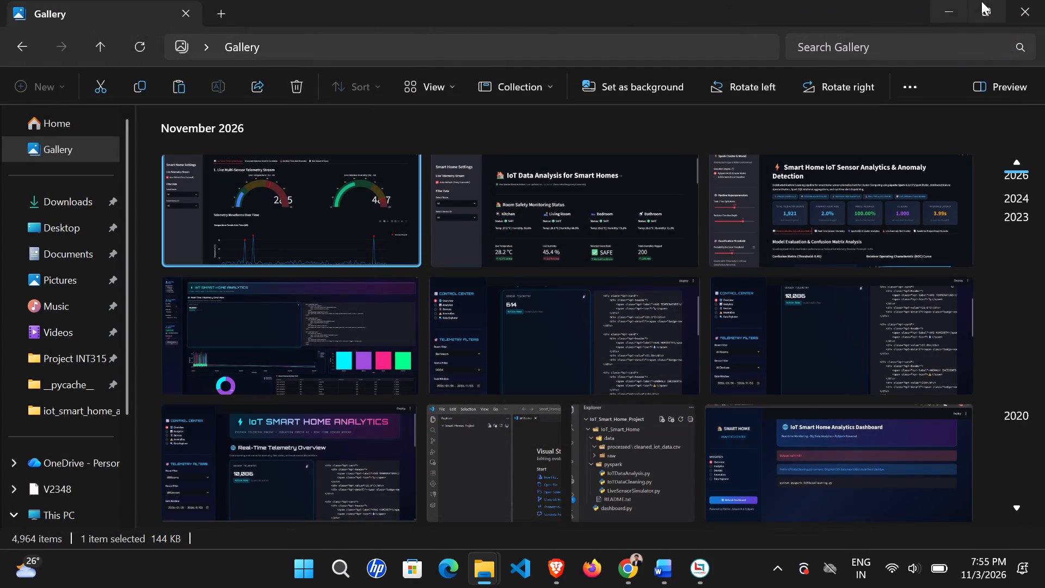
pyautogui.click(1030, 1)
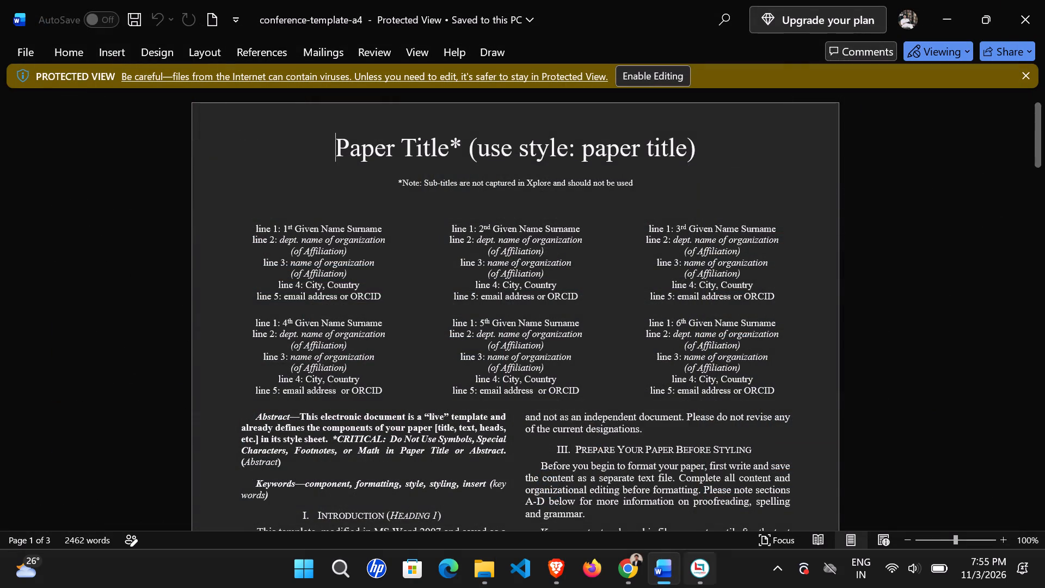
# Switch to Chrome, go back to the Google results in the iLovePDF tab and search for "word to pdf".
pyautogui.click(637, 578)
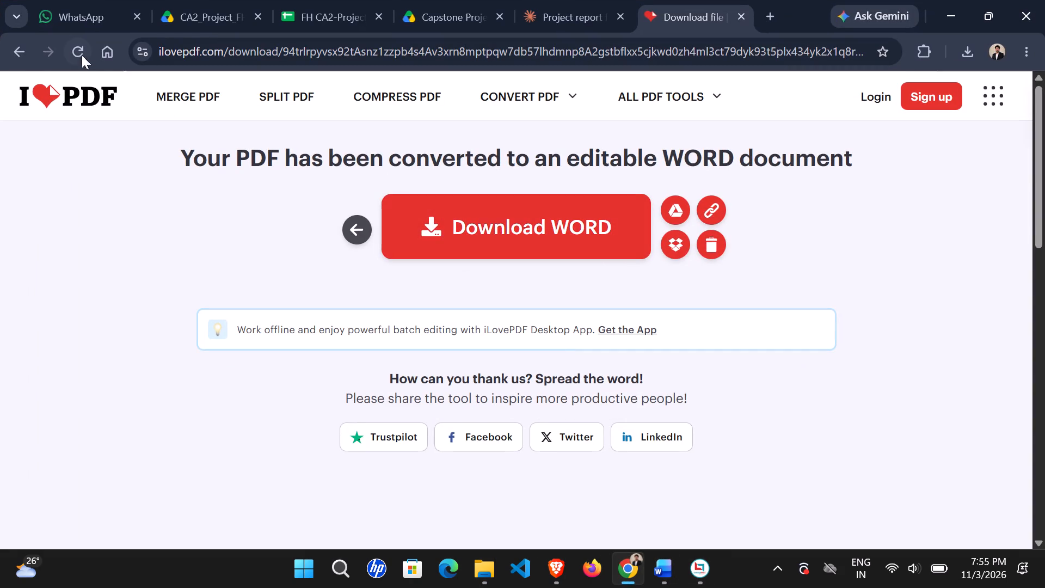
pyautogui.click(21, 62)
pyautogui.click(21, 62)
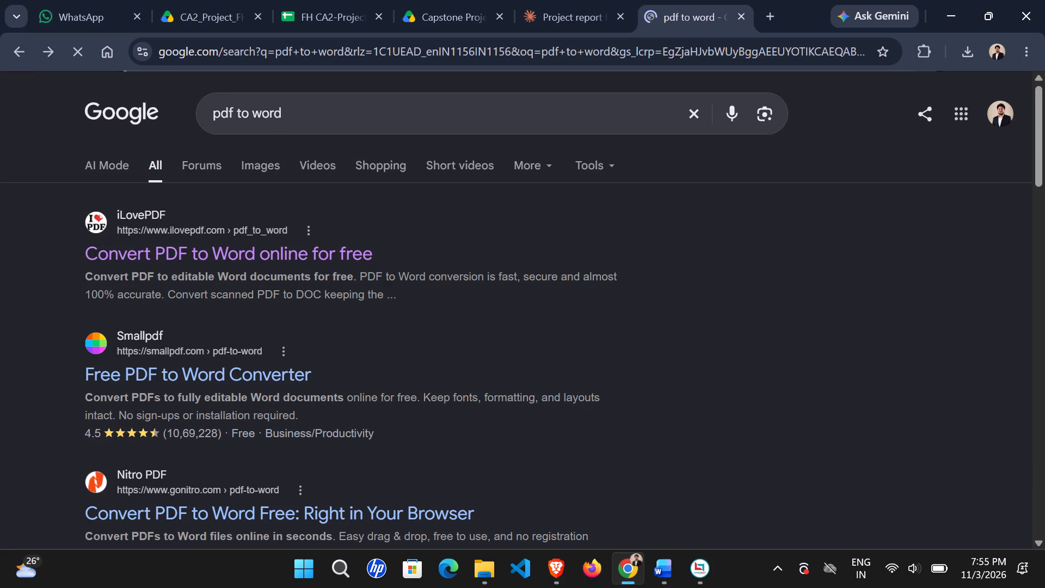
pyautogui.click(255, 113)
pyautogui.press('BackSpace')
pyautogui.press('BackSpace')
pyautogui.press('BackSpace')
pyautogui.press('BackSpace')
pyautogui.press('BackSpace')
pyautogui.press('BackSpace')
pyautogui.press('BackSpace')
pyautogui.press('BackSpace')
pyautogui.press('BackSpace')
pyautogui.press('BackSpace')
pyautogui.press('BackSpace')
pyautogui.press('BackSpace')
pyautogui.press('BackSpace')
pyautogui.press('BackSpace')
pyautogui.press('BackSpace')
pyautogui.press('BackSpace')
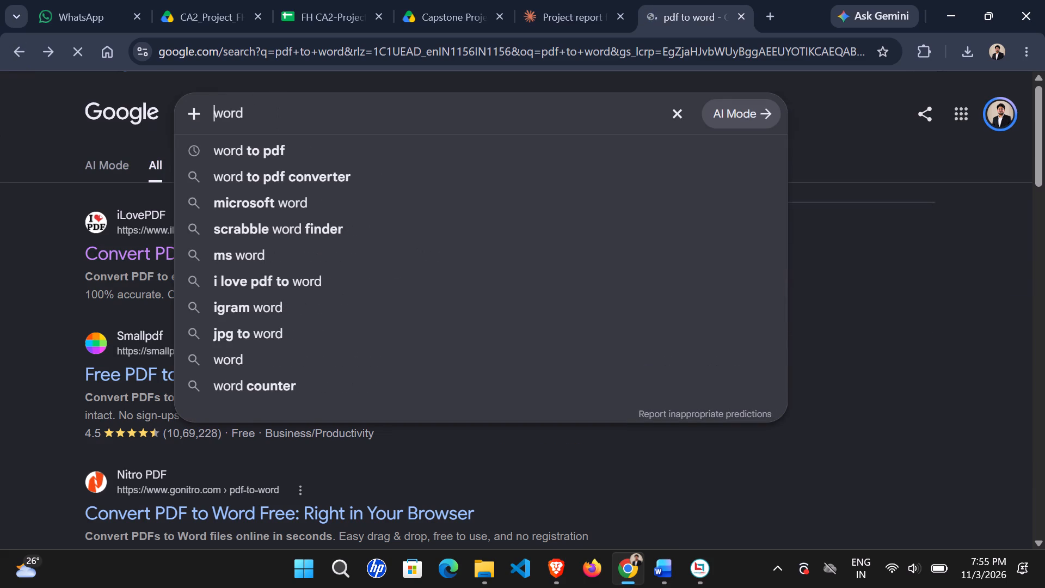
pyautogui.press('End')
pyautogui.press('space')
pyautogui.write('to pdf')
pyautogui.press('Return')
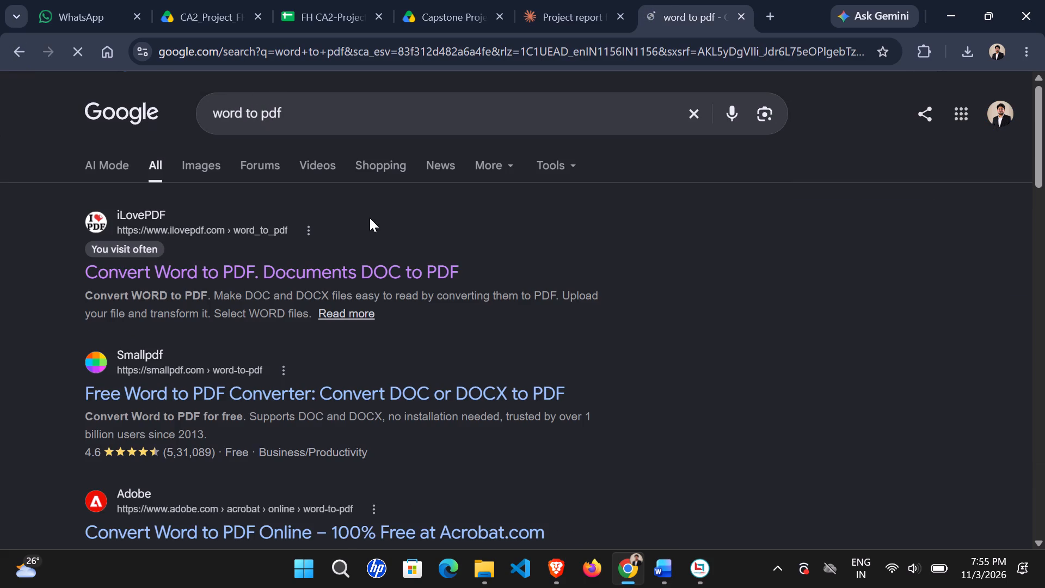
# Open iLovePDF's Word to PDF converter and load the IoT_Smart_Home_Analytics_Report Word file from Downloads.
pyautogui.click(314, 272)
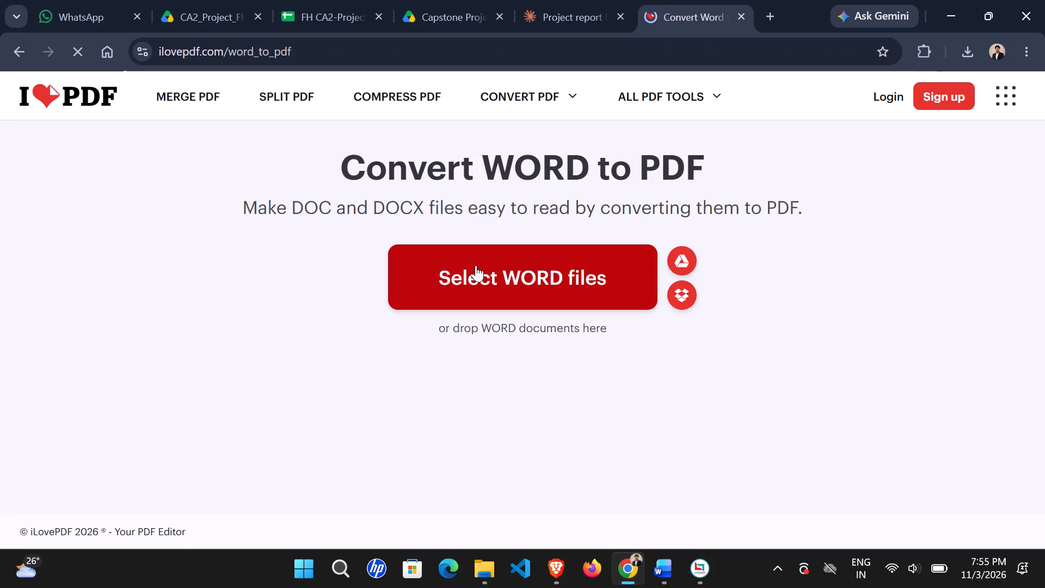
pyautogui.click(478, 266)
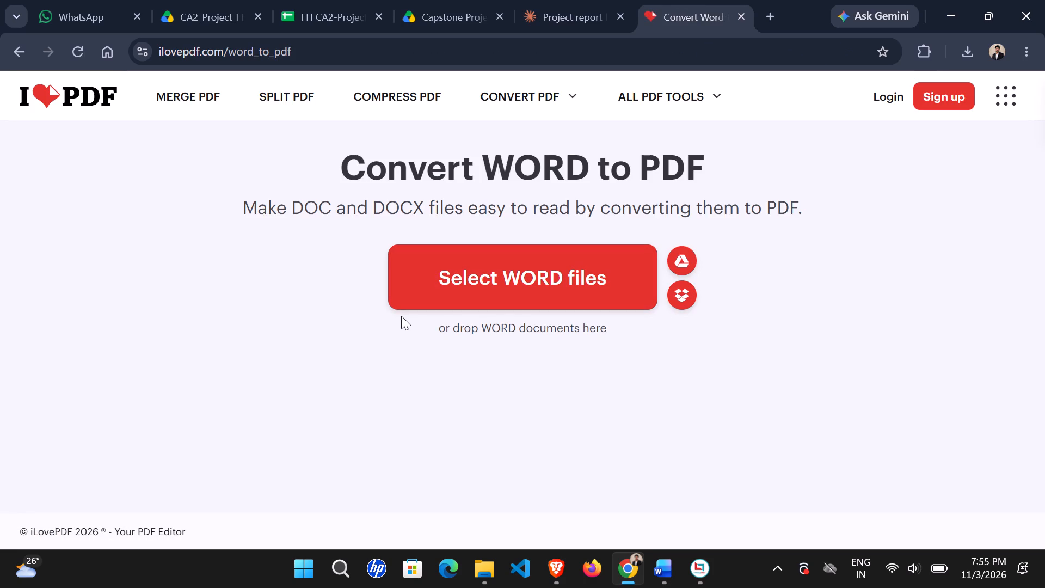
pyautogui.click(478, 304)
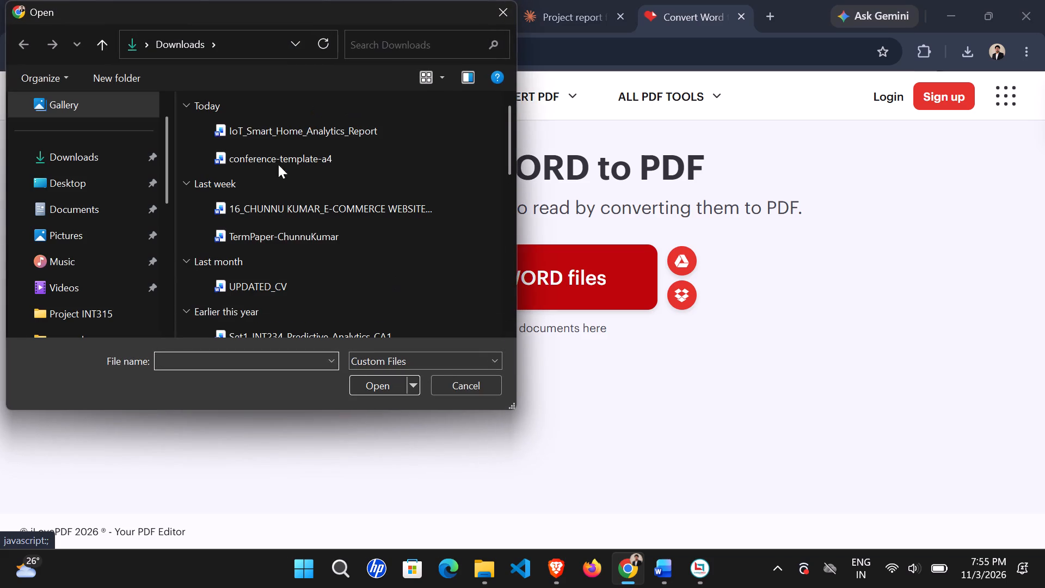
pyautogui.click(285, 135)
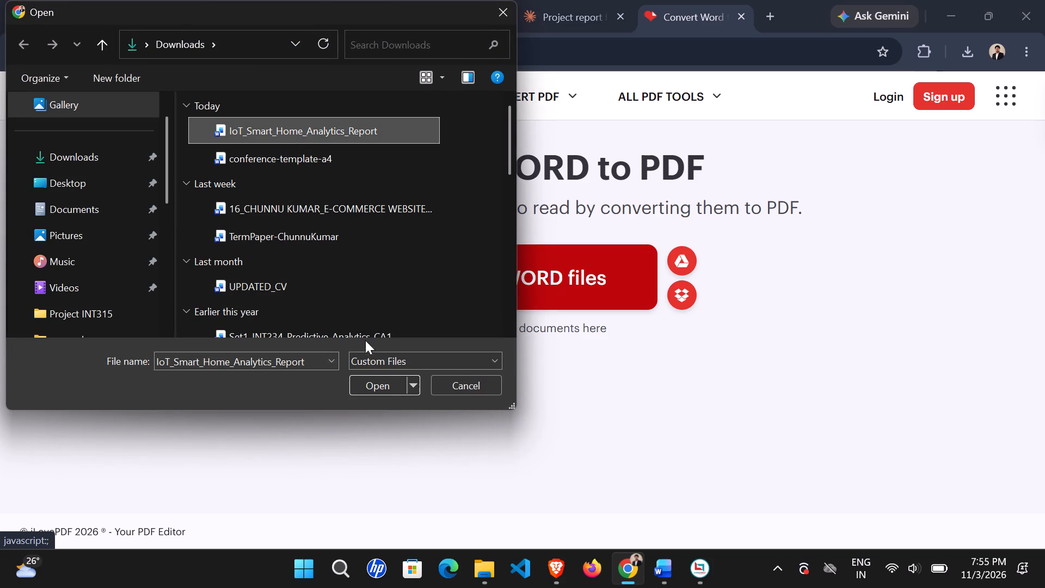
pyautogui.click(391, 391)
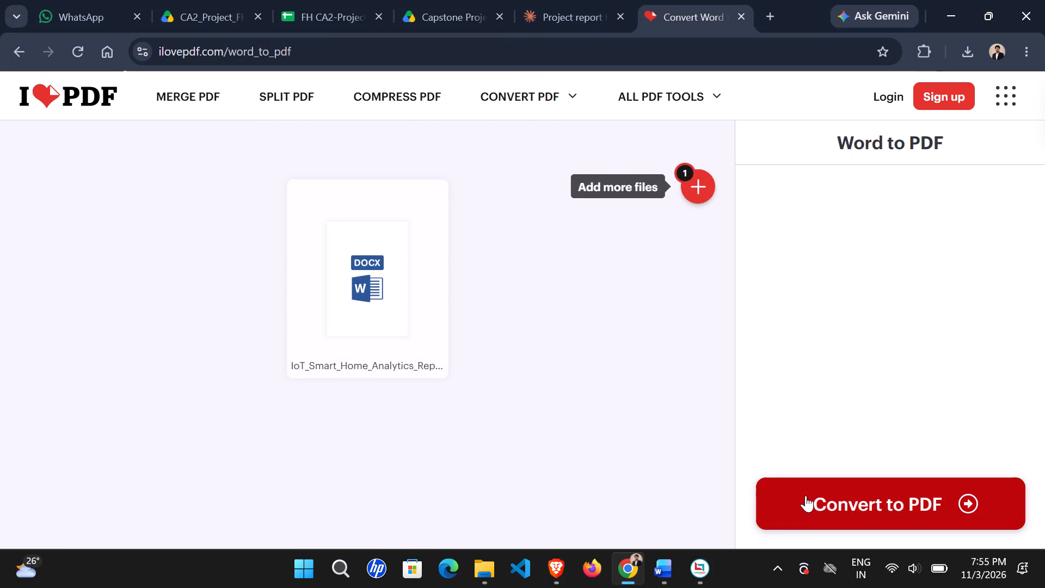
# Convert the loaded report to PDF and download the converted file.
pyautogui.click(811, 501)
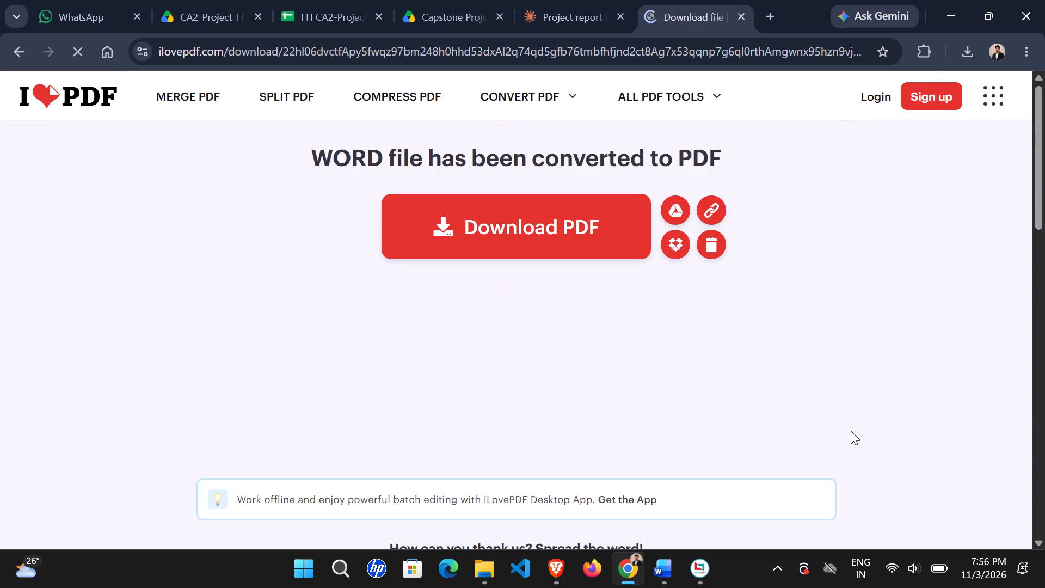
pyautogui.click(566, 234)
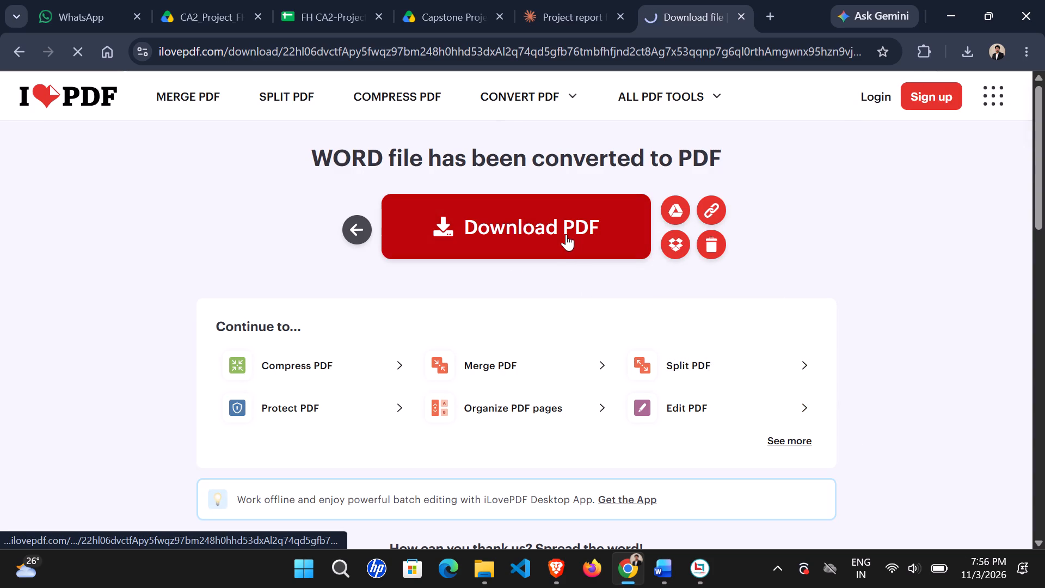
# Open the IoT_Smart_Home_Analytics_Report PDF from the Downloads folder in File Explorer and check its cover page.
pyautogui.click(479, 574)
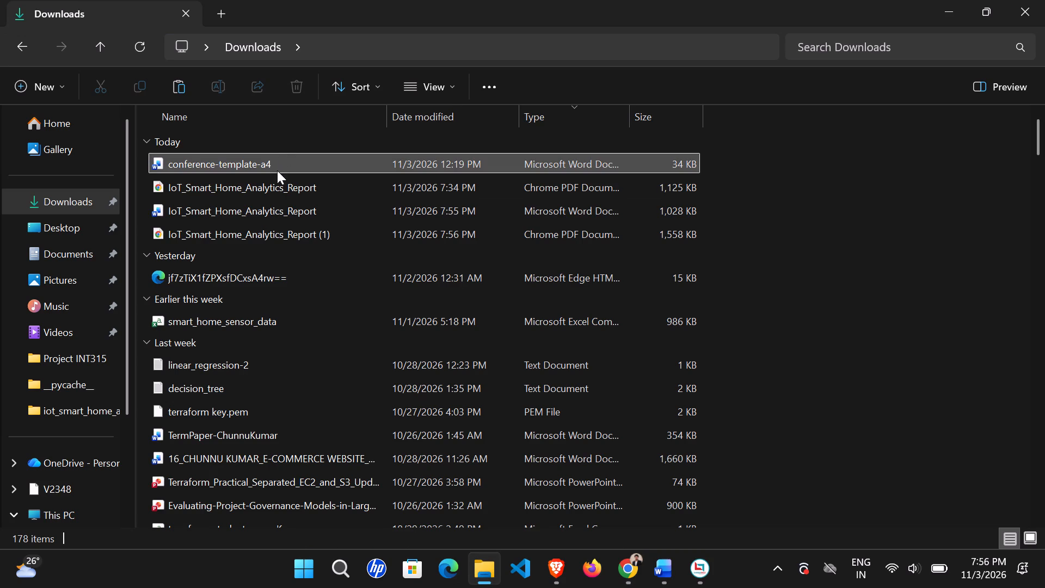
pyautogui.doubleClick(273, 191)
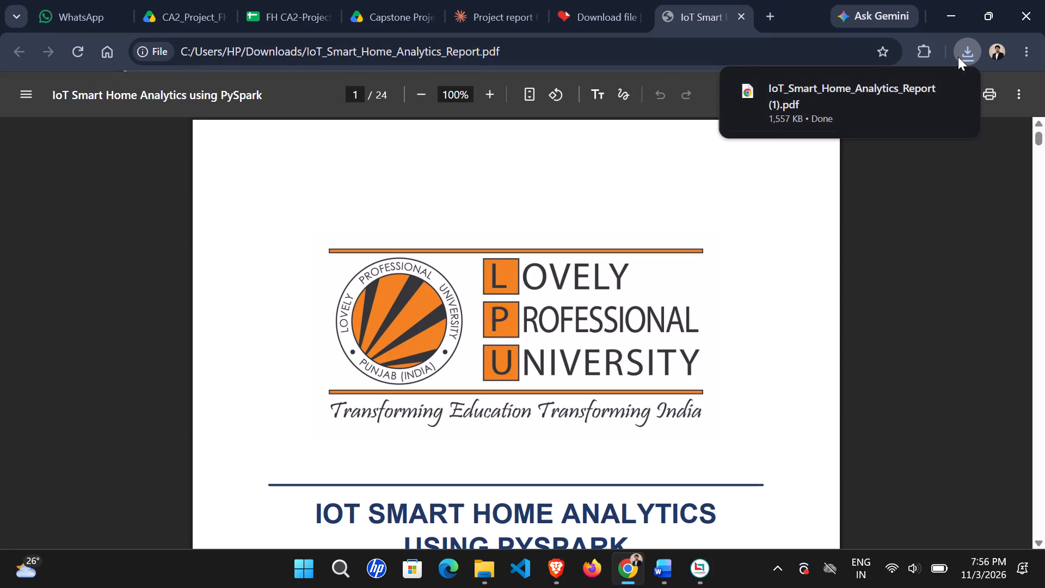
pyautogui.scroll(-3, 569, 313)
pyautogui.scroll(1, 569, 313)
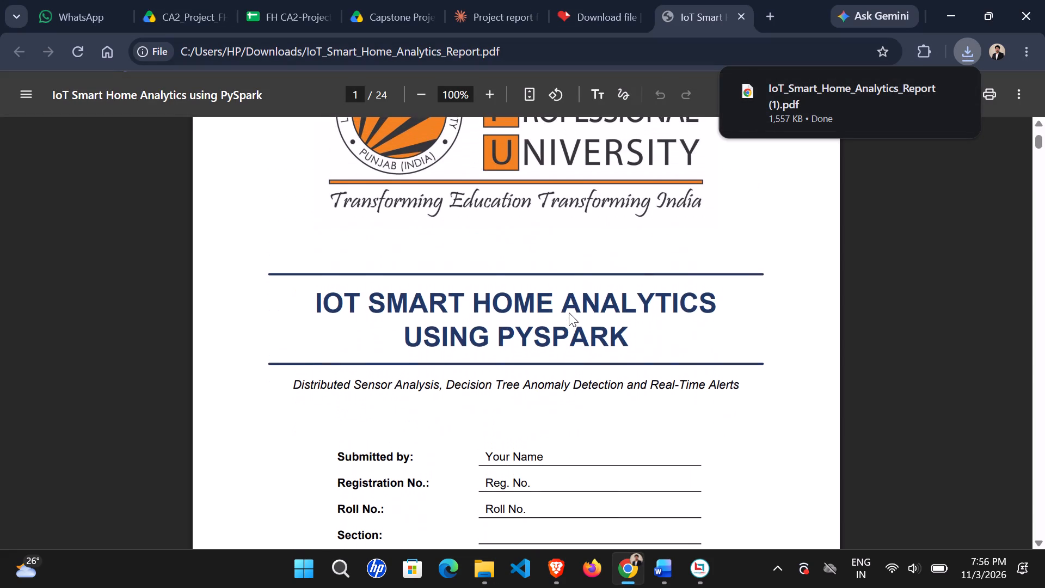
pyautogui.click(484, 581)
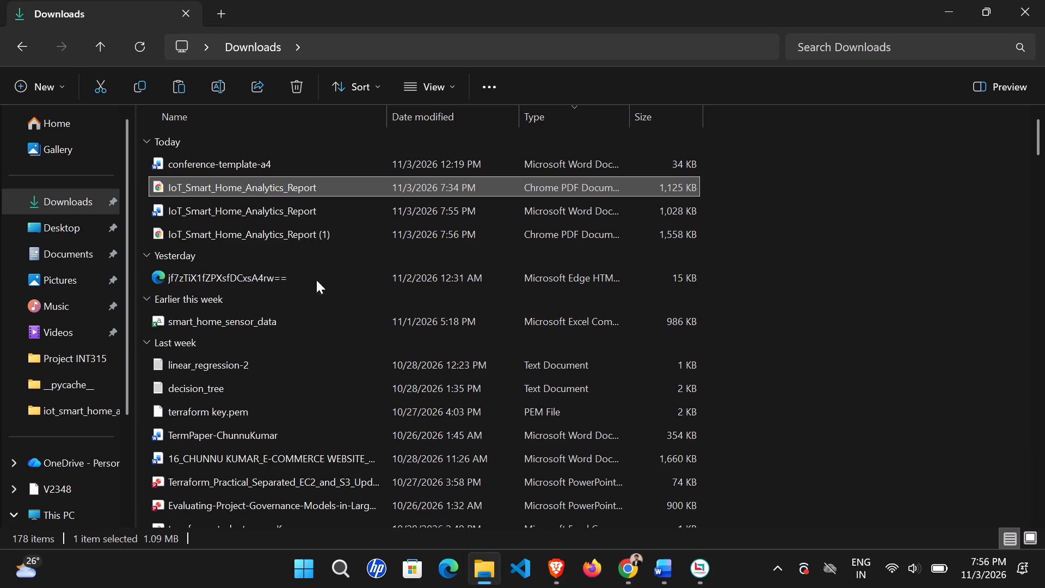
pyautogui.doubleClick(294, 237)
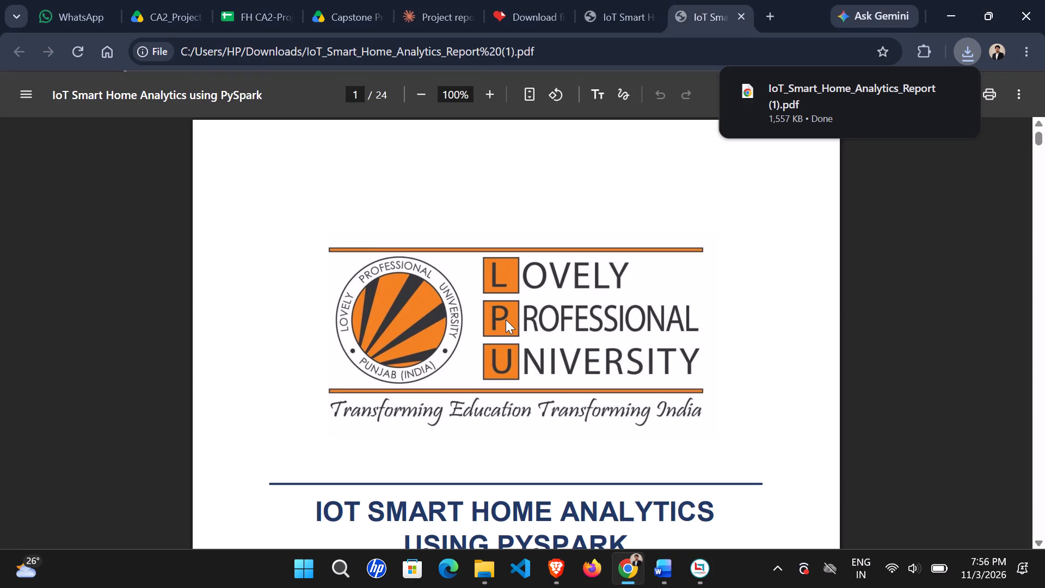
pyautogui.scroll(-14, 506, 320)
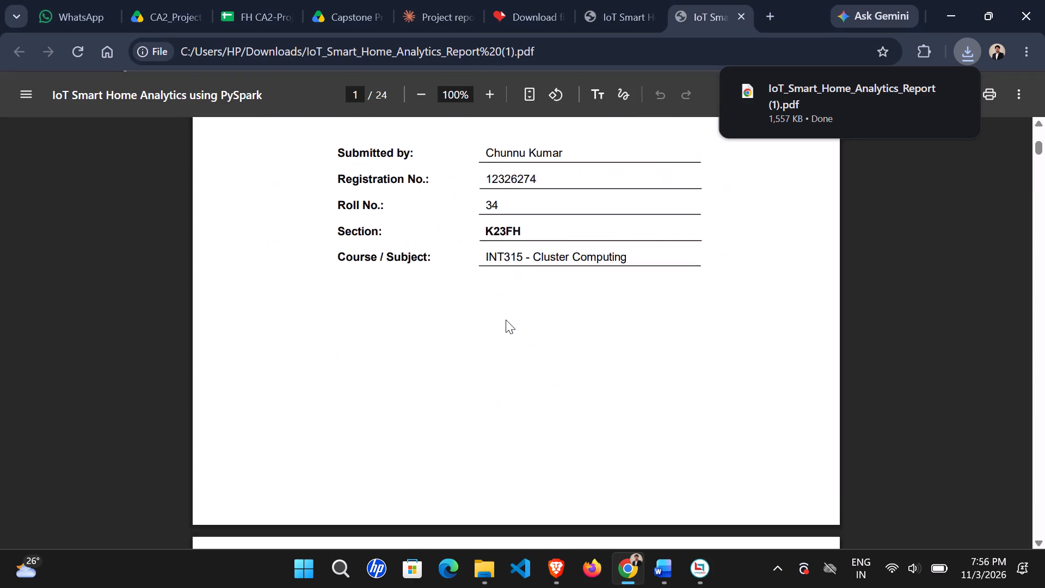
pyautogui.scroll(-20, 506, 320)
pyautogui.scroll(-7, 506, 320)
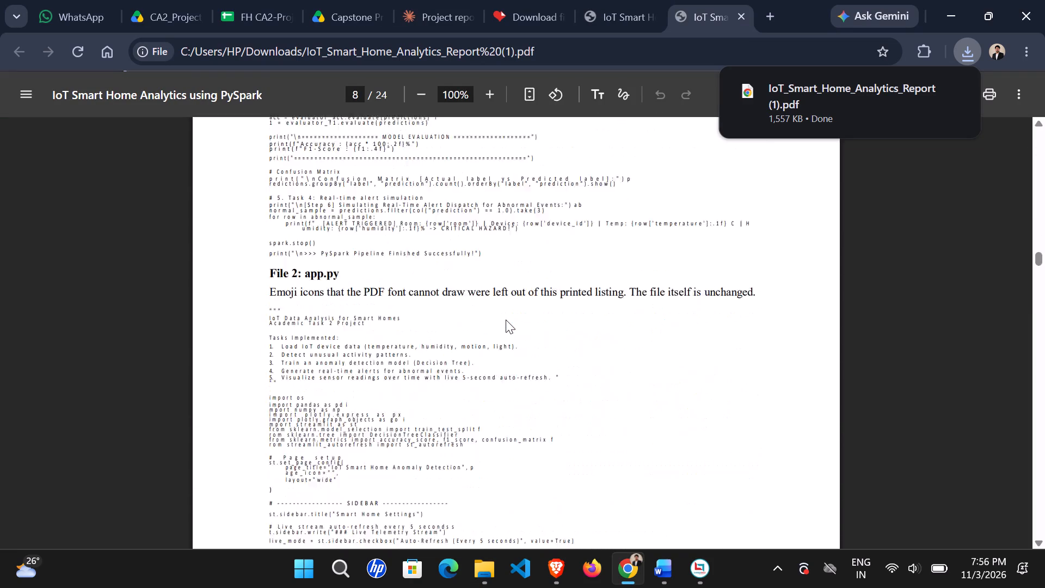
pyautogui.scroll(-16, 506, 320)
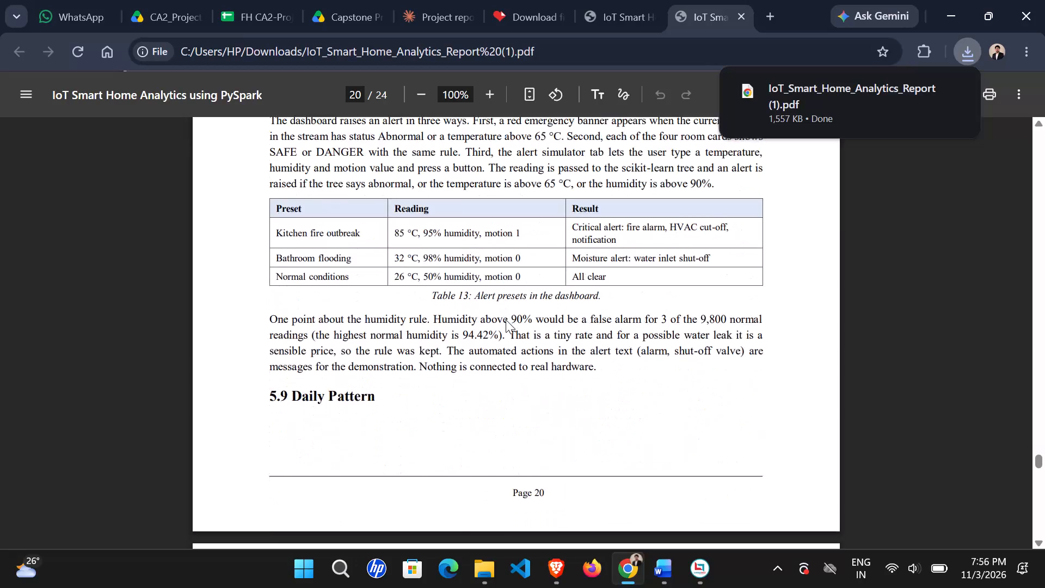
pyautogui.scroll(-9, 506, 320)
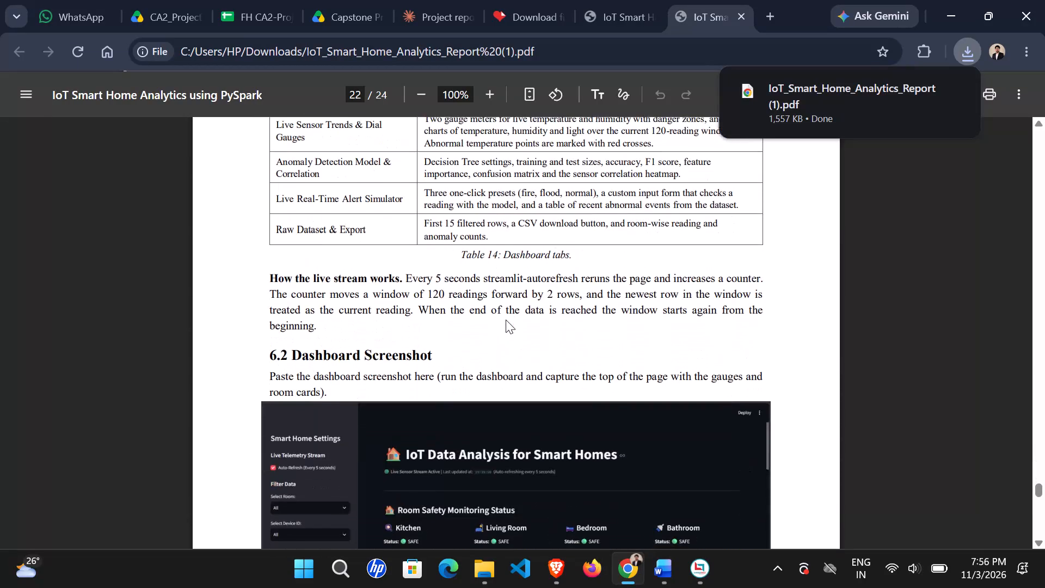
pyautogui.scroll(-10, 506, 320)
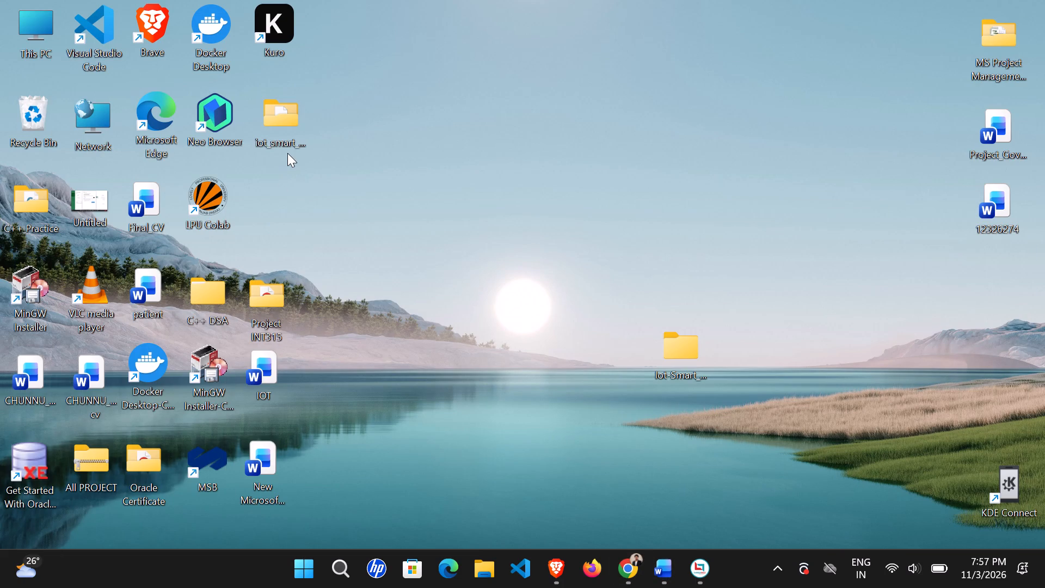
pyautogui.doubleClick(284, 132)
pyautogui.click(464, 405)
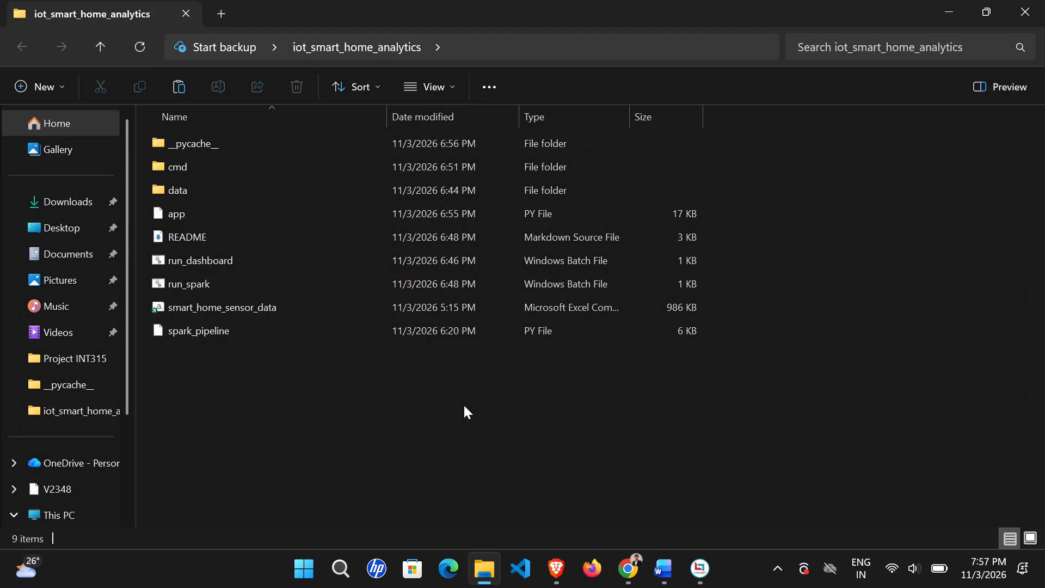
pyautogui.rightClick(464, 405)
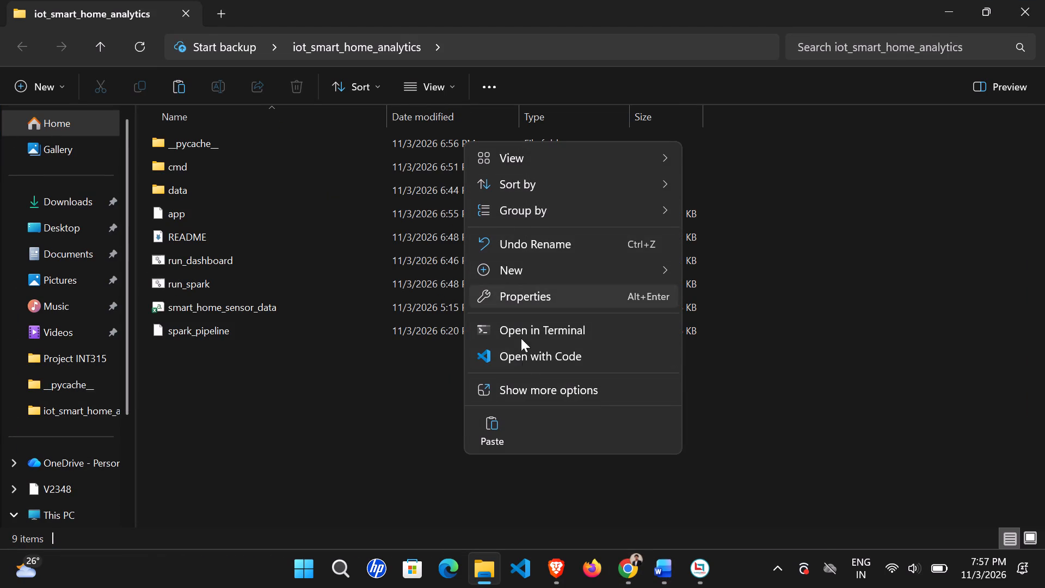
pyautogui.click(490, 422)
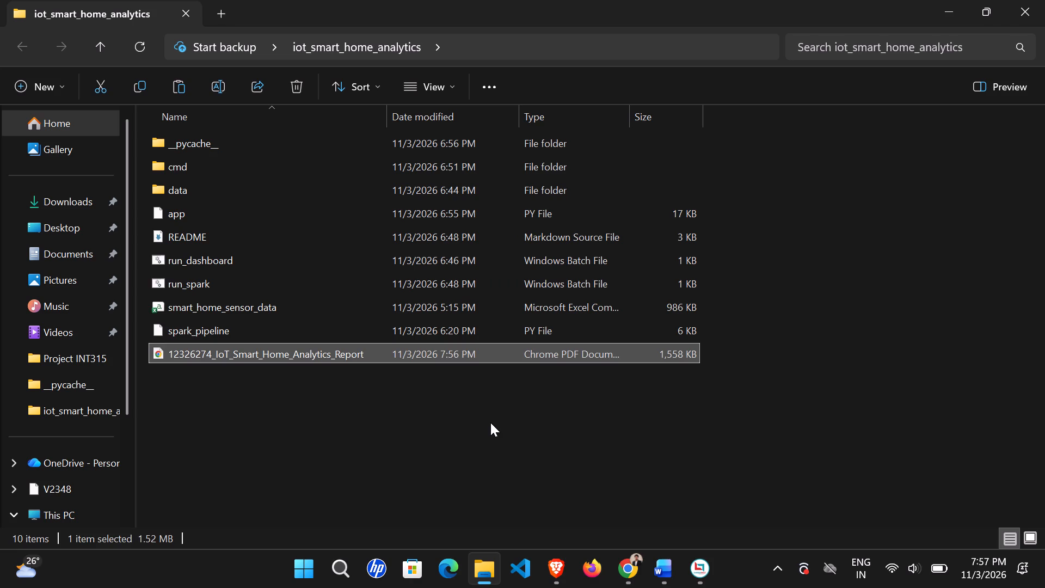
pyautogui.click(591, 399)
pyautogui.click(1028, 0)
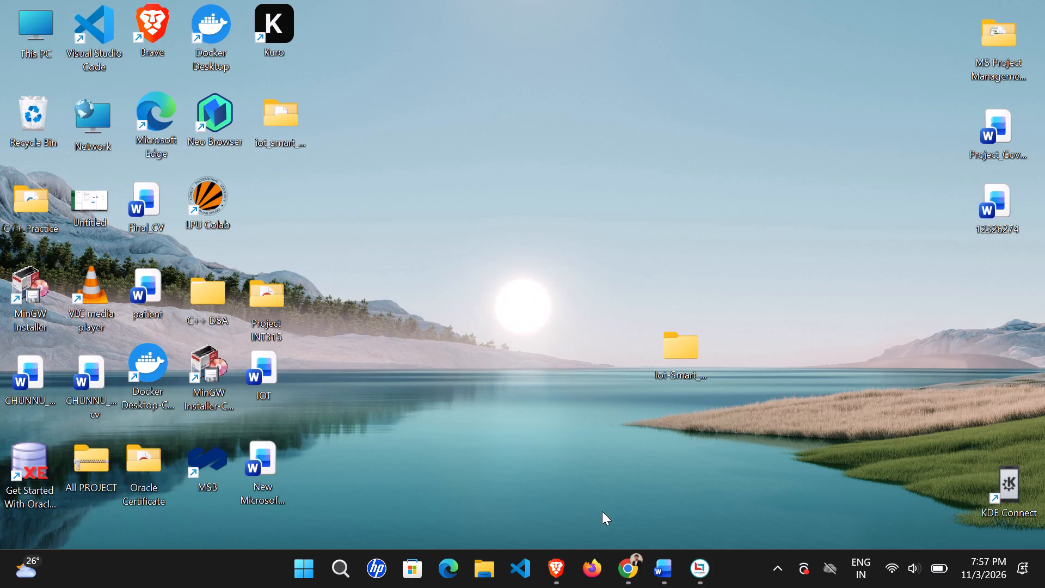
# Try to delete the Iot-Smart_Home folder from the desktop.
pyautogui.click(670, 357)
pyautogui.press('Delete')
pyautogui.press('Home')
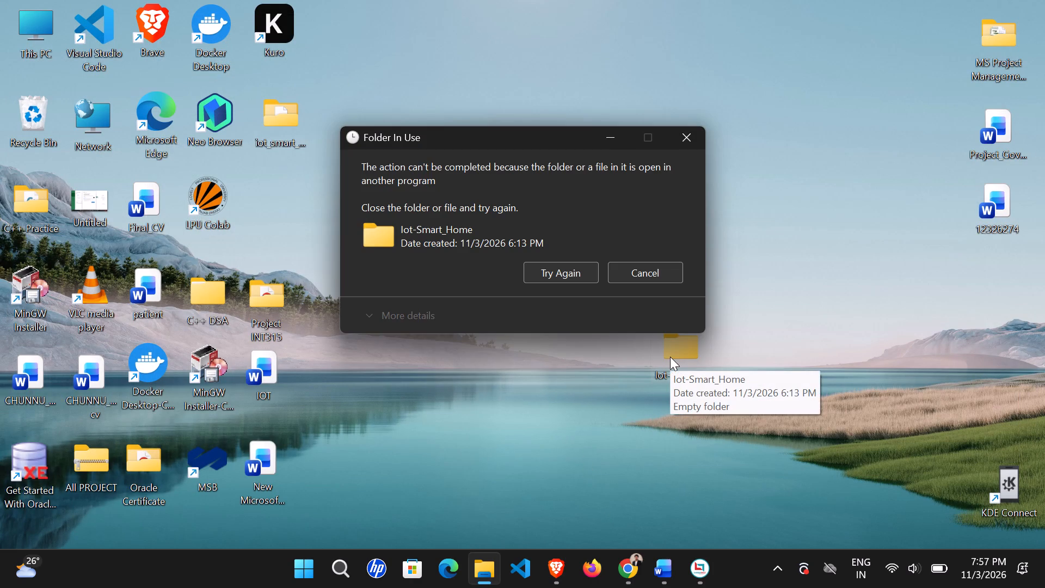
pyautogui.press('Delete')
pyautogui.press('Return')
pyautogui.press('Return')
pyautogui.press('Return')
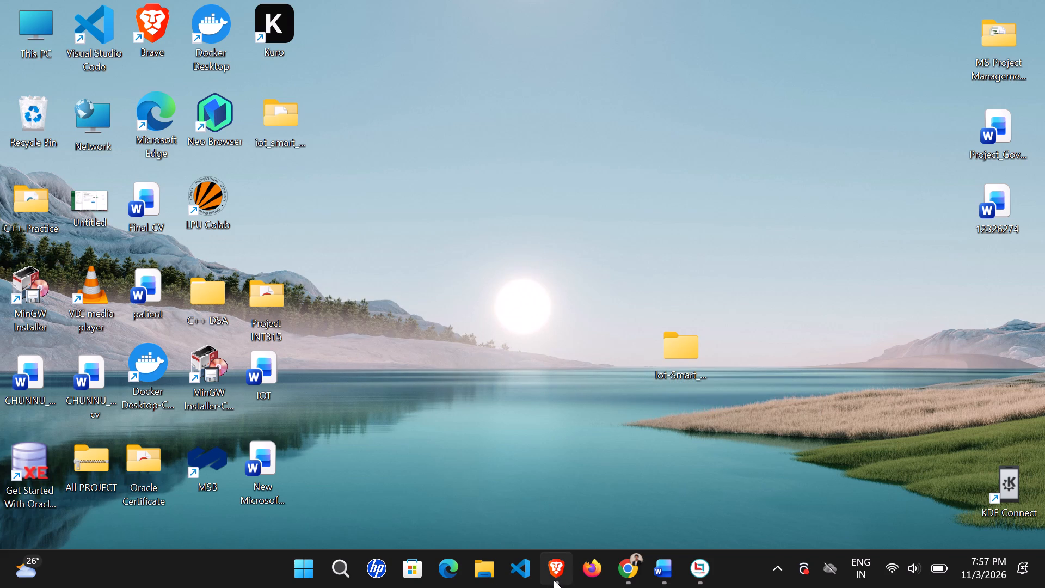
# Upload the IoT_Smart_Home_Analytics_Report PDF from the desktop's iot_smart_home_analytics folder to the shared CA2_Project_FH Drive folder.
pyautogui.click(626, 566)
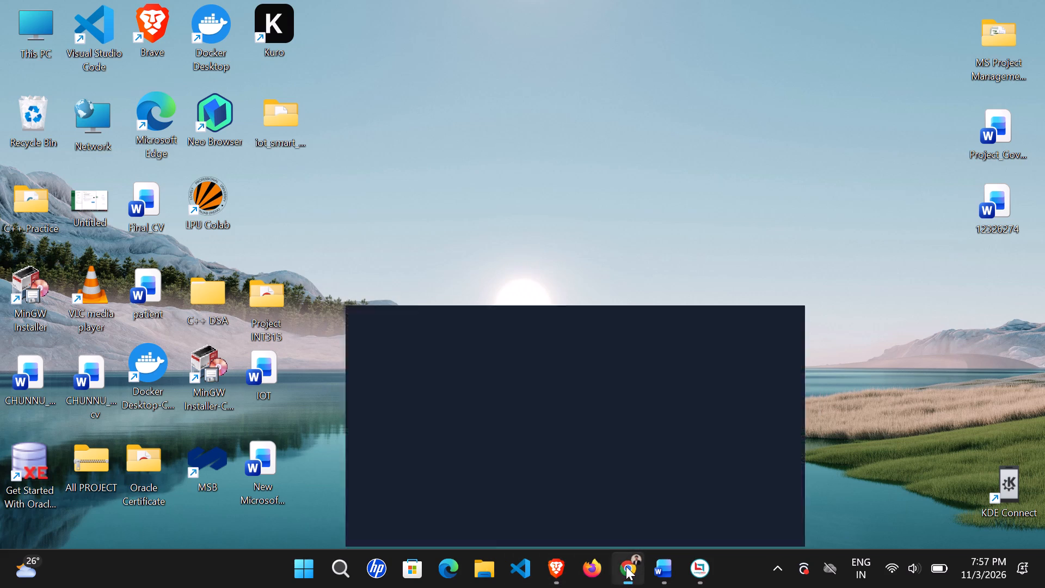
pyautogui.click(292, 0)
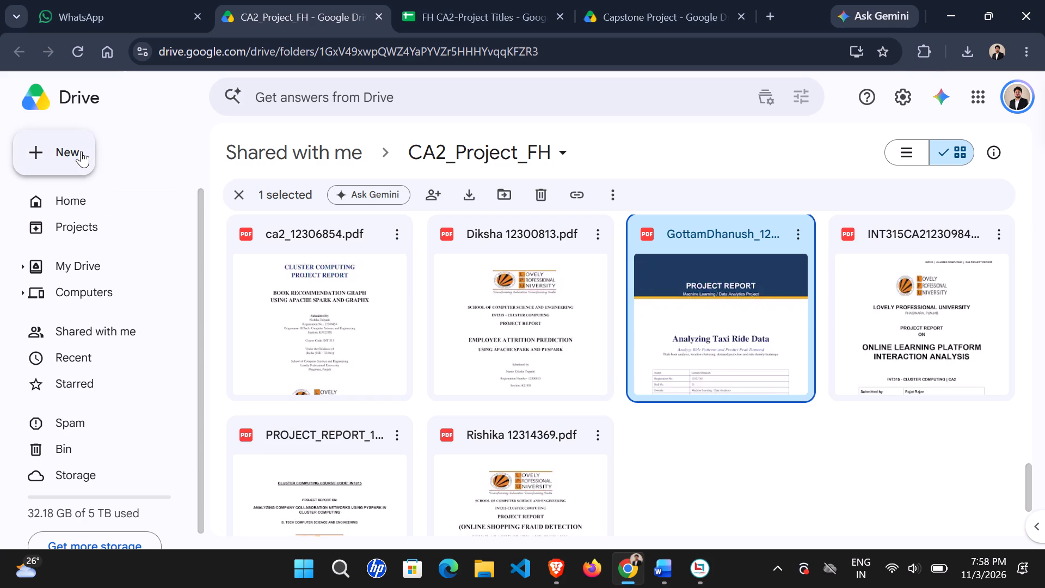
pyautogui.click(81, 151)
pyautogui.click(104, 180)
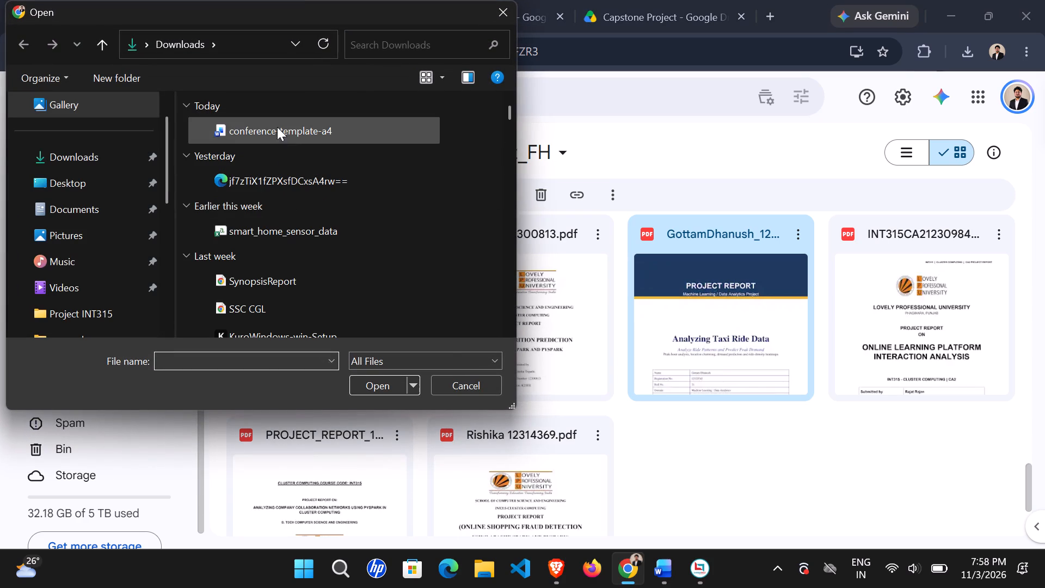
pyautogui.click(87, 194)
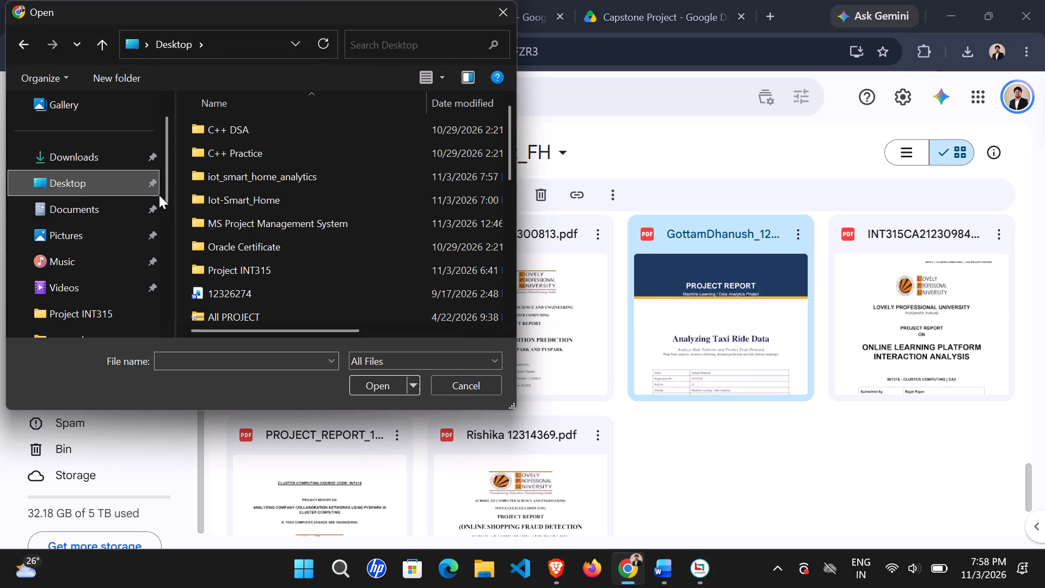
pyautogui.doubleClick(256, 172)
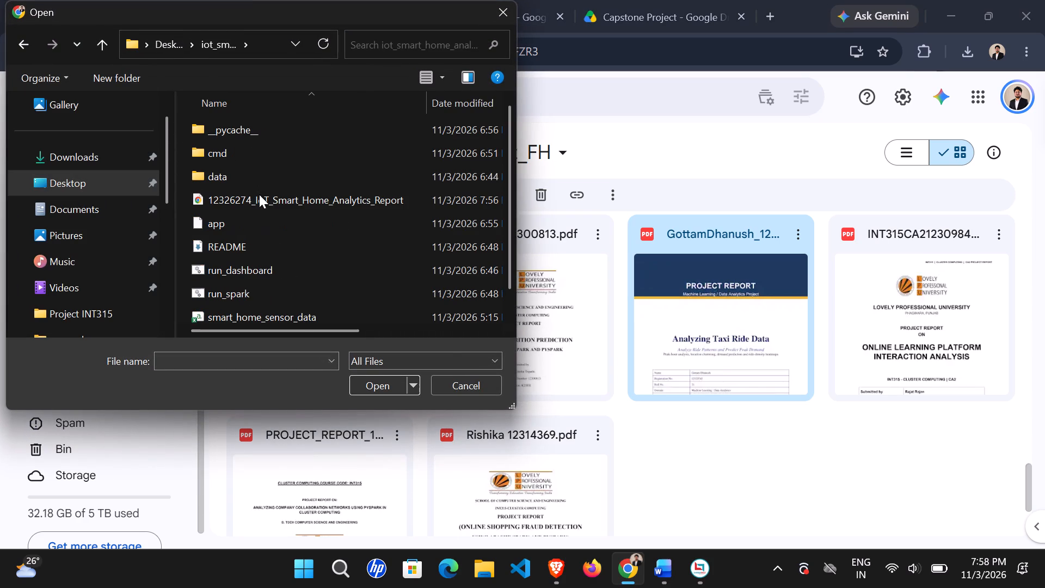
pyautogui.click(259, 194)
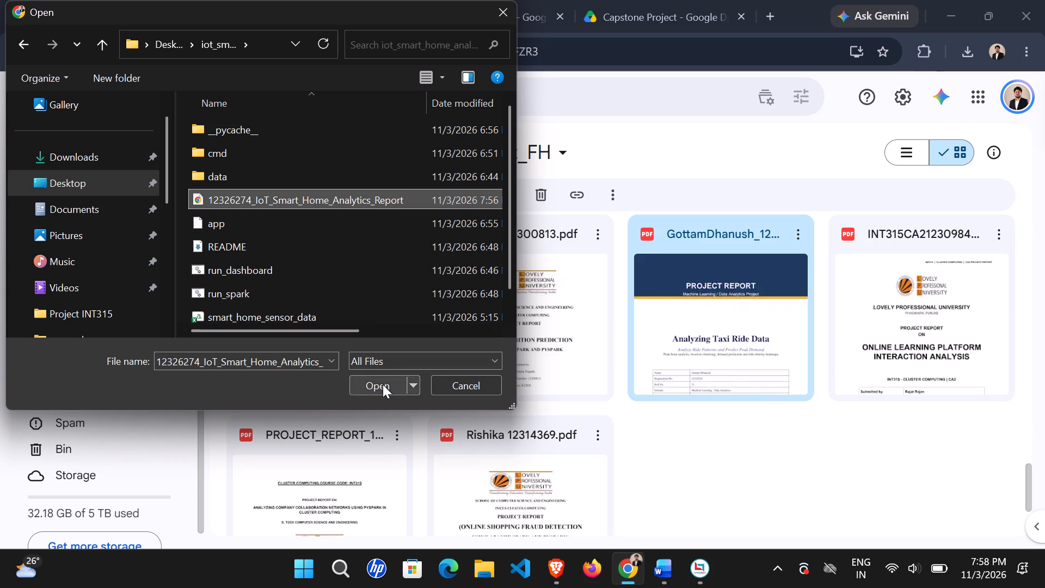
pyautogui.click(383, 384)
# Look through the CA2_Project_FH folder's PDFs to check the uploaded IoT smart home report among the other submissions.
pyautogui.scroll(-1, 772, 487)
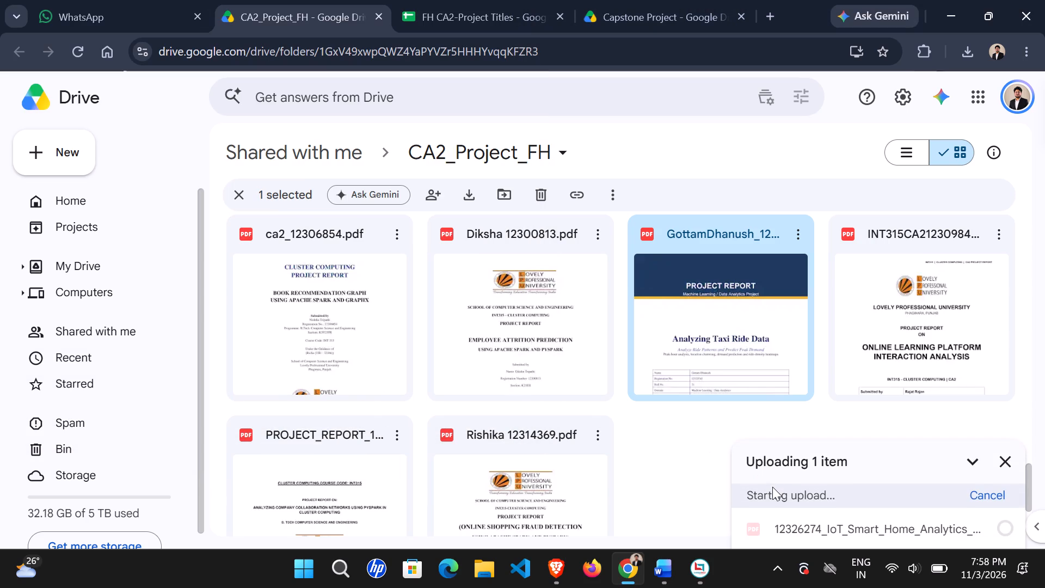
pyautogui.scroll(-3, 618, 469)
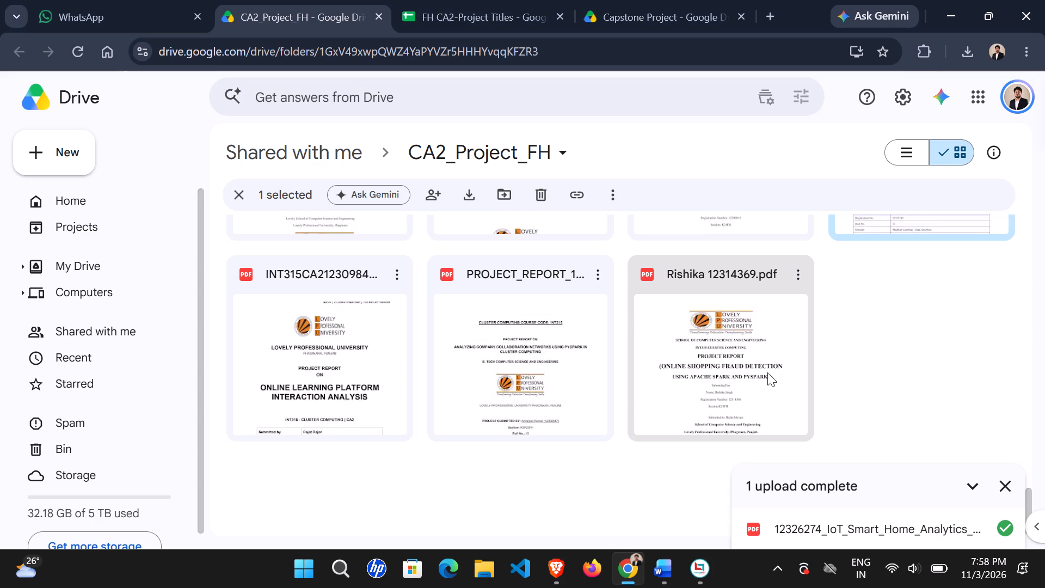
pyautogui.scroll(3, 768, 352)
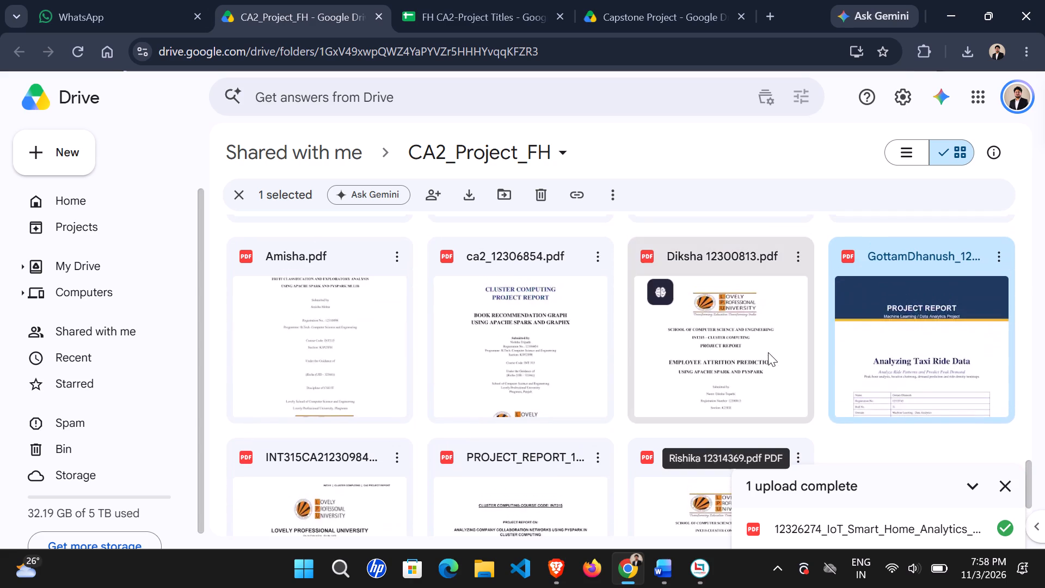
pyautogui.scroll(-3, 900, 323)
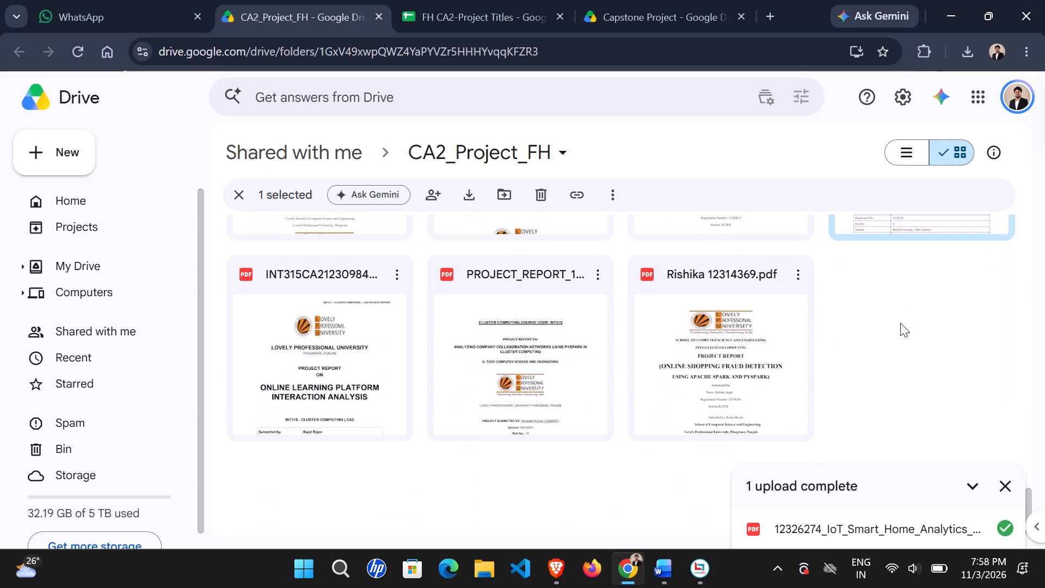
pyautogui.scroll(4, 831, 338)
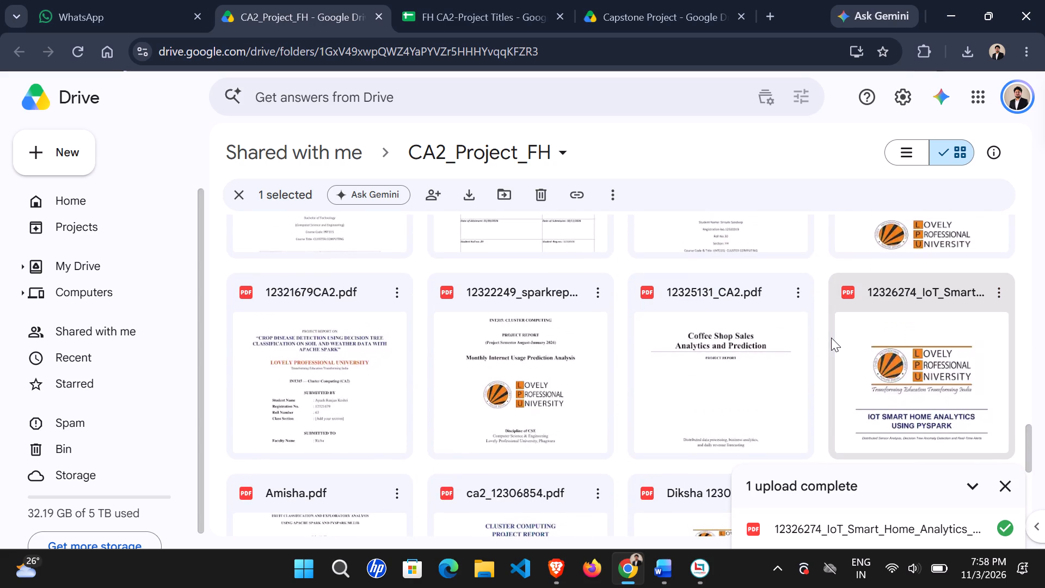
pyautogui.scroll(4, 831, 338)
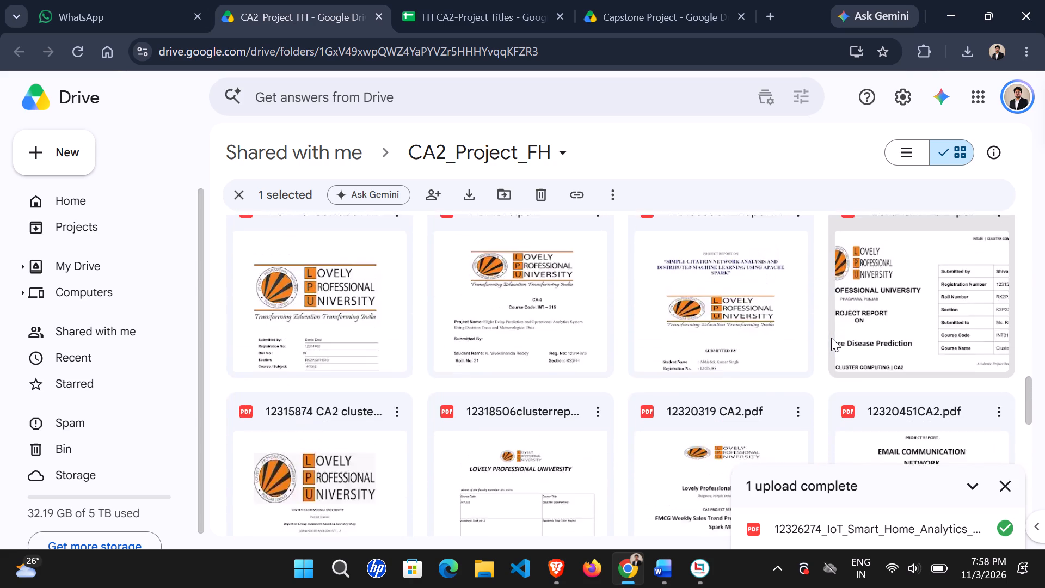
pyautogui.scroll(8, 831, 338)
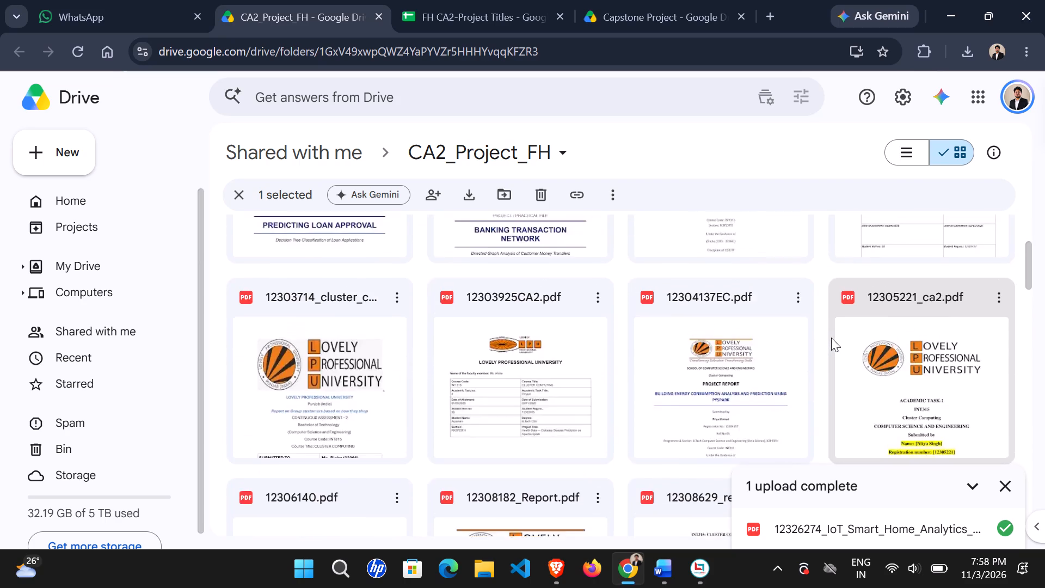
pyautogui.scroll(4, 831, 338)
pyautogui.scroll(-1, 831, 338)
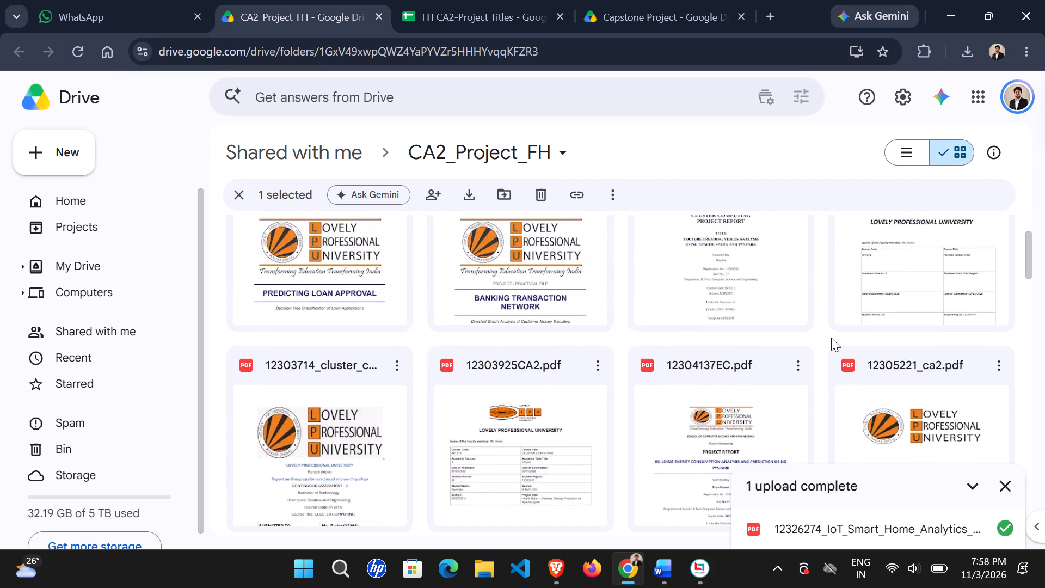
pyautogui.scroll(-4, 831, 338)
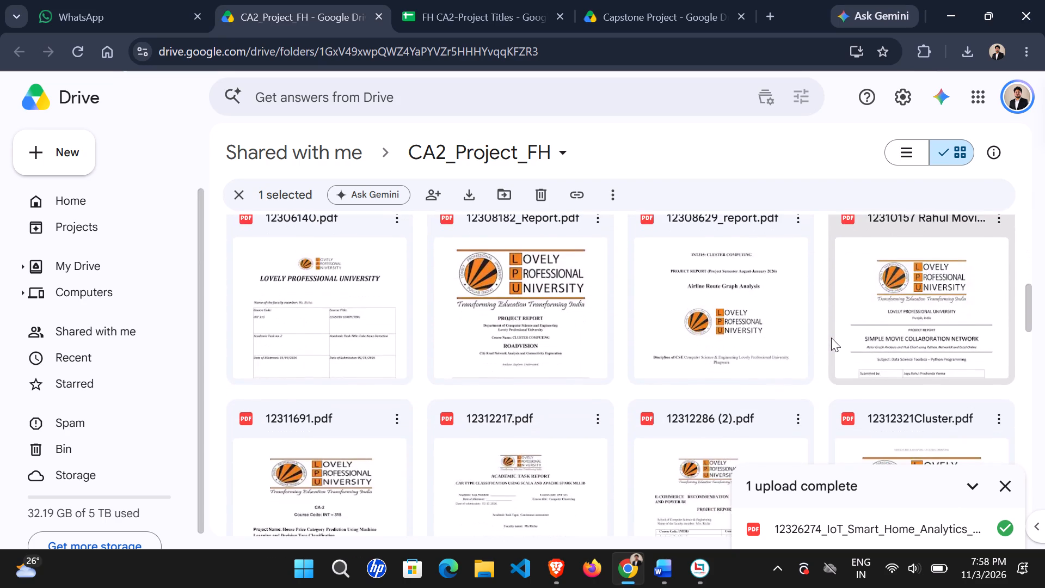
pyautogui.scroll(-3, 831, 338)
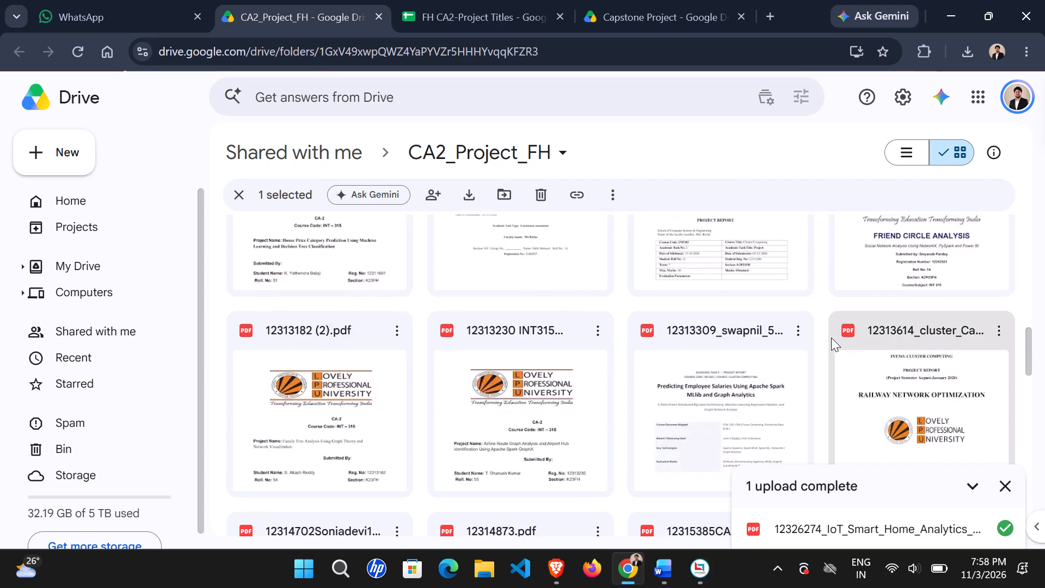
pyautogui.scroll(-4, 831, 338)
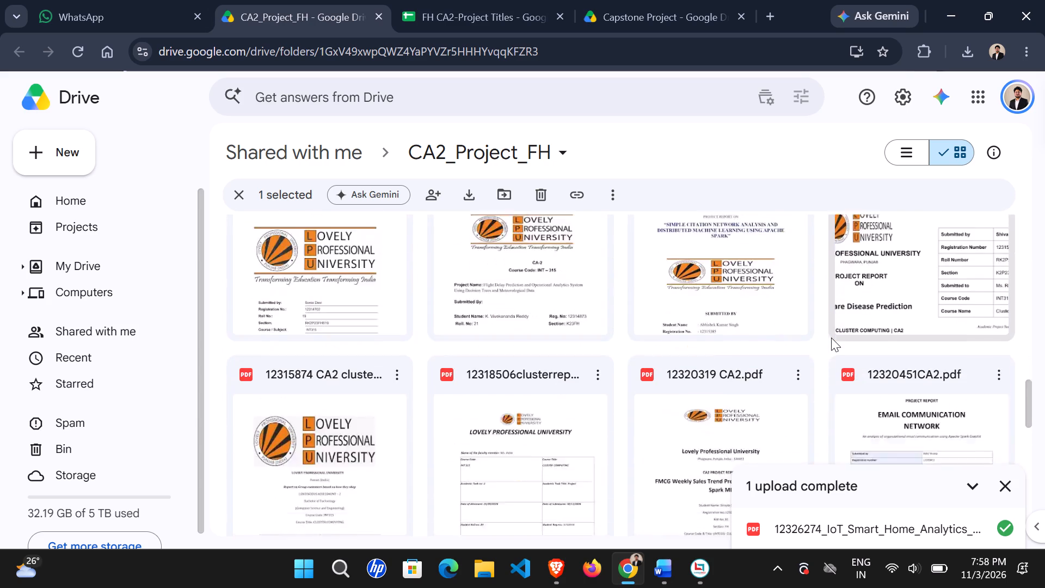
pyautogui.scroll(-4, 831, 338)
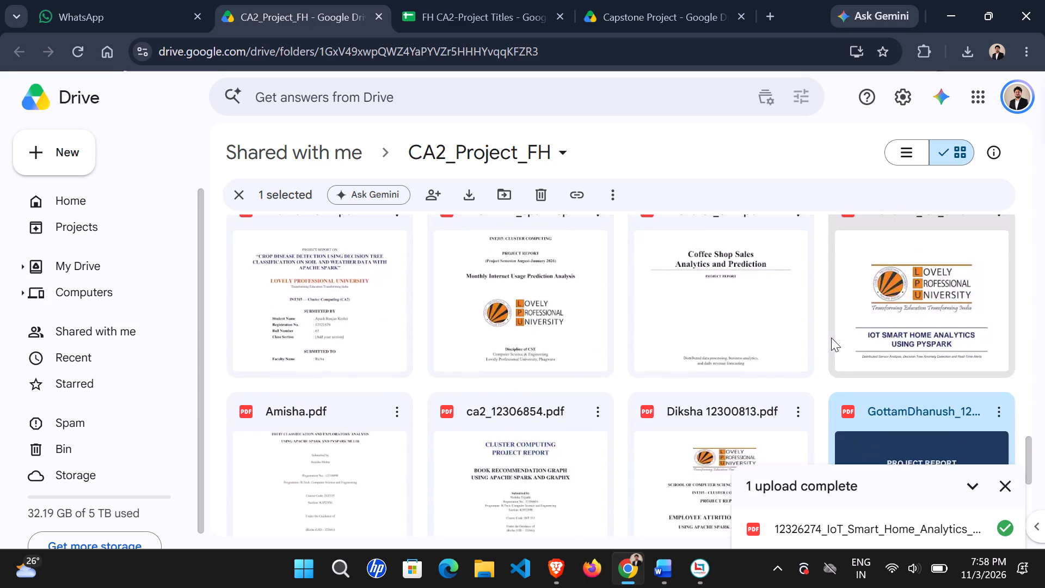
pyautogui.scroll(-3, 831, 338)
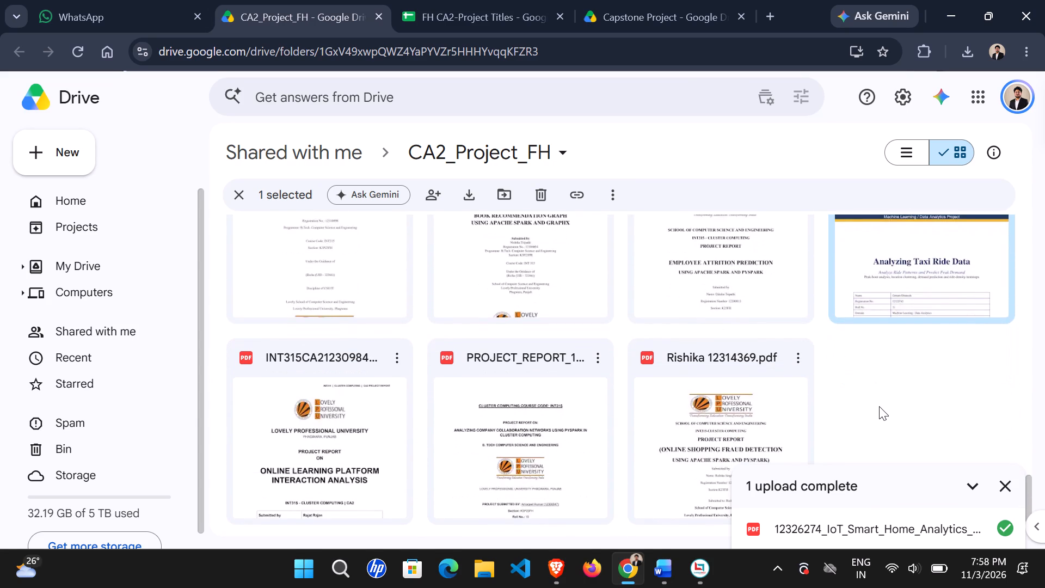
pyautogui.click(879, 406)
pyautogui.scroll(-1, 806, 400)
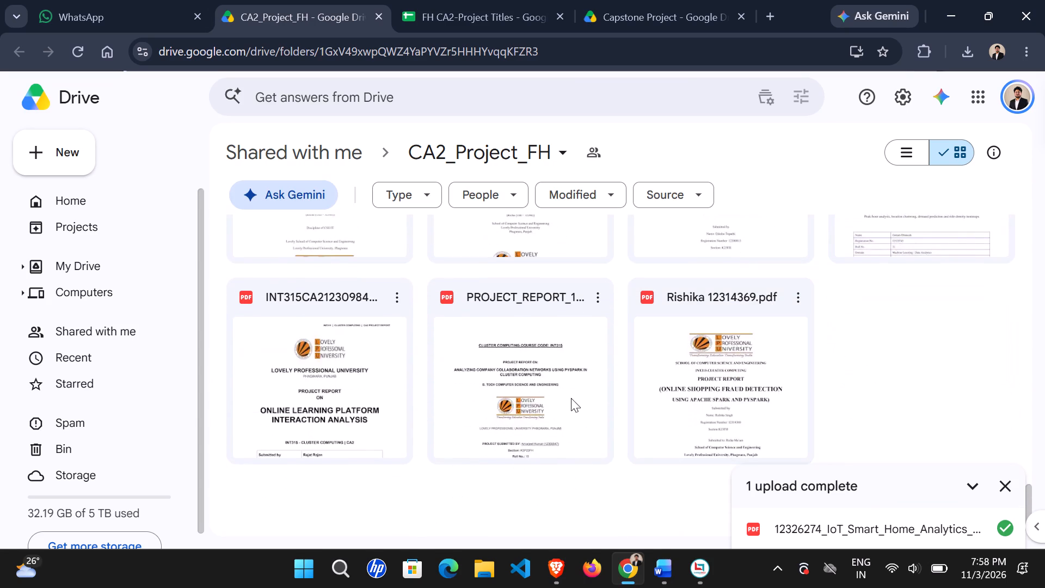
pyautogui.scroll(2, 443, 408)
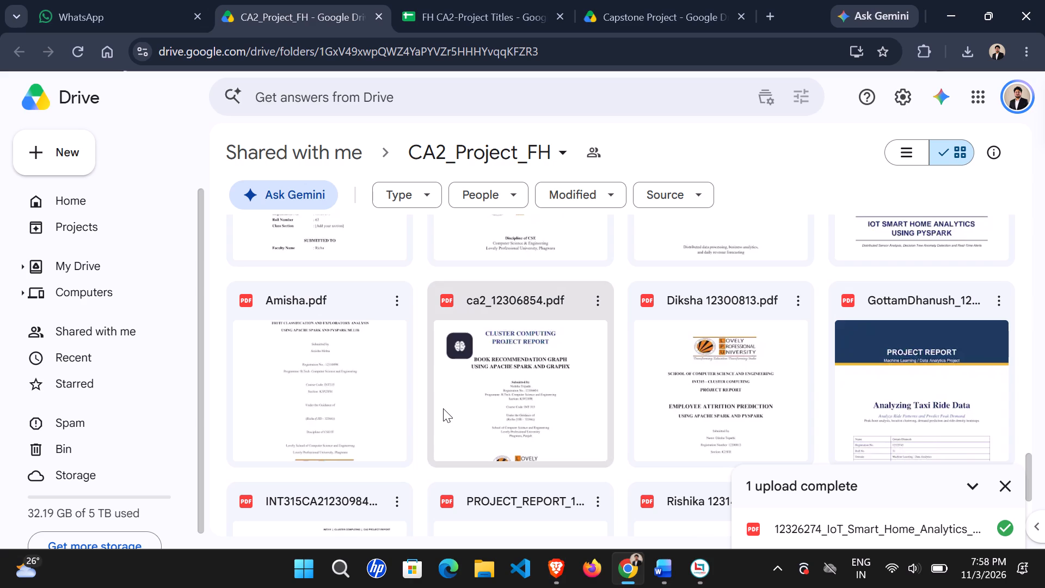
pyautogui.scroll(-3, 475, 374)
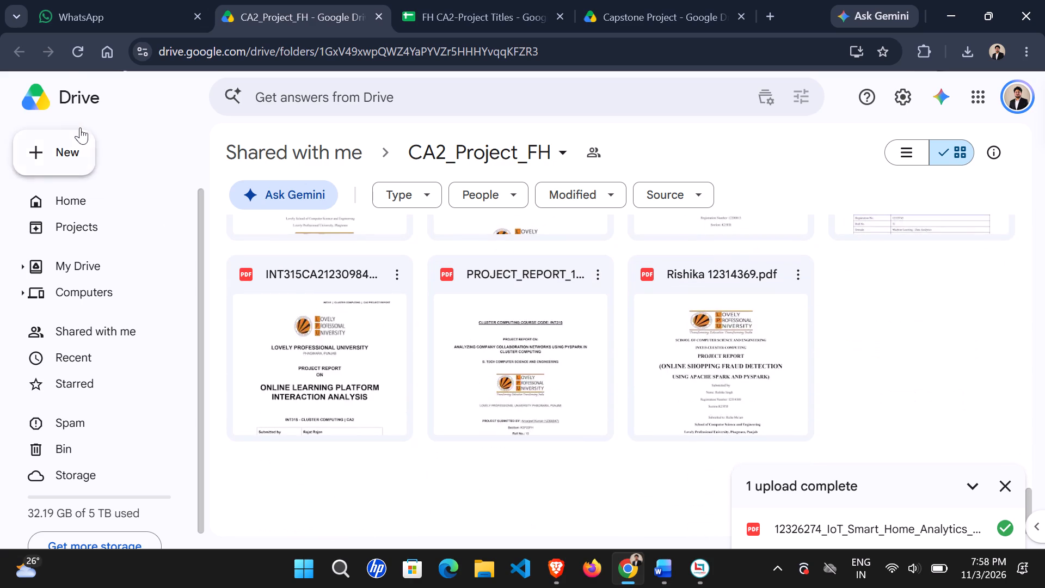
# Reload the CA2_Project_FH folder and look through its PDFs for the uploaded IoT smart home analytics report.
pyautogui.click(68, 63)
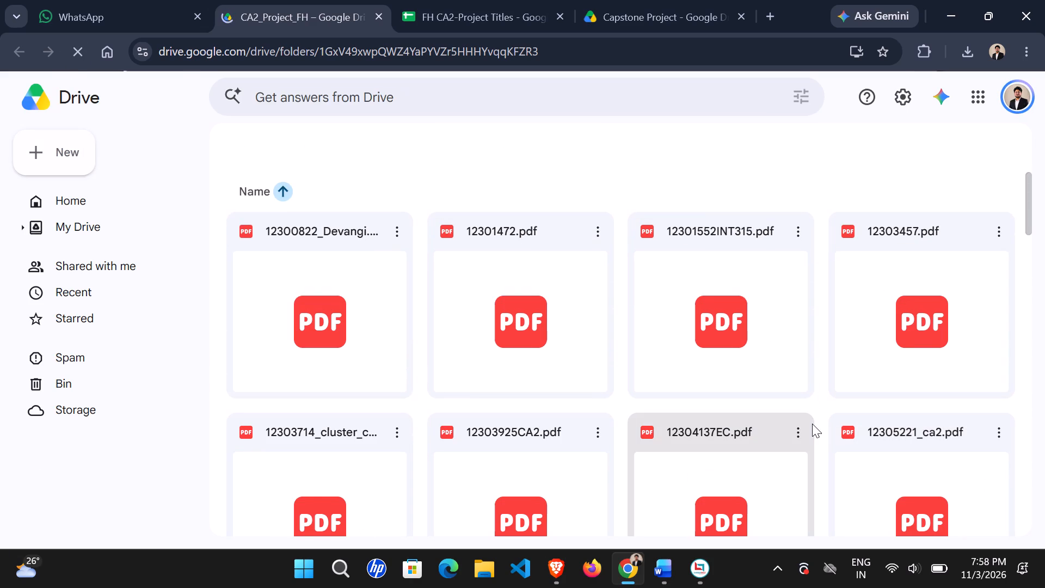
pyautogui.scroll(-1, 596, 371)
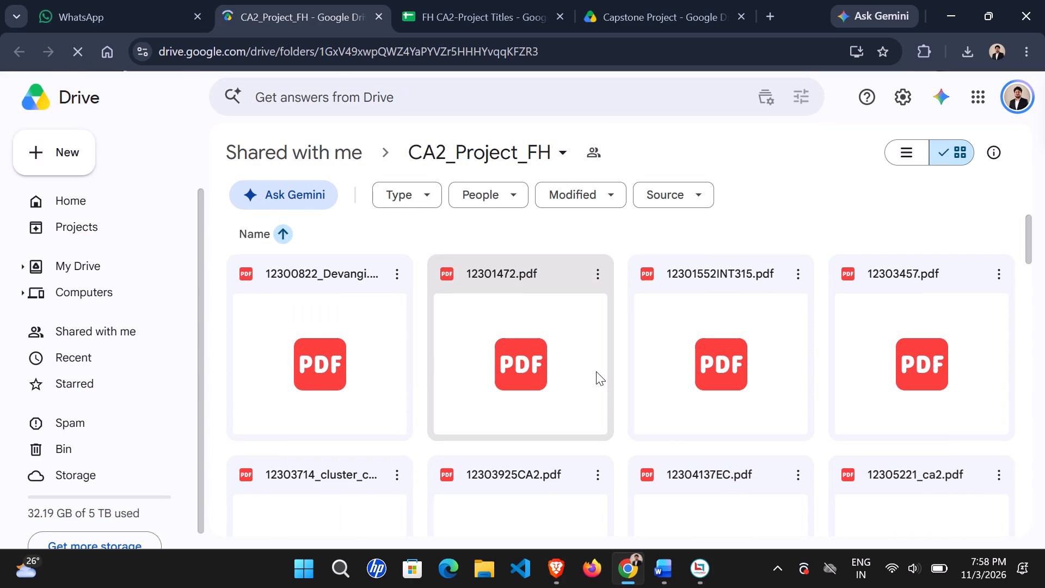
pyautogui.scroll(-2, 596, 371)
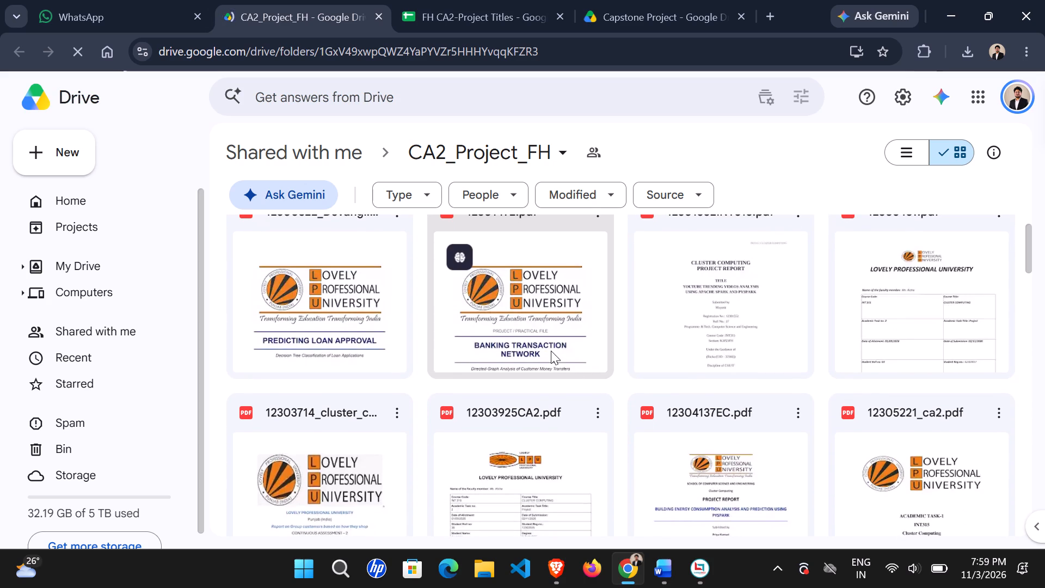
pyautogui.scroll(-2, 551, 351)
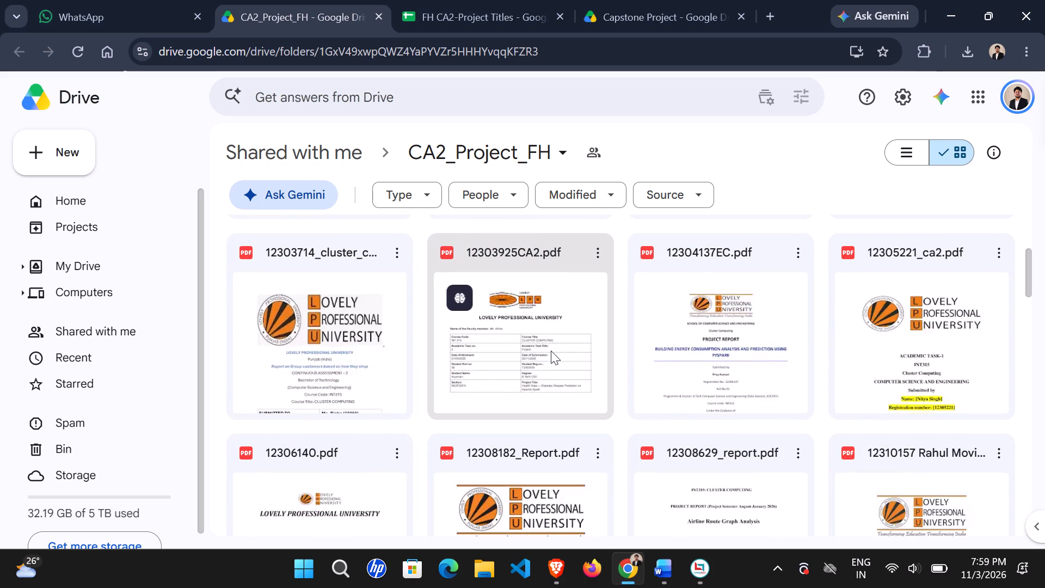
pyautogui.scroll(-2, 551, 351)
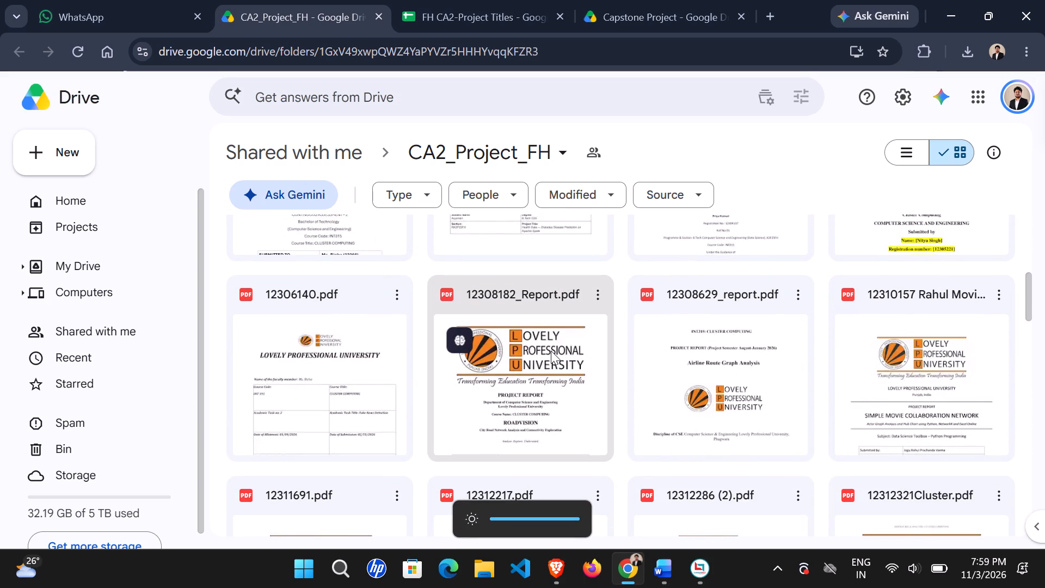
pyautogui.scroll(-2, 551, 351)
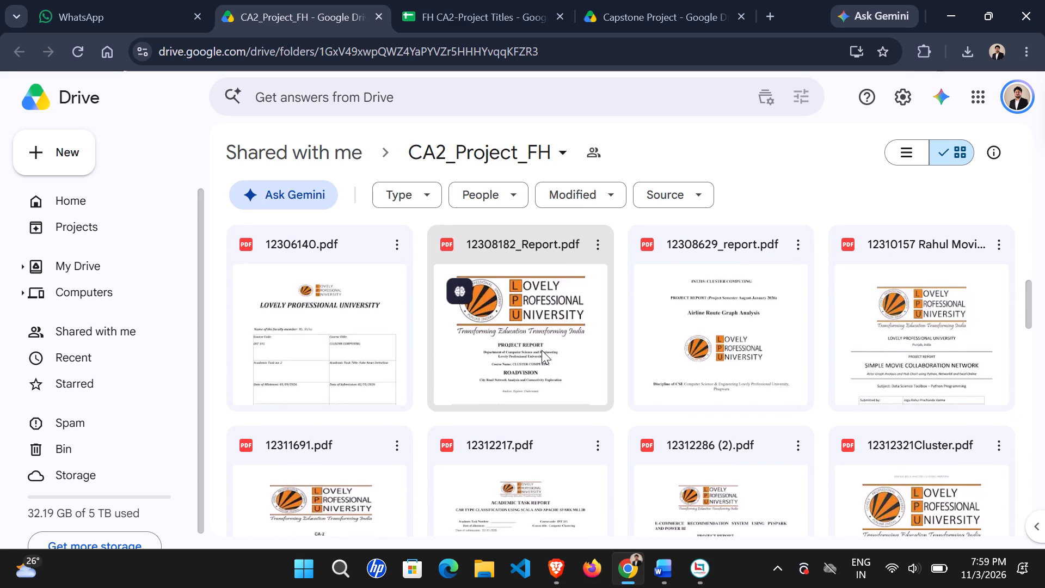
pyautogui.scroll(-1, 542, 350)
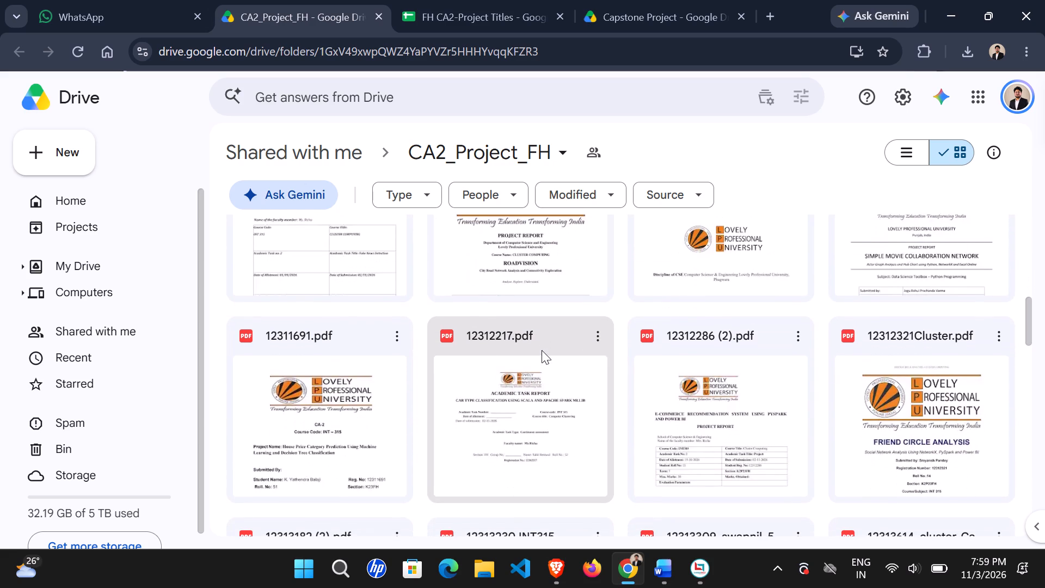
pyautogui.scroll(-2, 542, 350)
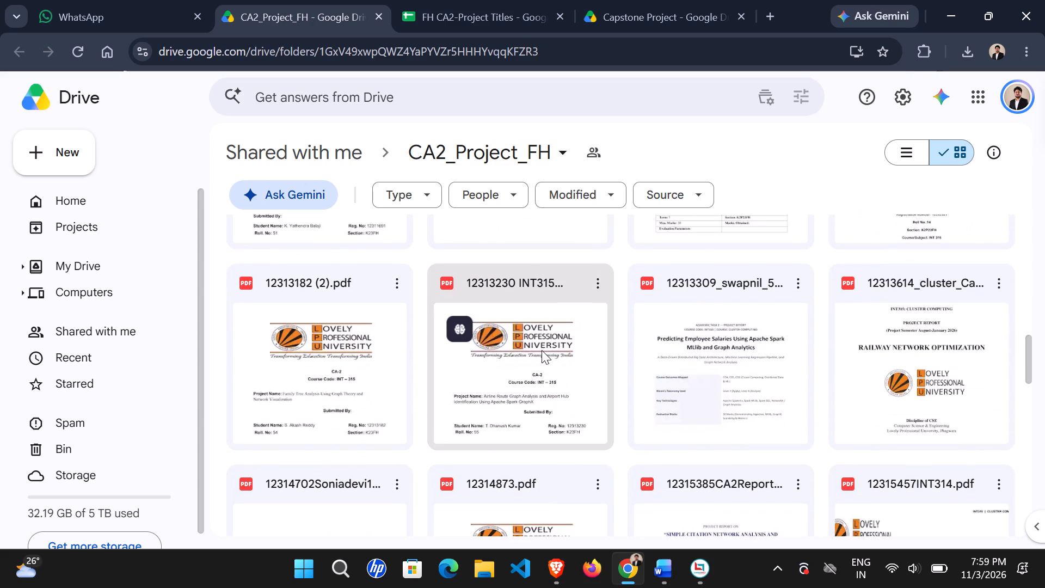
pyautogui.scroll(-3, 542, 350)
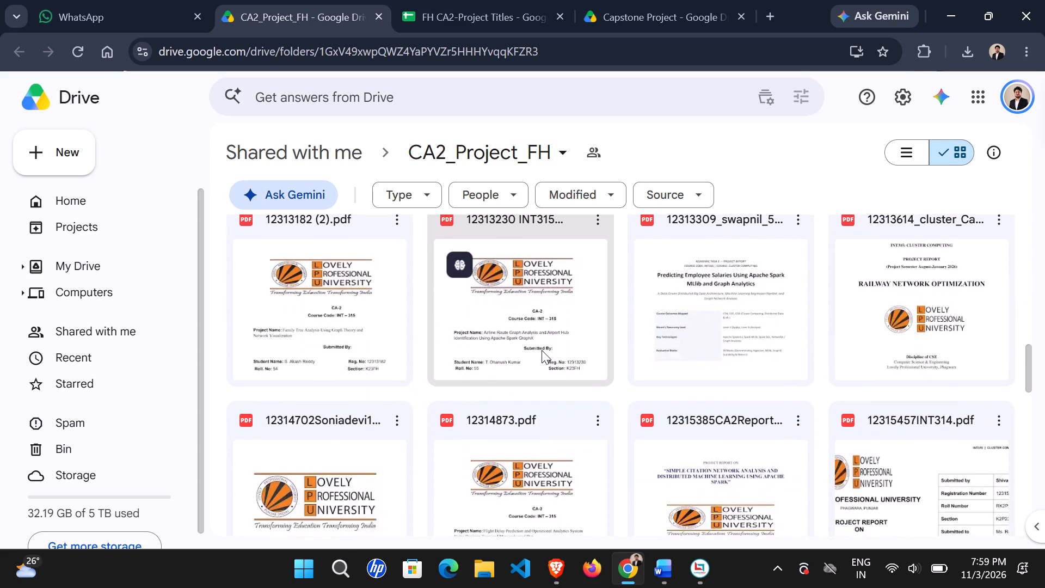
pyautogui.scroll(-2, 542, 350)
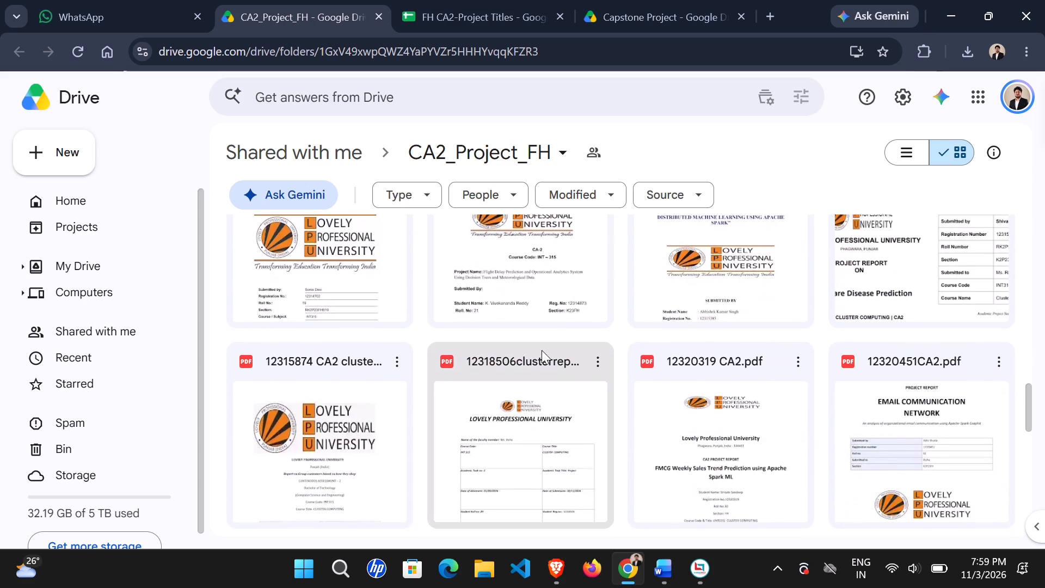
pyautogui.scroll(-3, 542, 350)
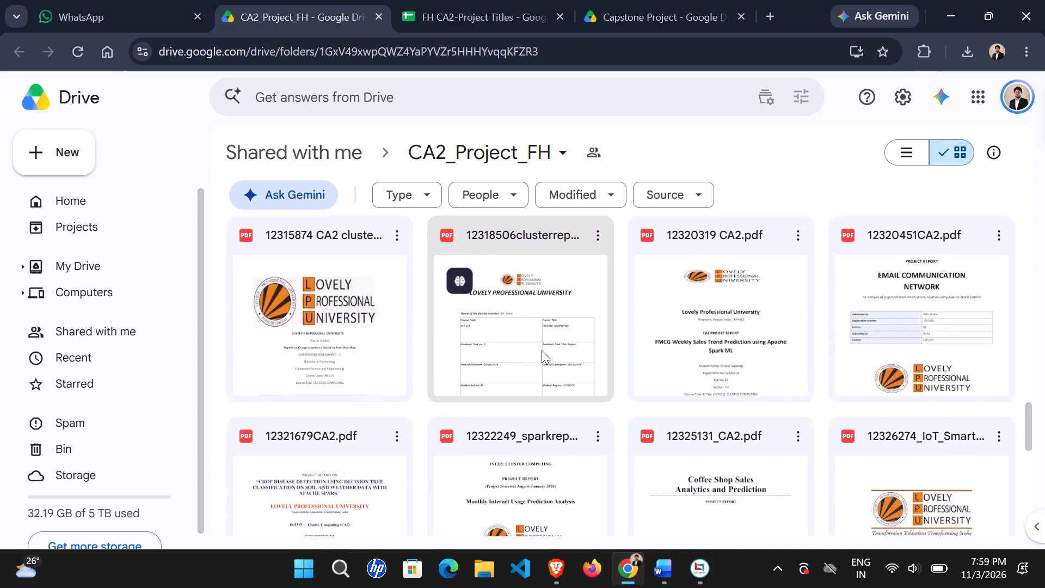
pyautogui.scroll(-3, 542, 350)
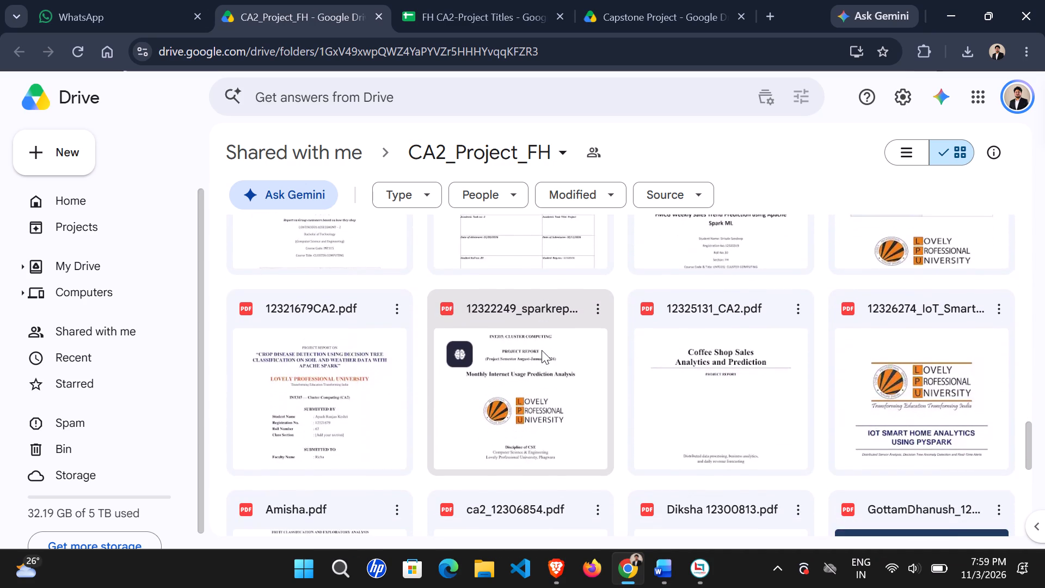
pyautogui.scroll(-2, 542, 350)
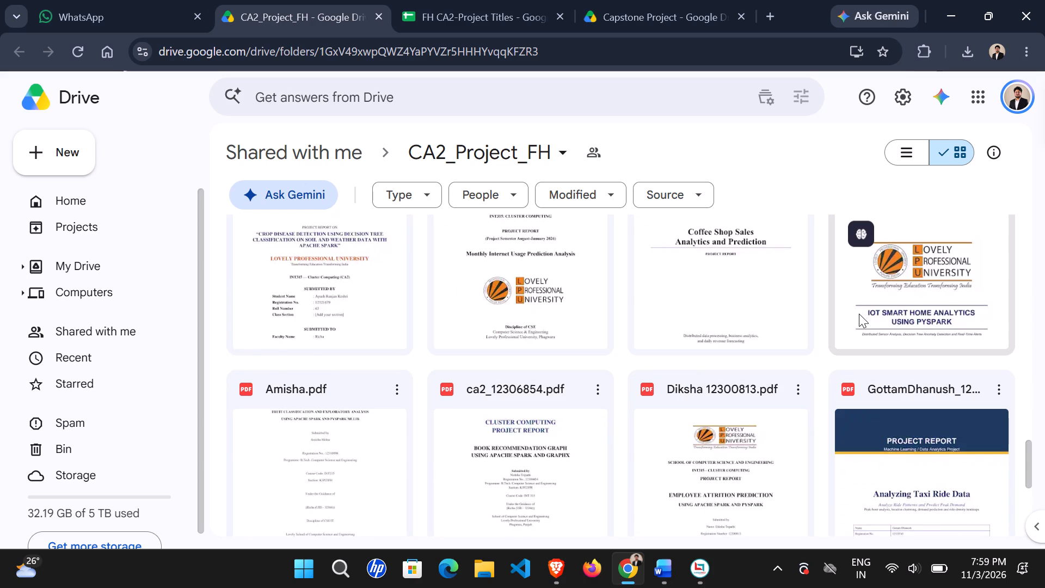
# Open the uploaded IoT_Smart_Home_Analytics_Report PDF and check its cover page title and submission details.
pyautogui.doubleClick(930, 298)
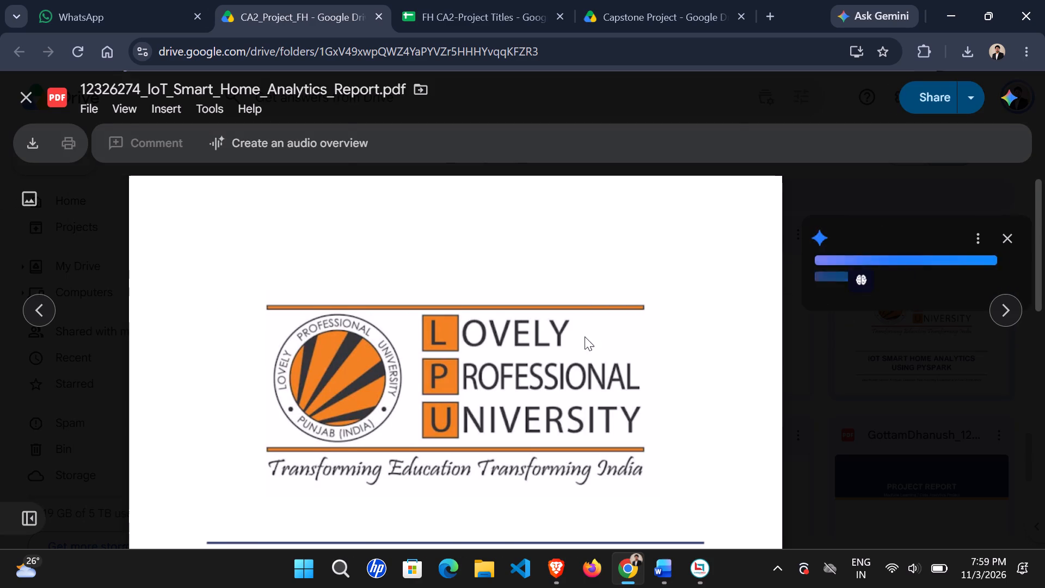
pyautogui.scroll(-3, 539, 356)
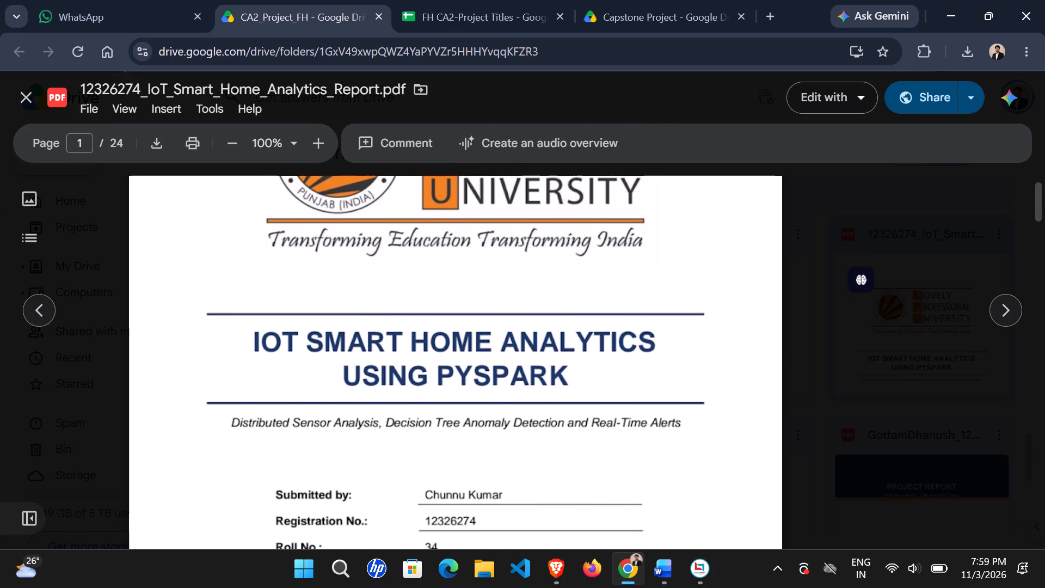
pyautogui.scroll(-6, 539, 356)
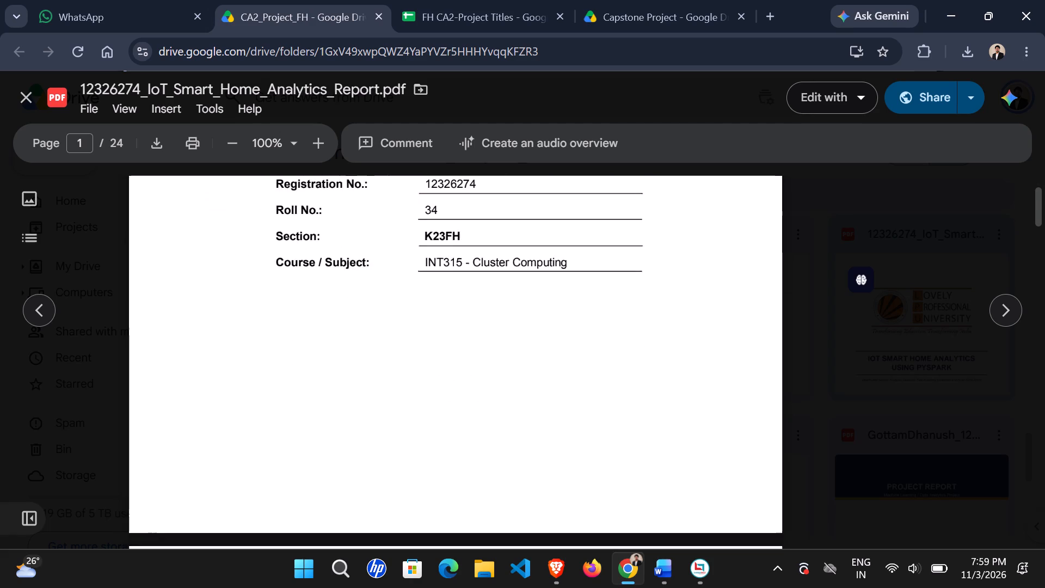
pyautogui.scroll(-9, 539, 356)
pyautogui.scroll(5, 539, 356)
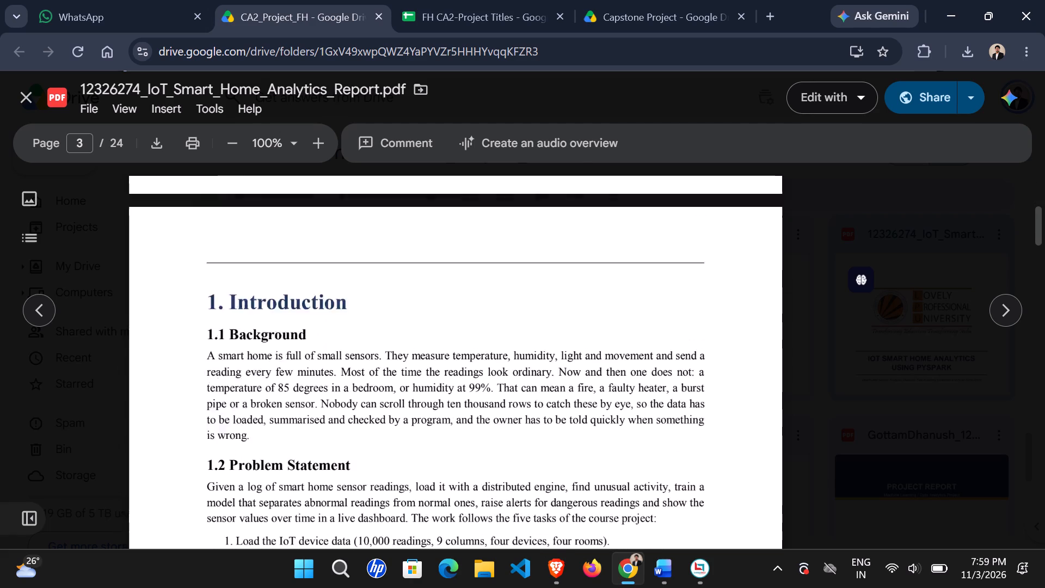
pyautogui.scroll(3, 539, 356)
pyautogui.scroll(-1, 539, 356)
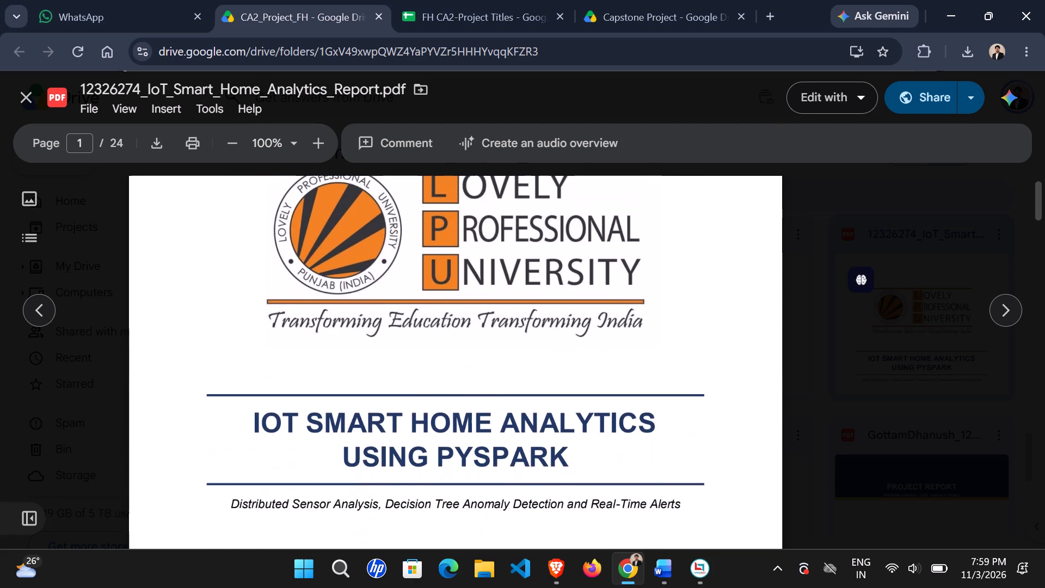
pyautogui.scroll(-3, 539, 356)
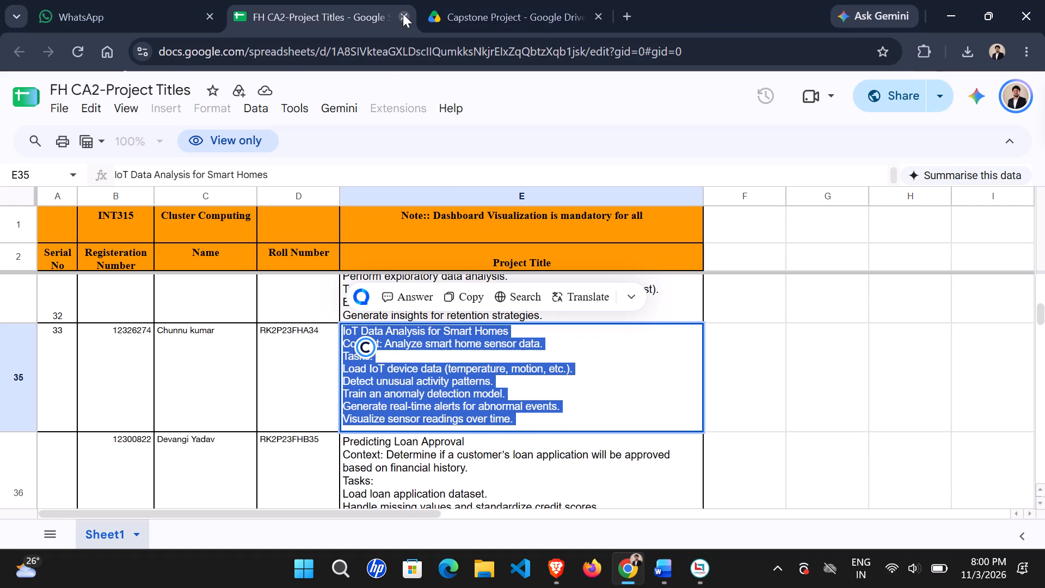
pyautogui.click(403, 14)
# Browse the other students' subfolders in the shared Capstone Project folder to see their submitted documents.
pyautogui.click(587, 151)
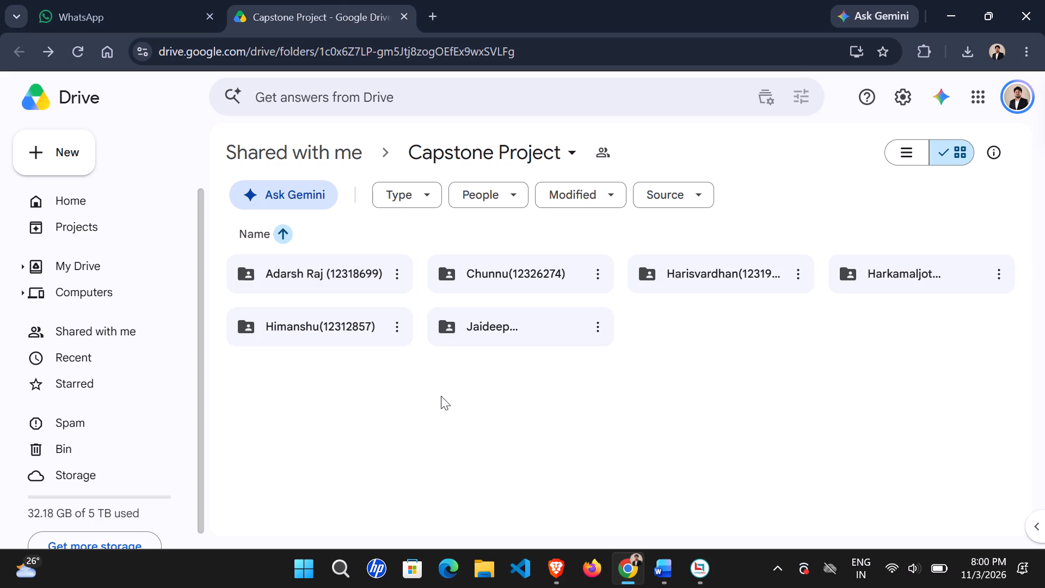
pyautogui.doubleClick(720, 261)
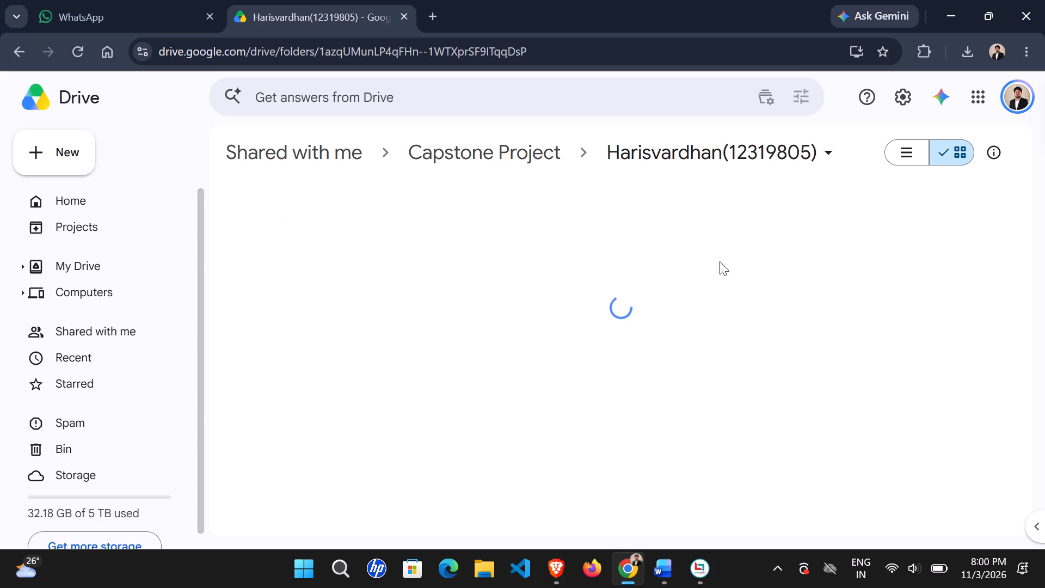
pyautogui.click(17, 51)
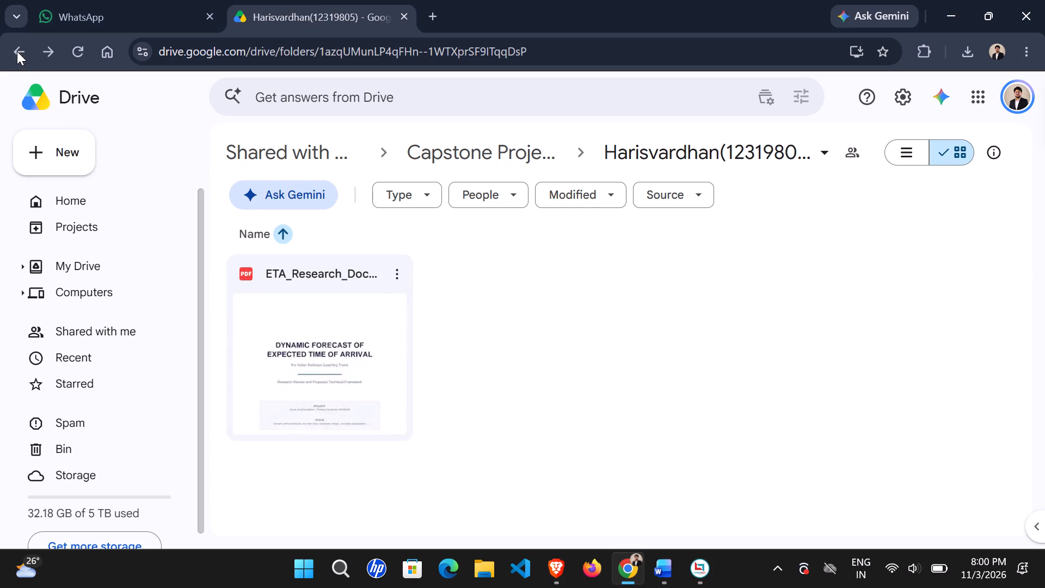
pyautogui.doubleClick(922, 267)
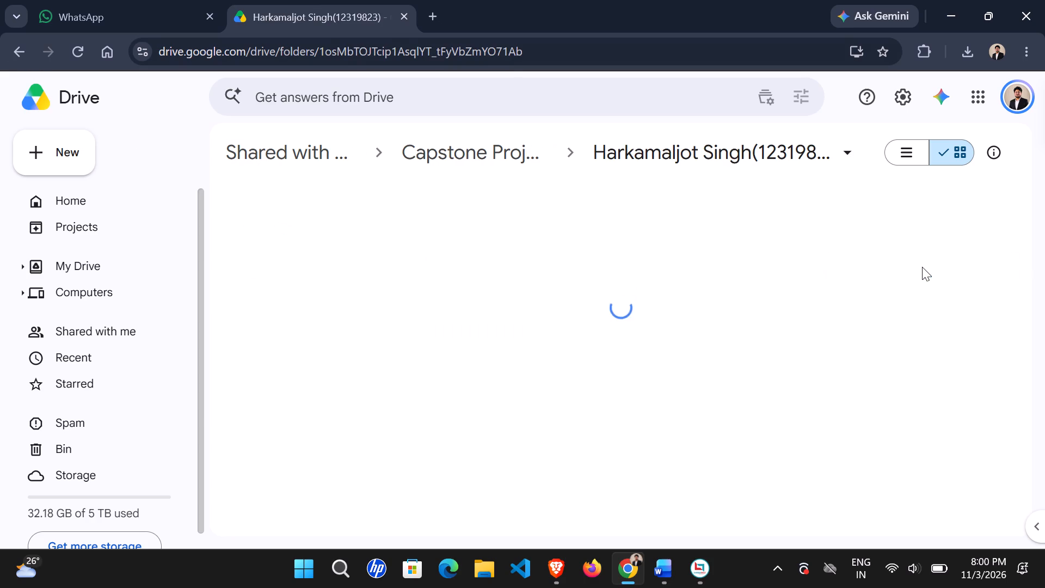